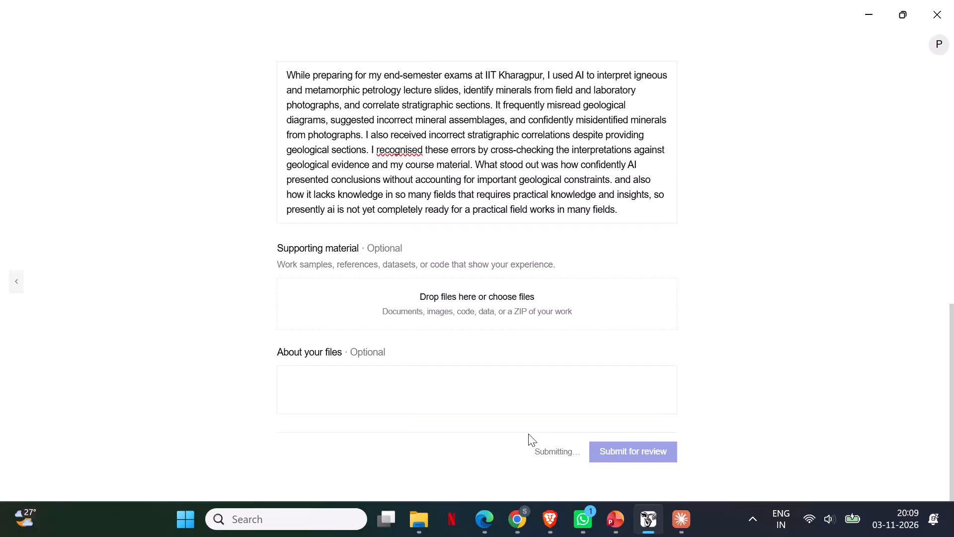
Switch to the Group 11 recognition deck in PowerPoint and look over its closing thank-you slide and title slide.
left_click(602, 527)
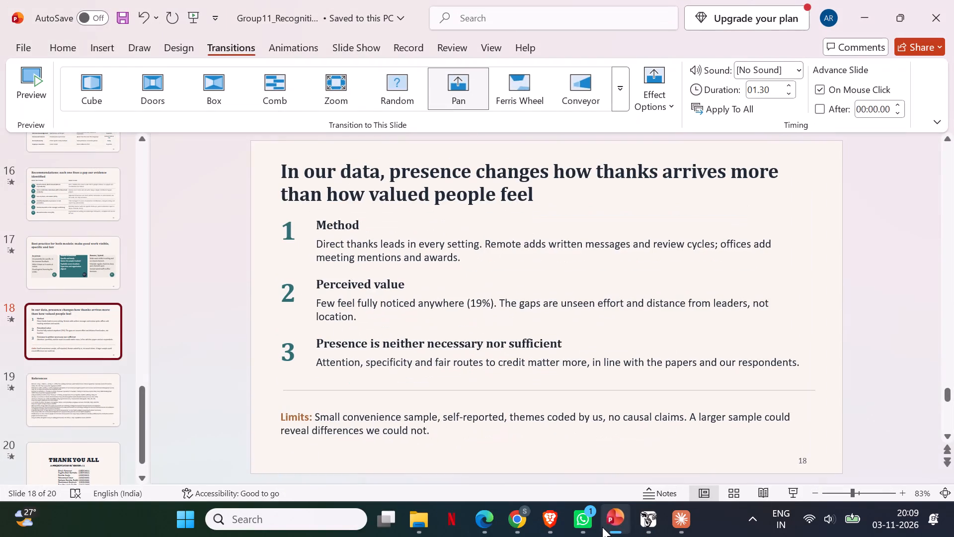
scroll(74, 426, "down", 5)
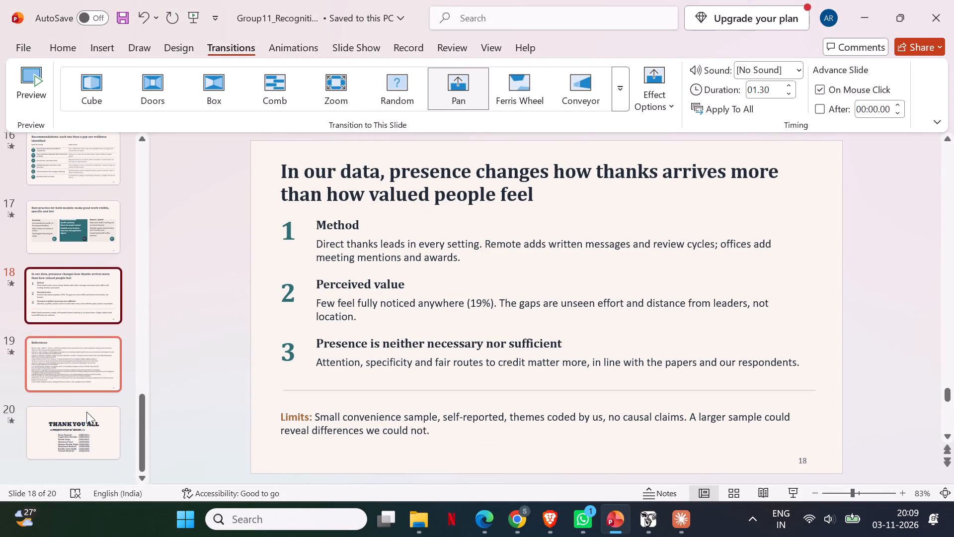
left_click(91, 425)
scroll(93, 350, "up", 7)
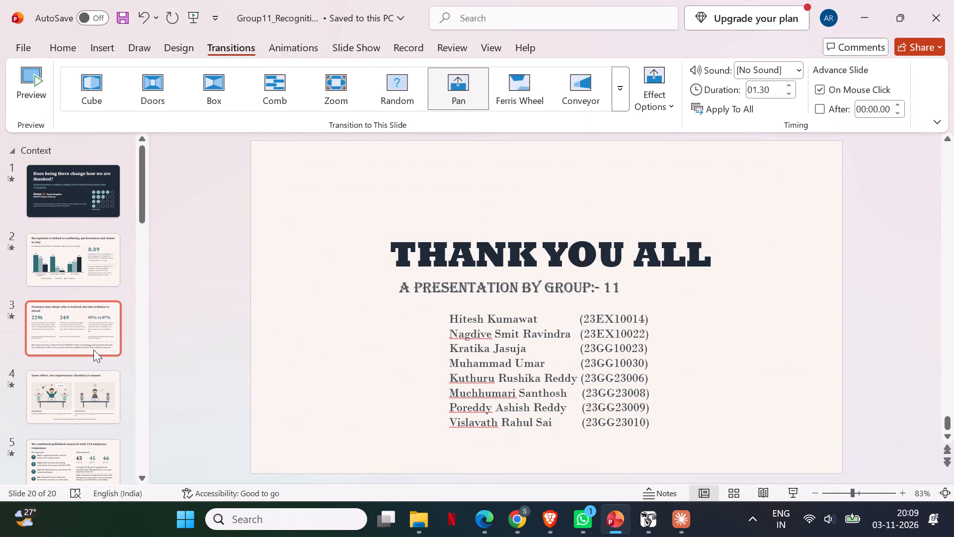
left_click(69, 182)
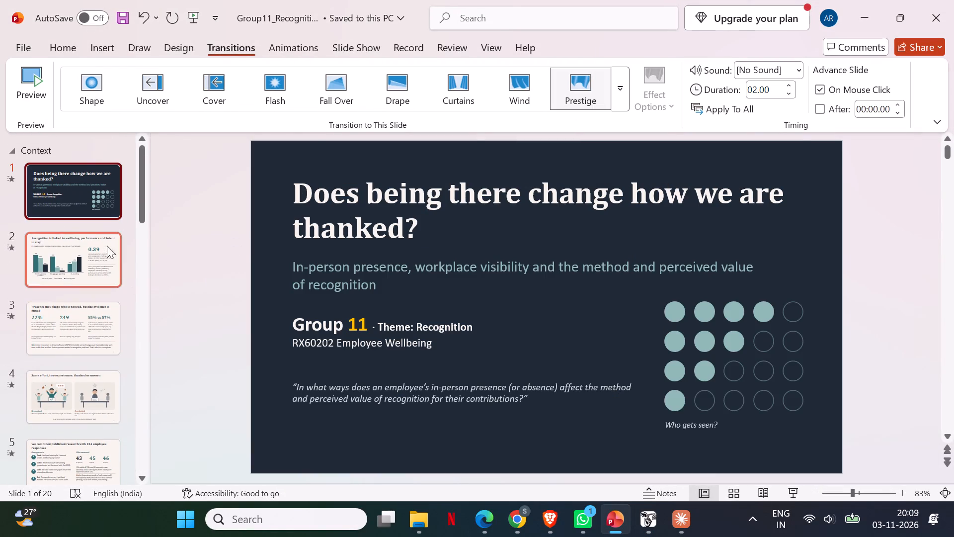
Save the presentation.
key("ctrl+s")
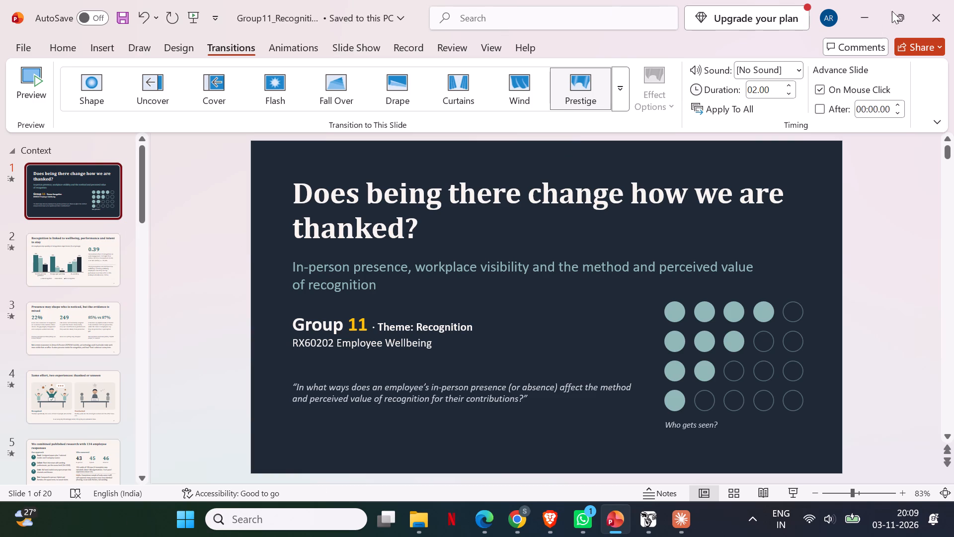
Minimize and reopen the presentation window, and recheck the closing thank-you slide.
left_click(858, 11)
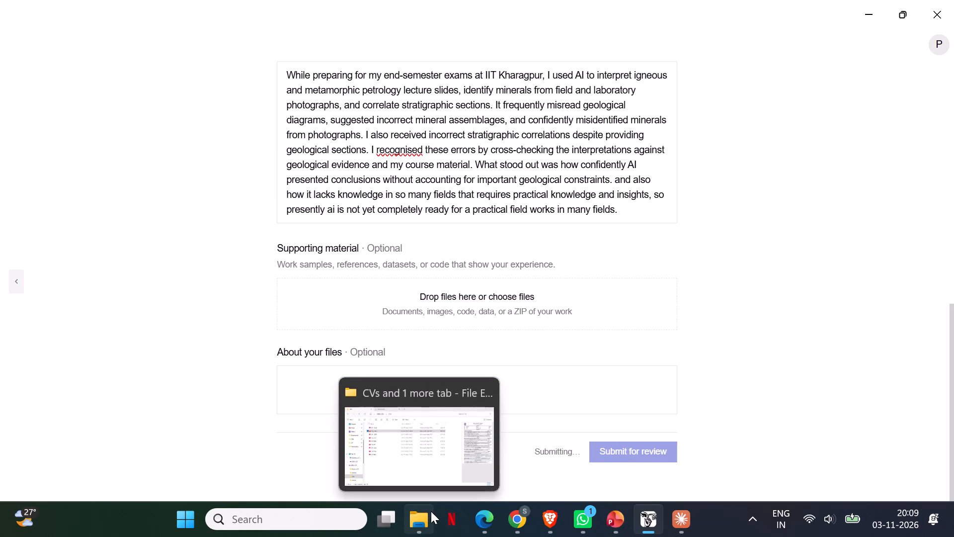
left_click(612, 520)
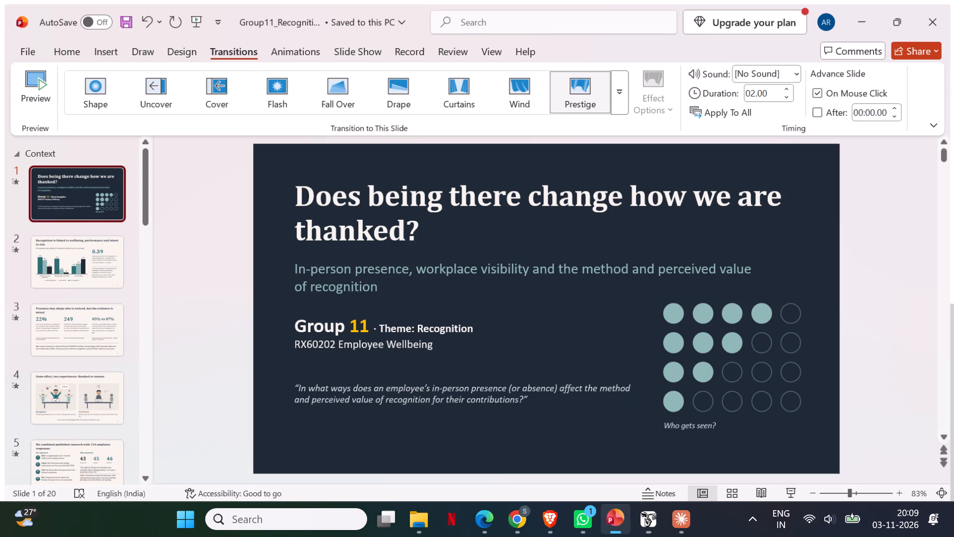
scroll(123, 371, "down", 20)
scroll(123, 371, "down", 2)
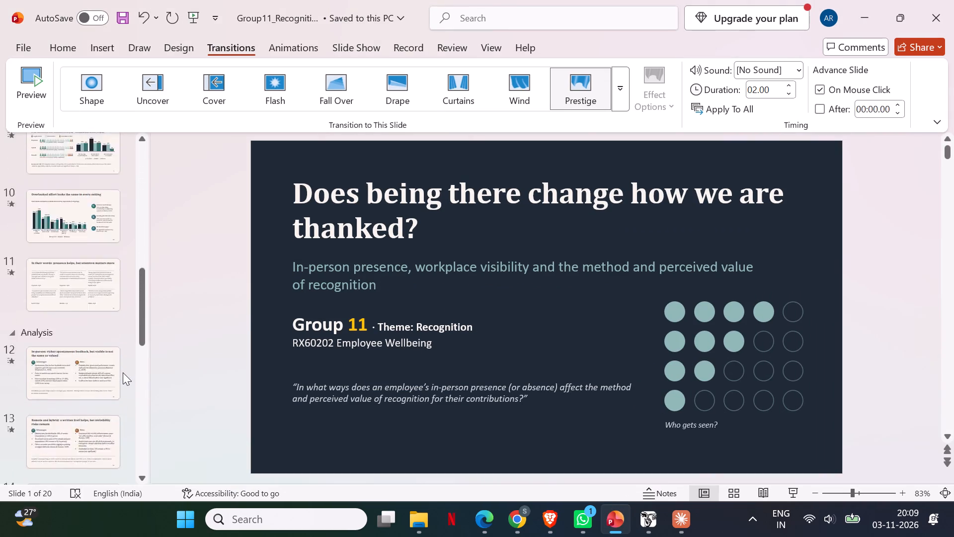
scroll(123, 372, "down", 20)
scroll(123, 372, "down", 9)
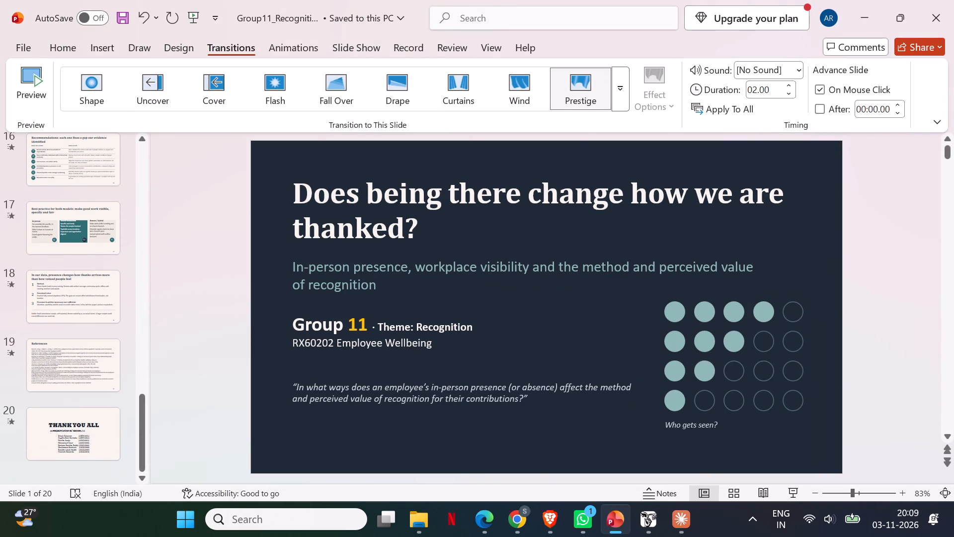
left_click(71, 436)
scroll(67, 343, "up", 4)
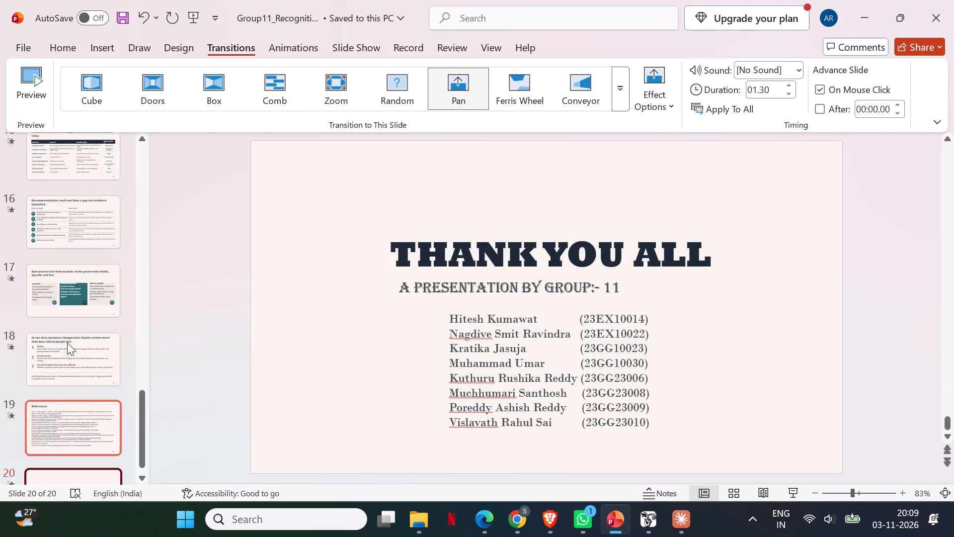
scroll(67, 343, "up", 20)
scroll(67, 343, "up", 20)
scroll(67, 343, "up", 3)
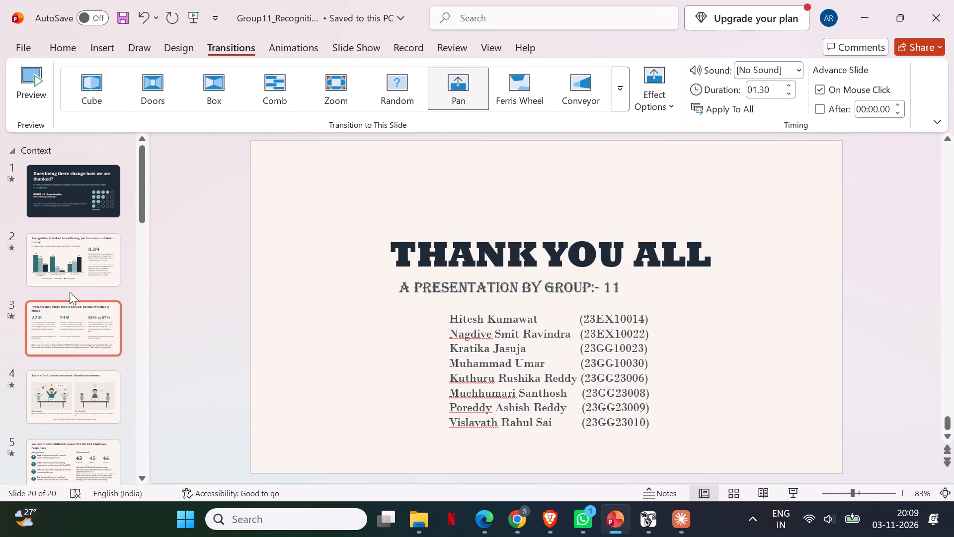
Start the slide show from the title slide and preview the slides and their transitions through slide 11.
left_click(74, 196)
left_click(796, 496)
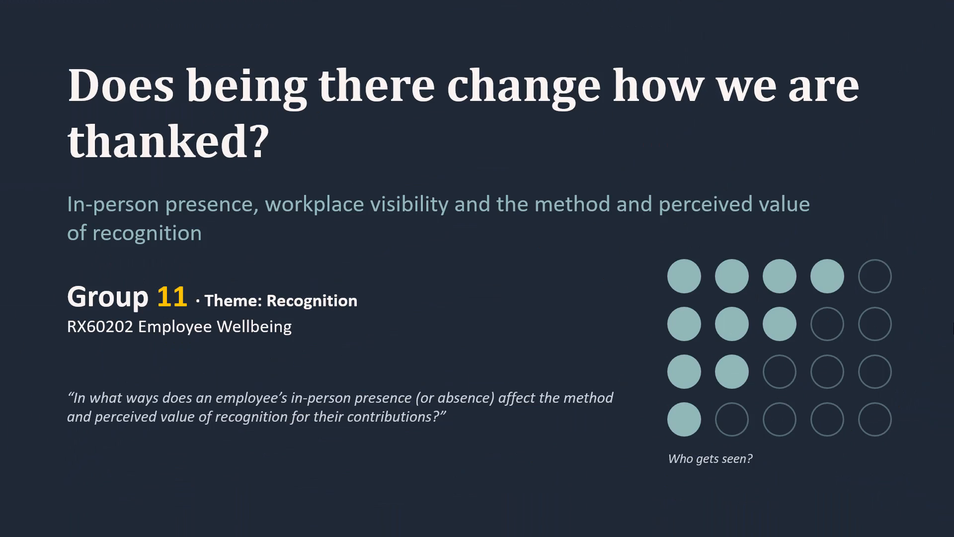
key("Down")
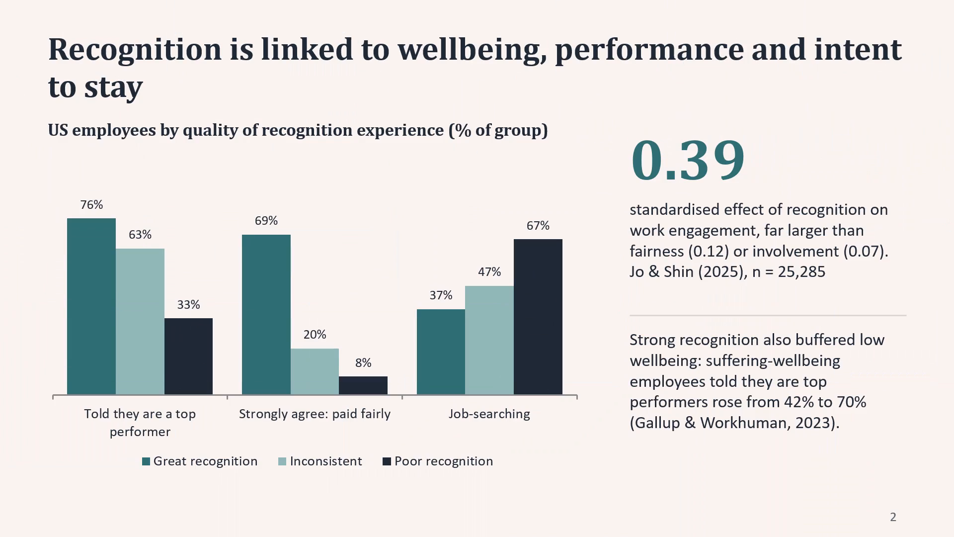
key("Down")
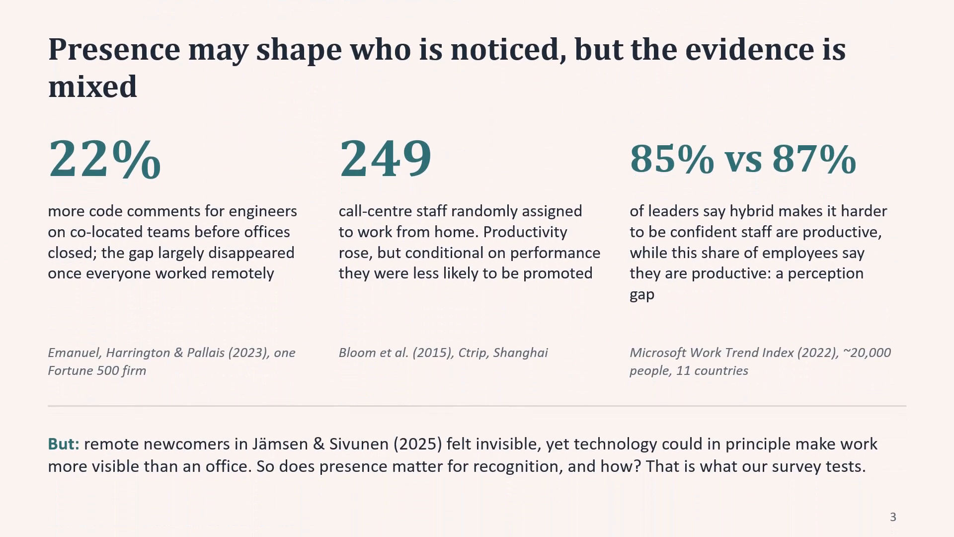
key("Down")
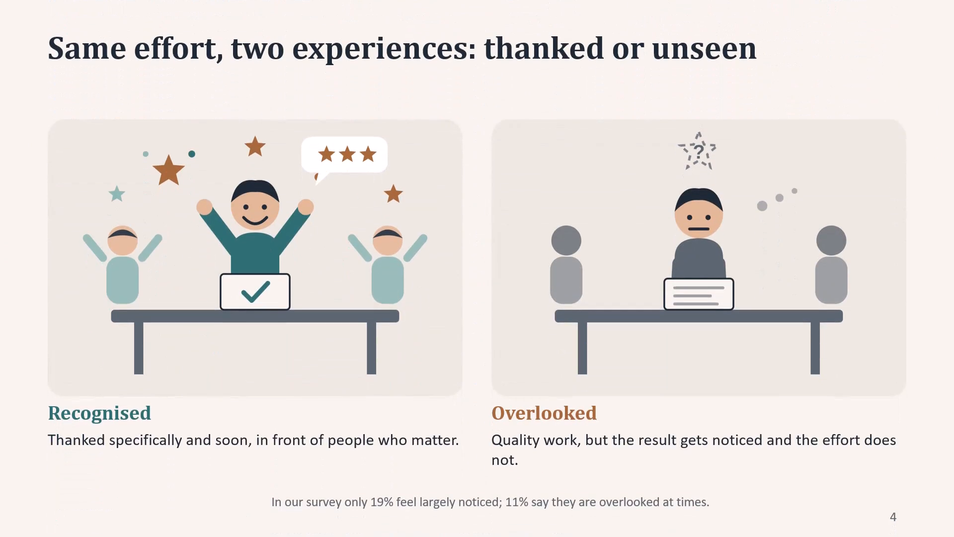
key("Down")
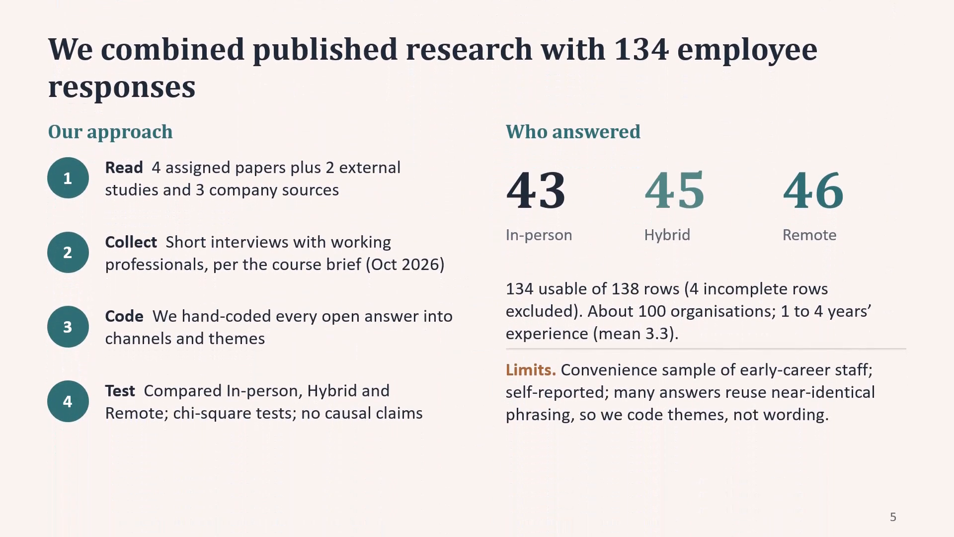
key("Down")
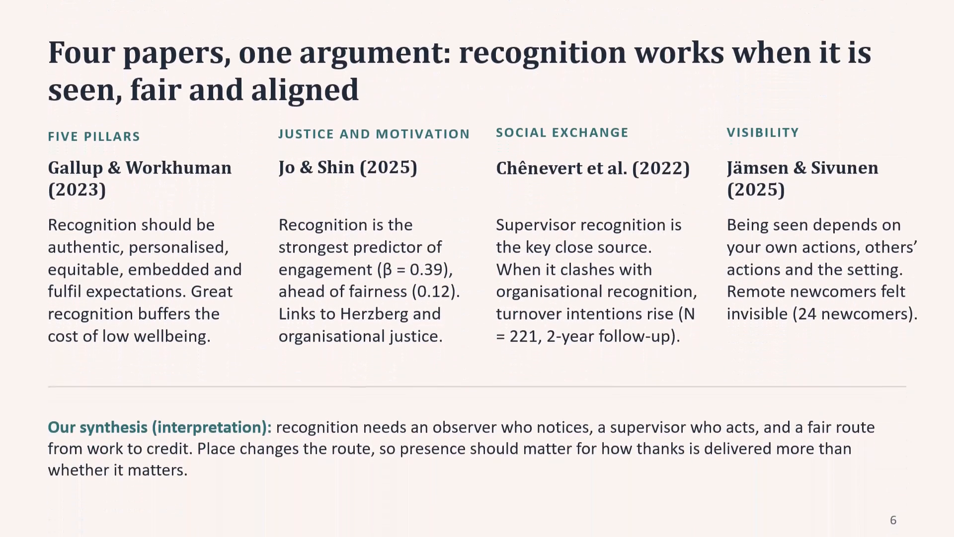
key("Down")
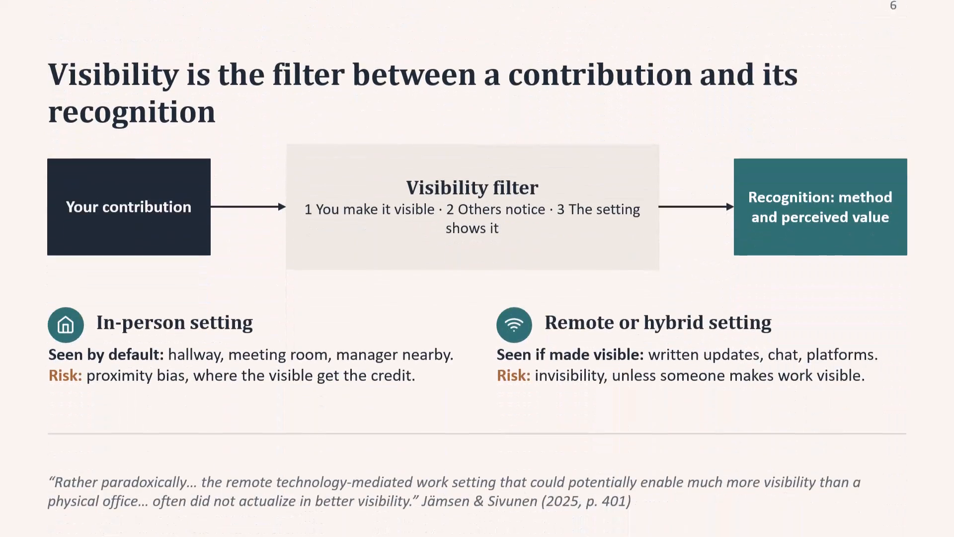
key("Down")
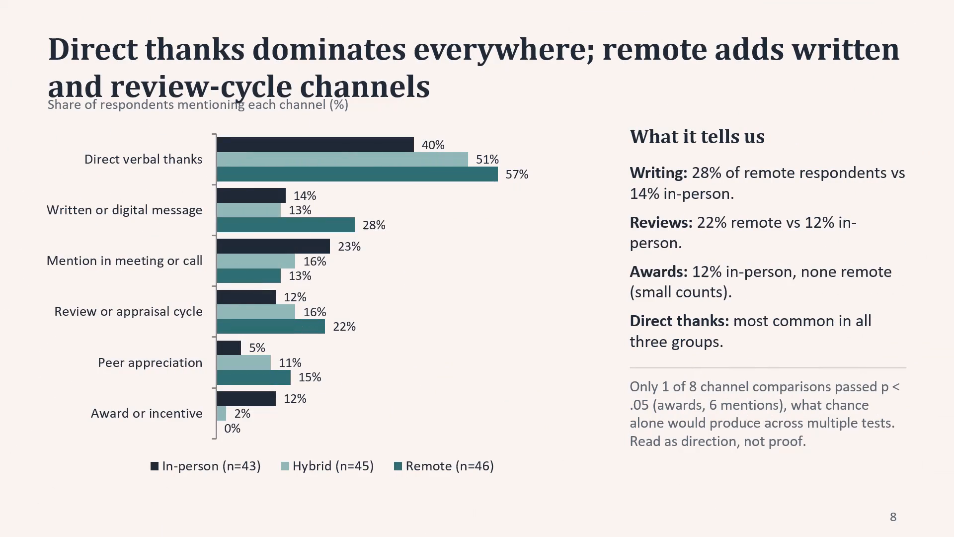
key("Down")
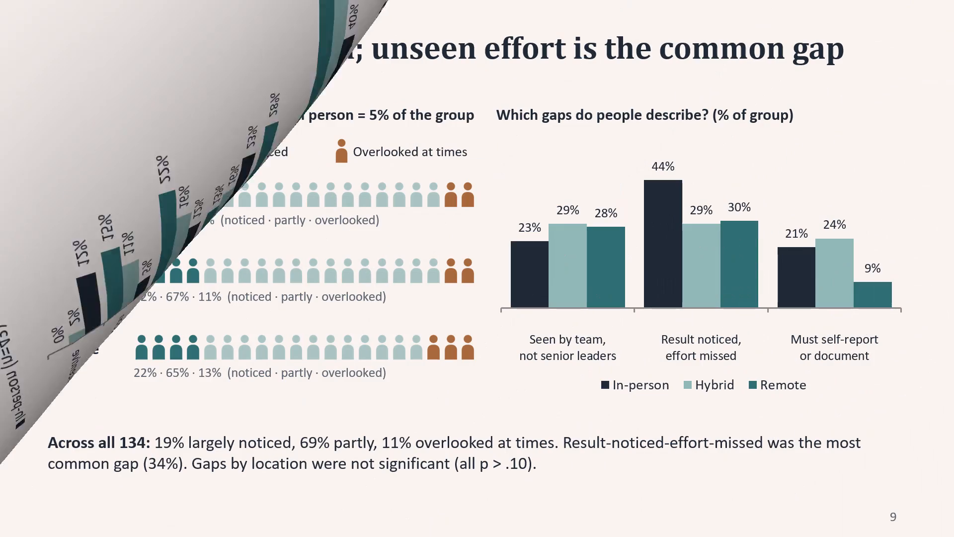
key("Down")
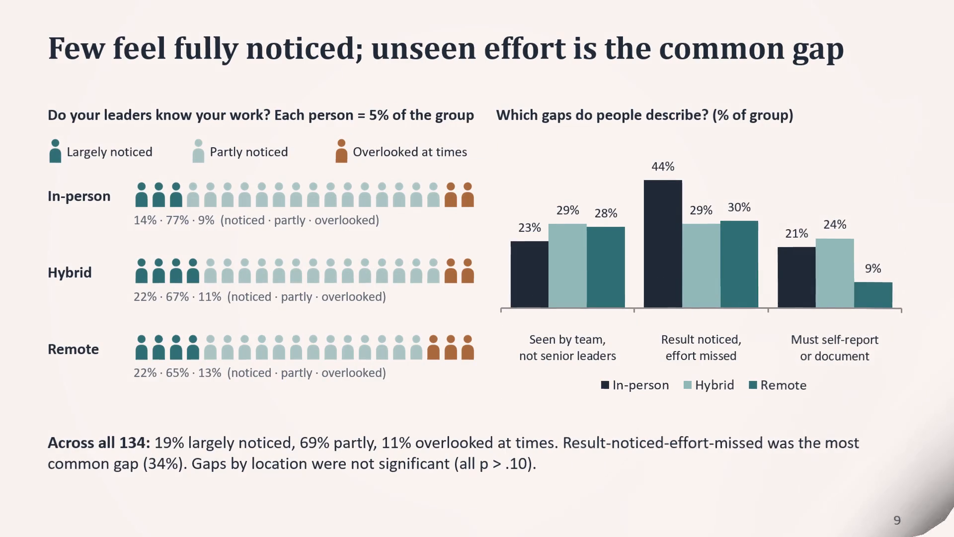
key("Down")
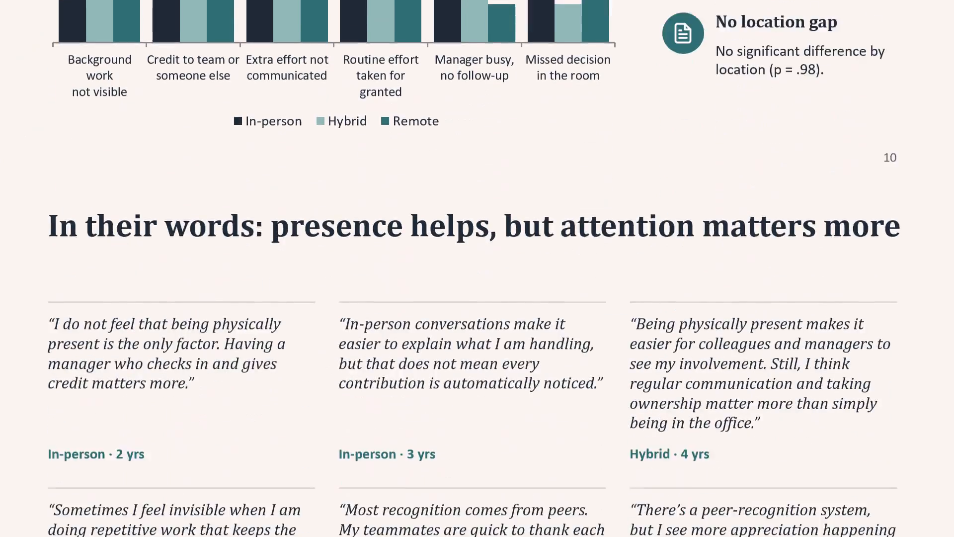
Go back through the slides to the start of the deck and end the slide show.
key("Up")
key("Up")
key("Up")
key("Up")
key("Up")
key("Up")
key("Up")
key("Up")
key("Up")
key("Up")
key("Up")
key("Up")
key("Up")
key("Up")
key("Up")
key("Up")
key("Up")
key("Up")
key("Up")
key("Up")
key("Up")
key("Up")
key("Up")
key("Up")
key("Up")
key("Up")
key("Up")
key("Up")
key("Up")
key("Up")
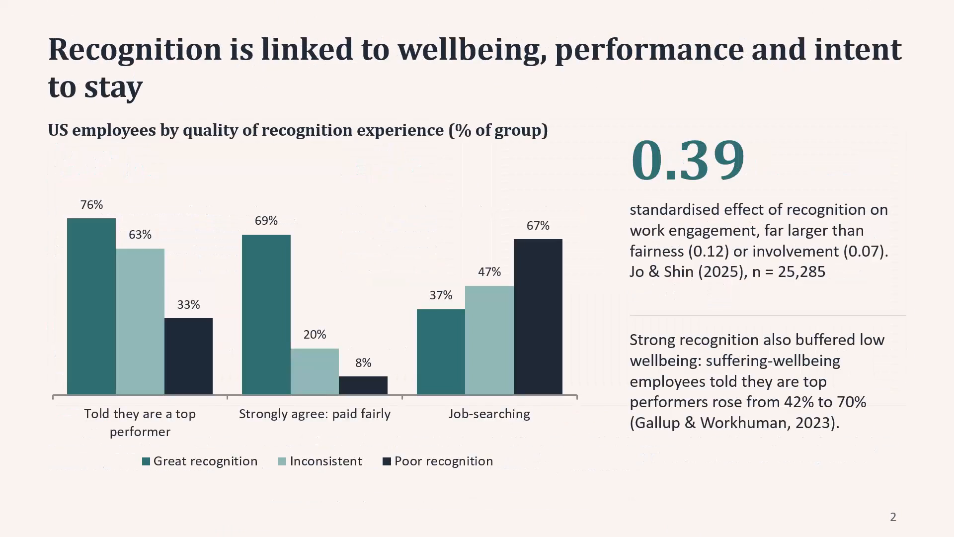
key("Escape")
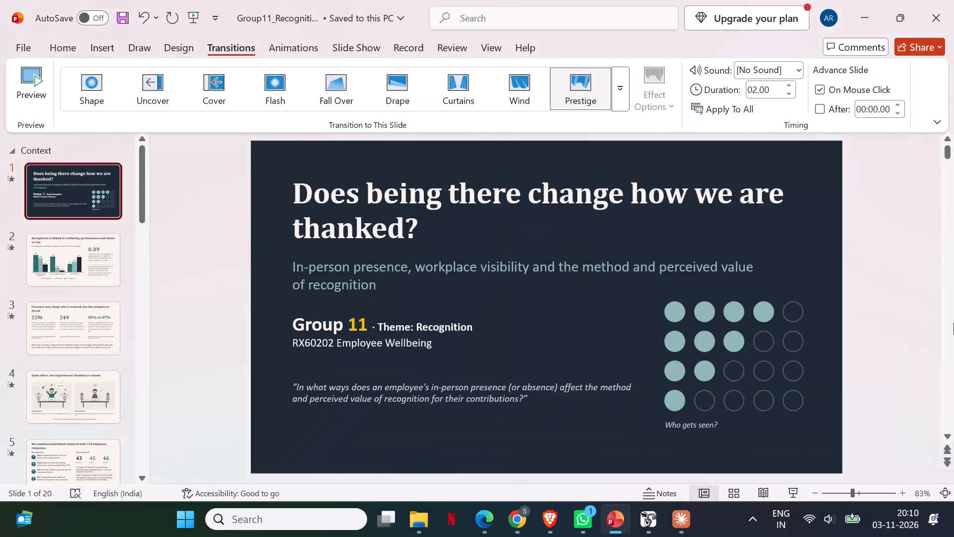
Start the slide show from the title slide and review the slides and their transitions through slide 11.
left_click(787, 490)
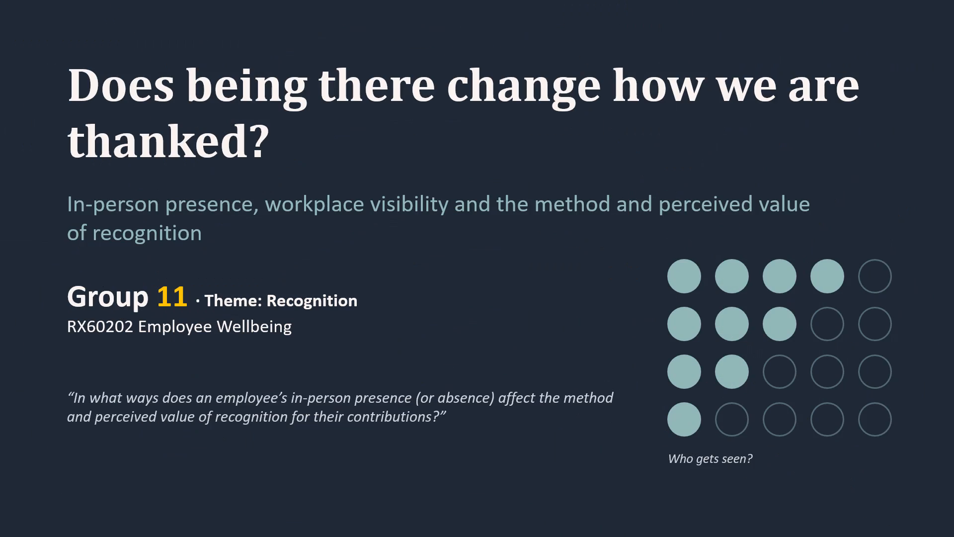
key("Down")
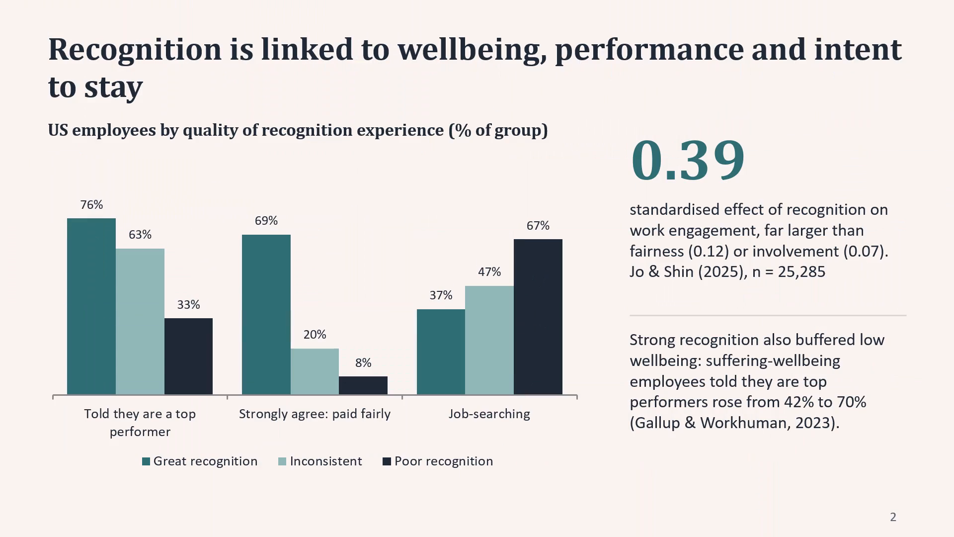
key("Down")
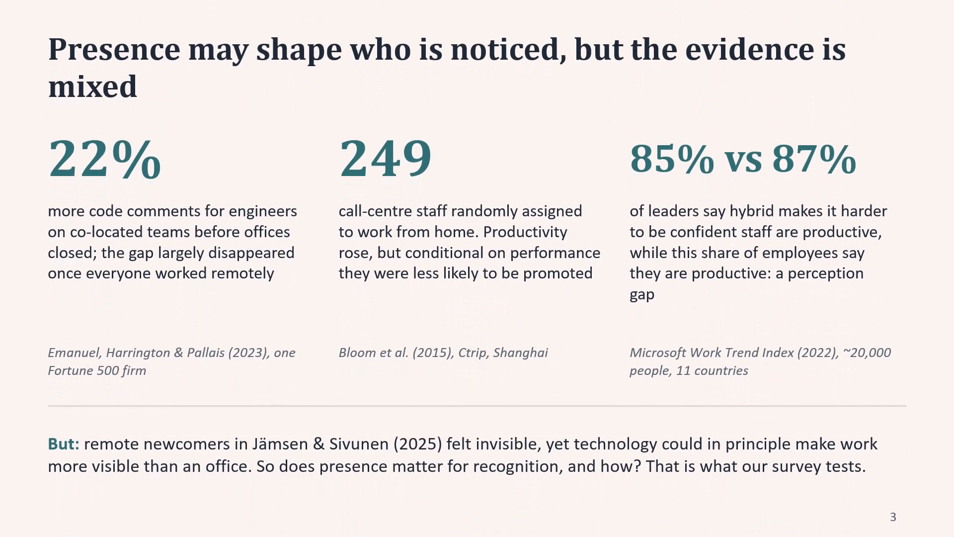
key("Down")
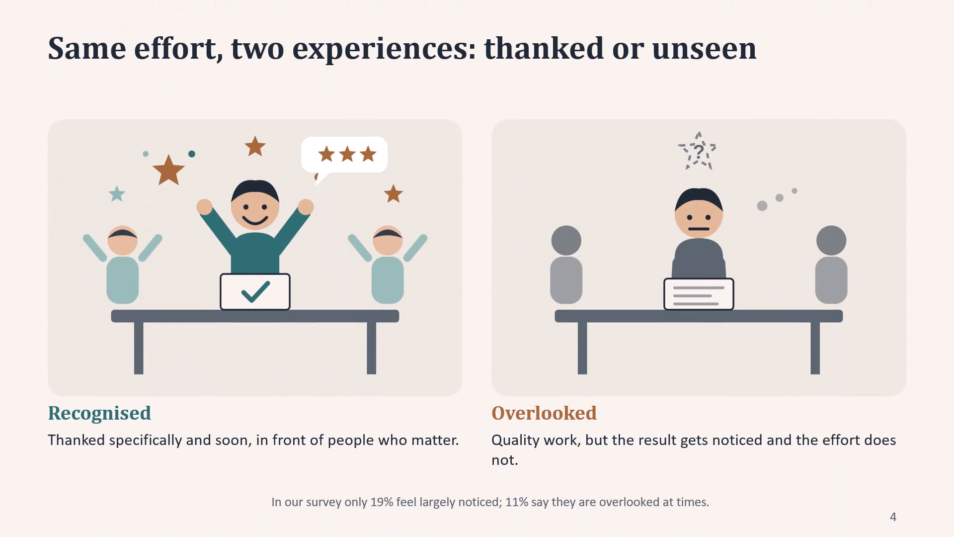
key("Down")
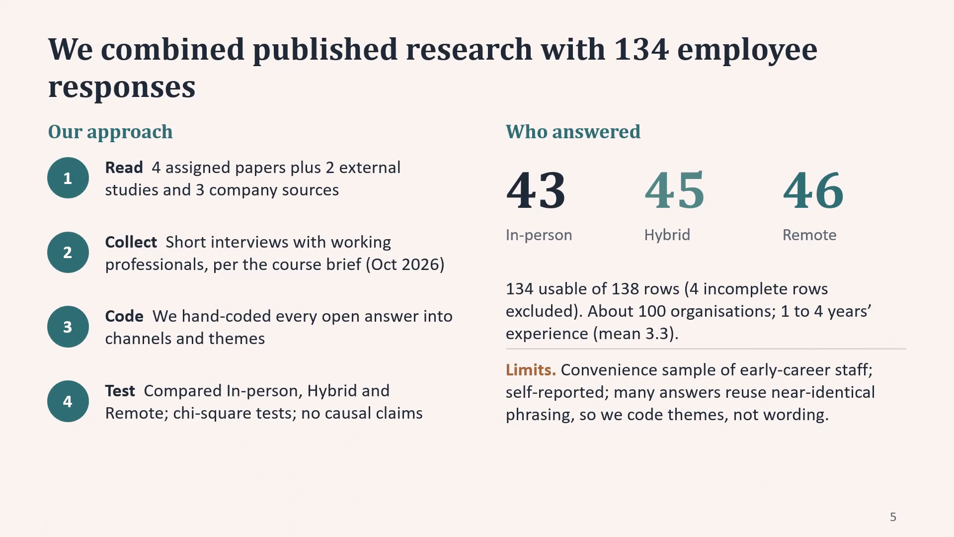
key("Down")
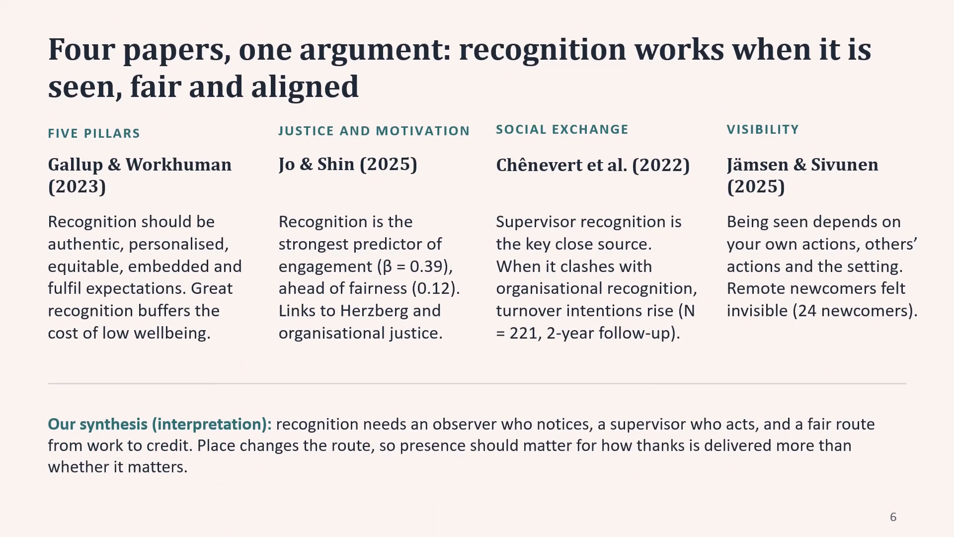
key("Down")
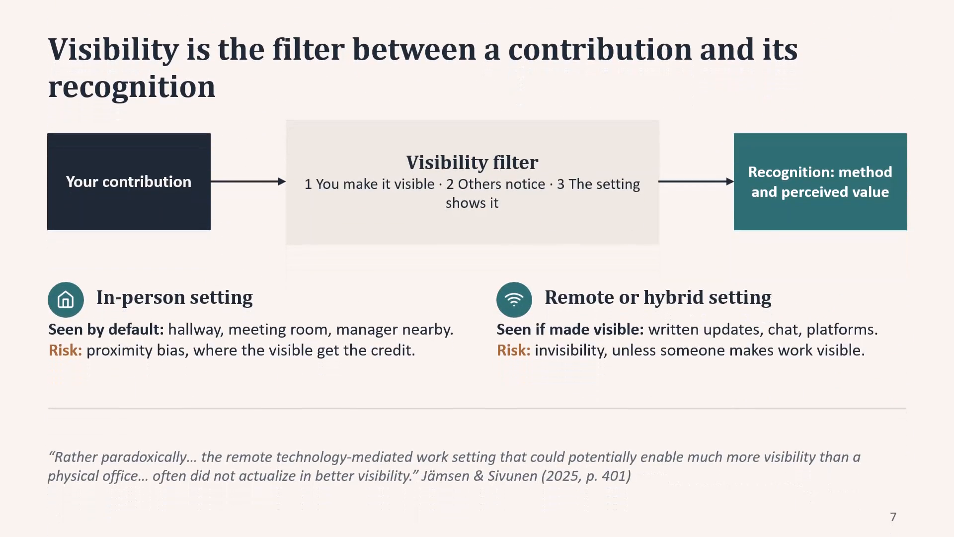
key("Down")
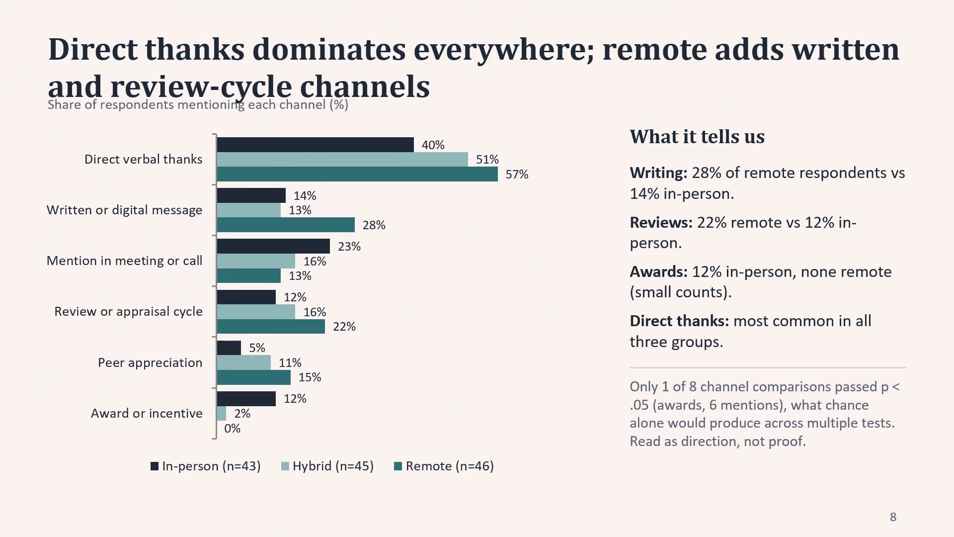
key("Down")
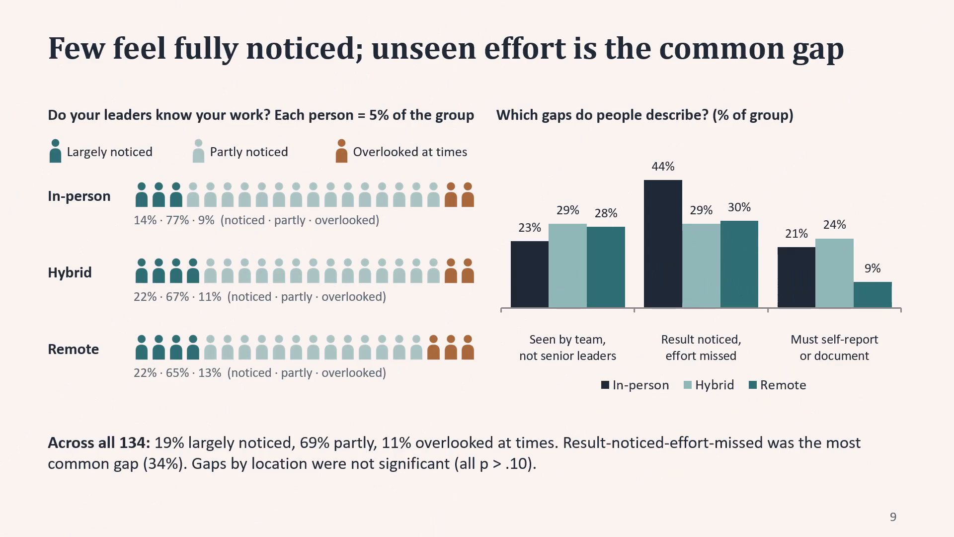
key("Down")
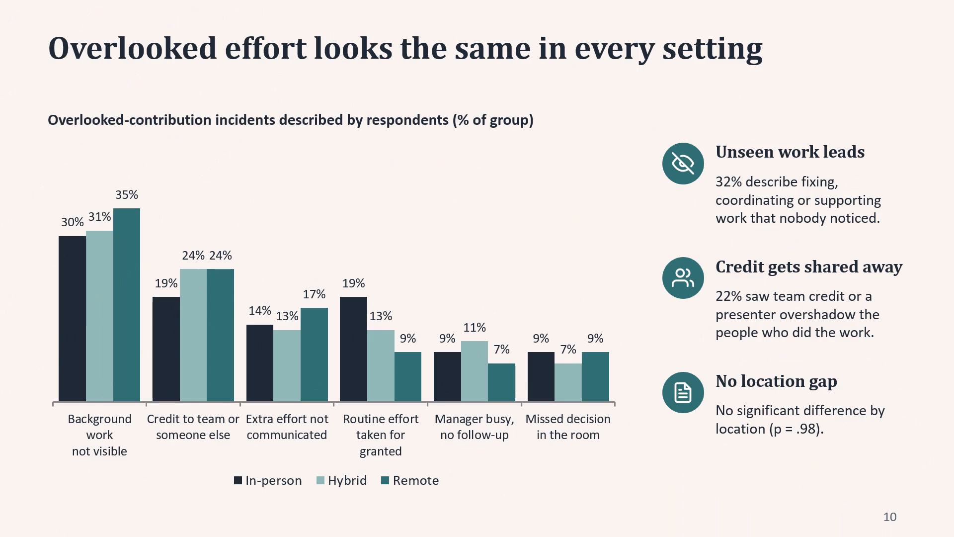
key("Down")
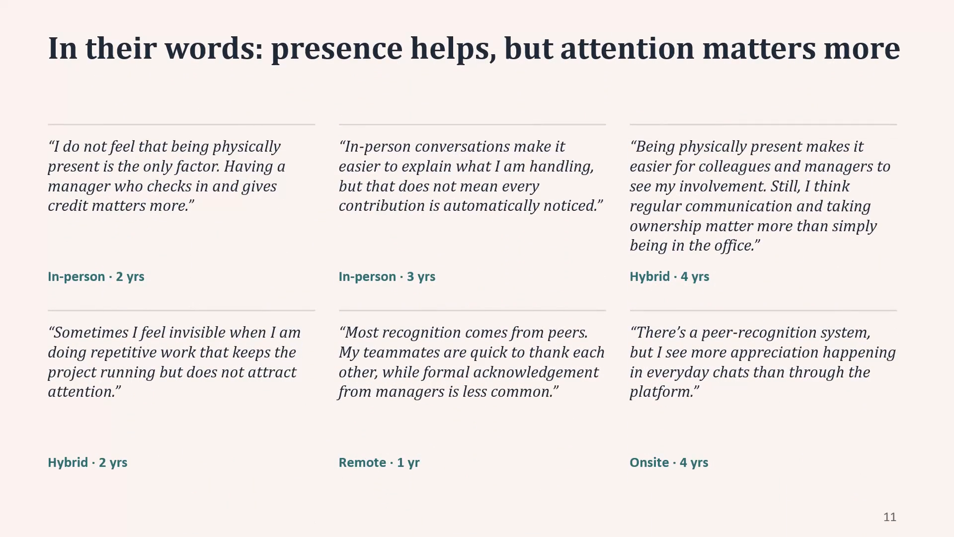
Continue the slide show from slide 11 to the closing thank-you slide and end the show.
key("Down")
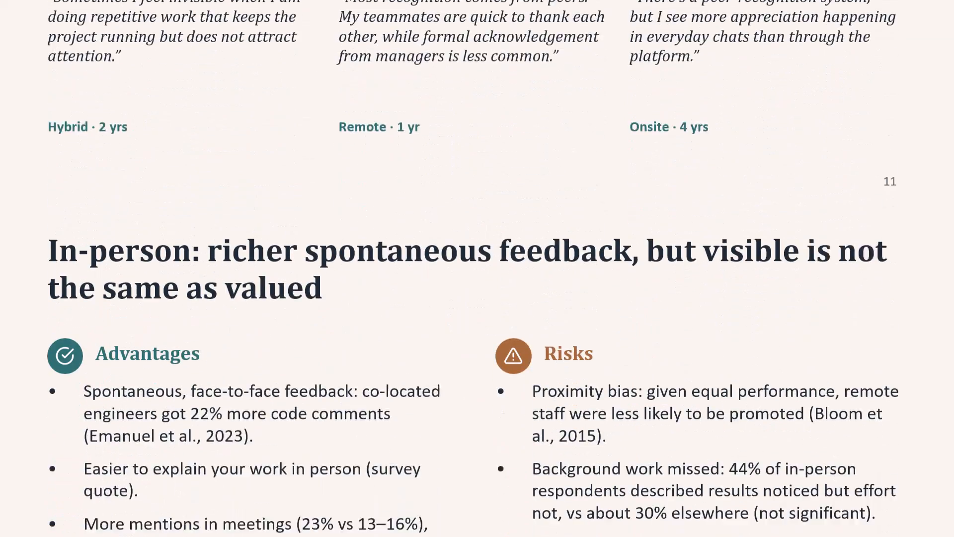
key("Down")
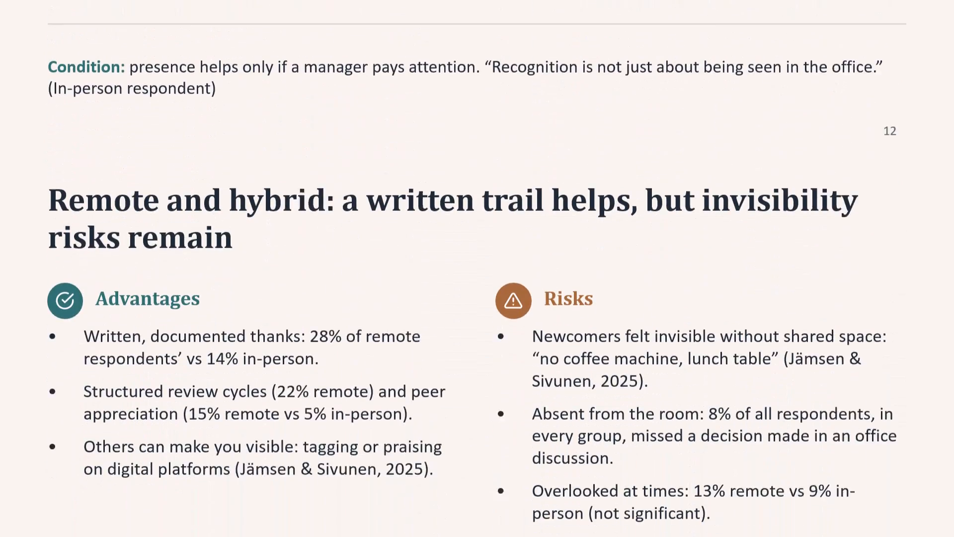
key("Down")
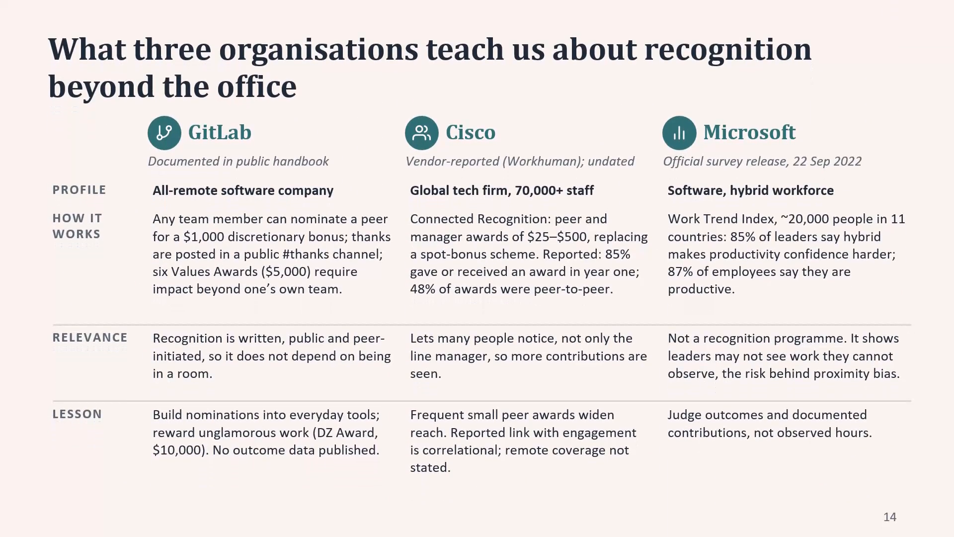
left_click(787, 490)
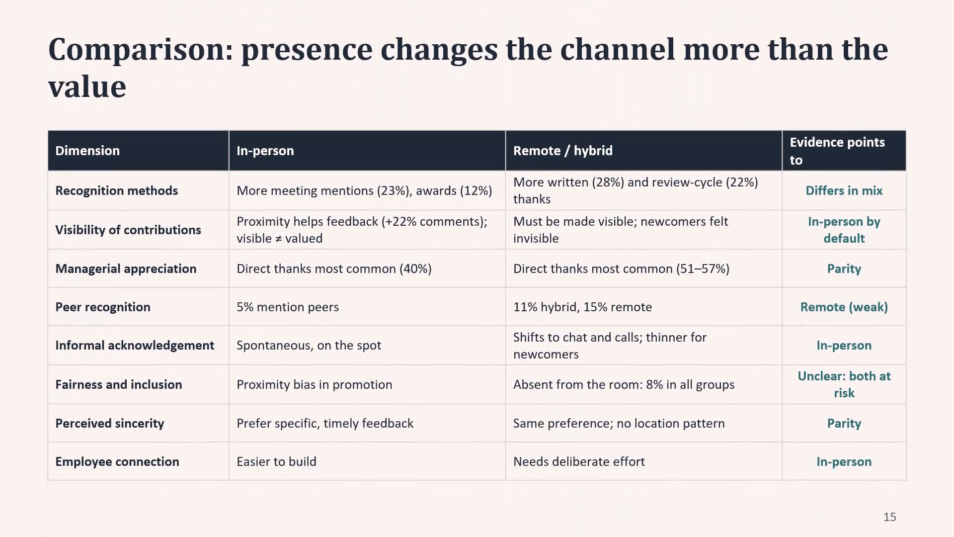
key("Down")
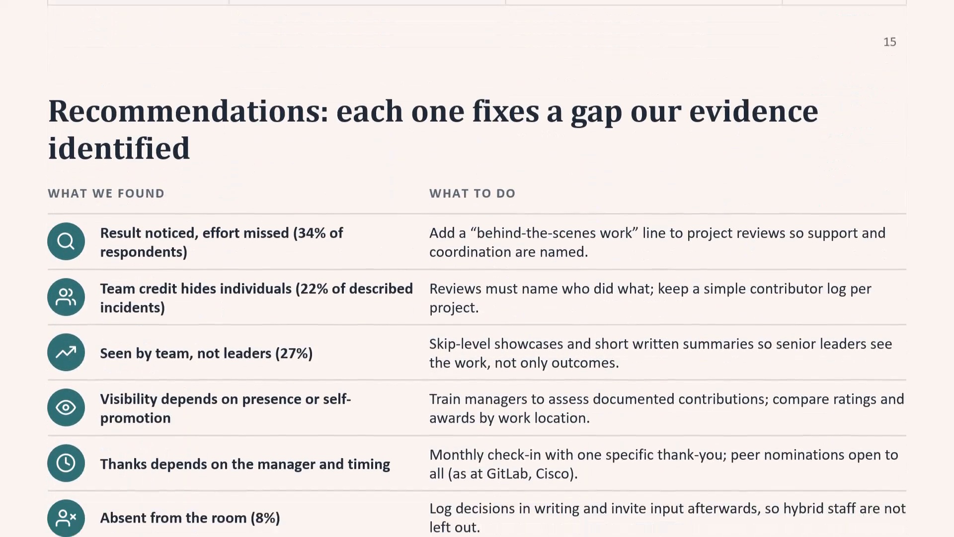
key("Down")
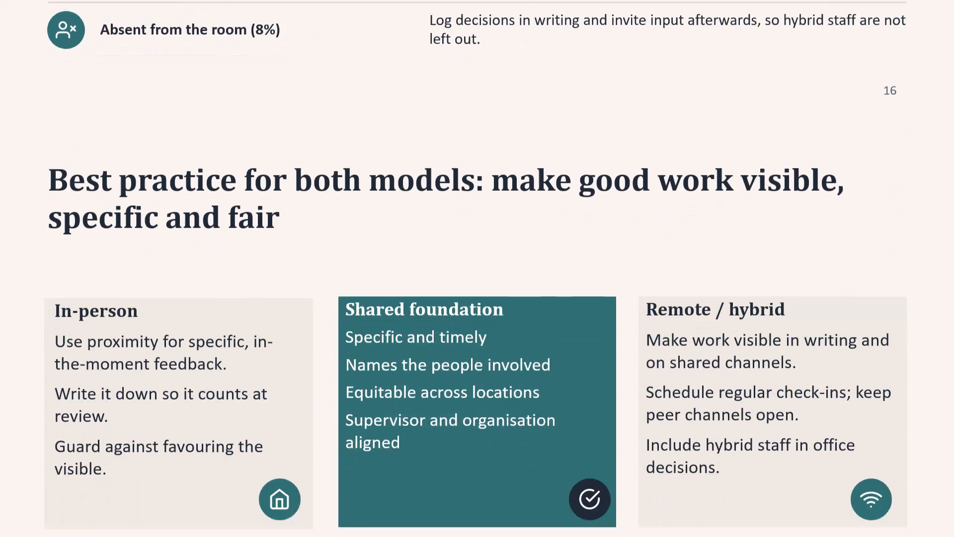
key("Down")
key("Down")
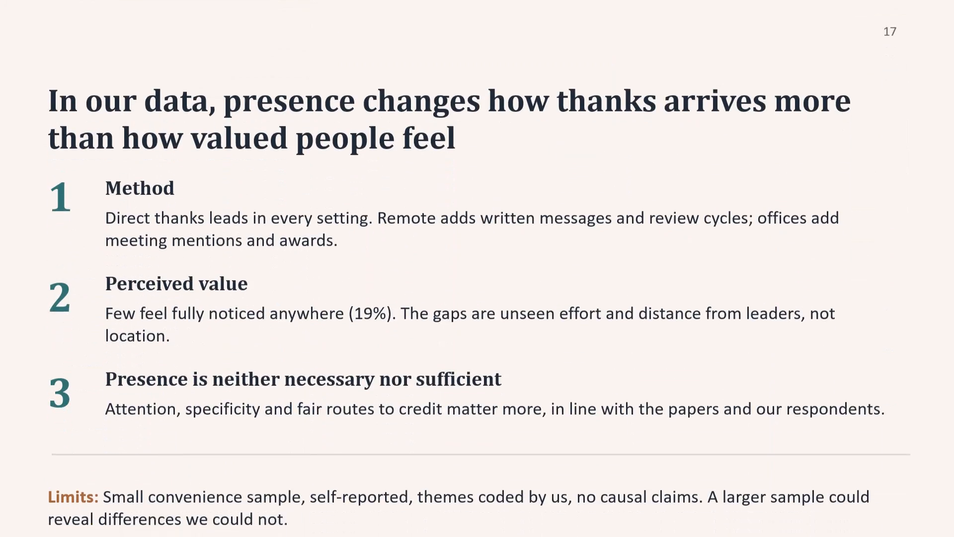
key("Down")
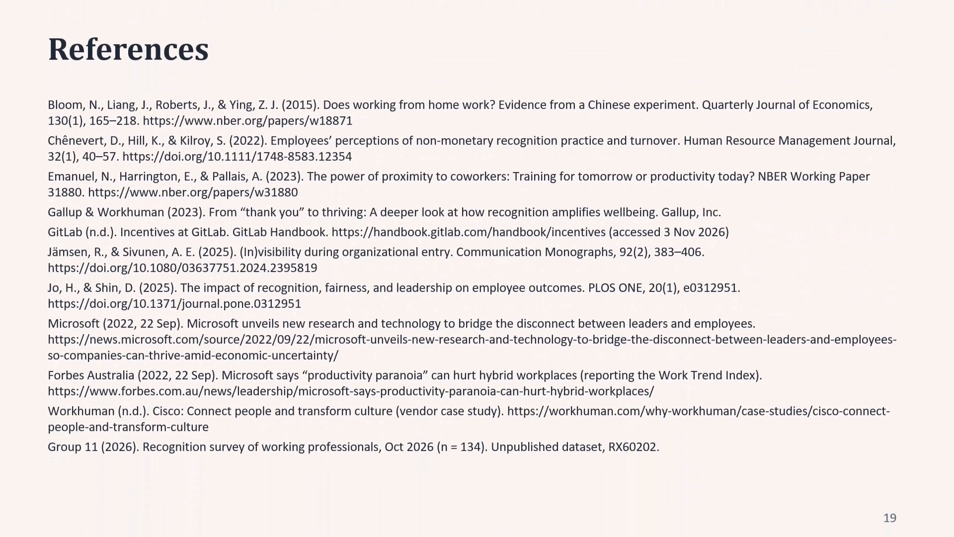
key("Down")
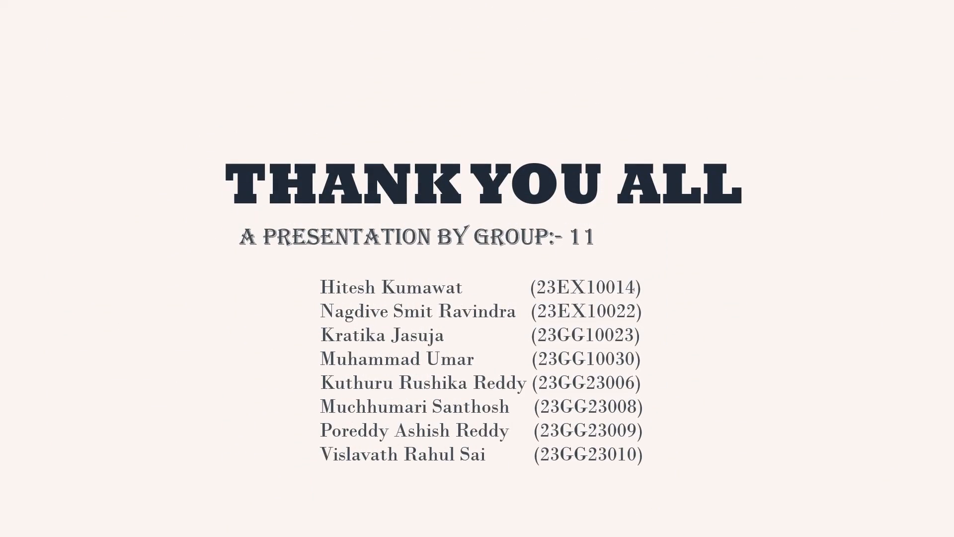
key("Escape")
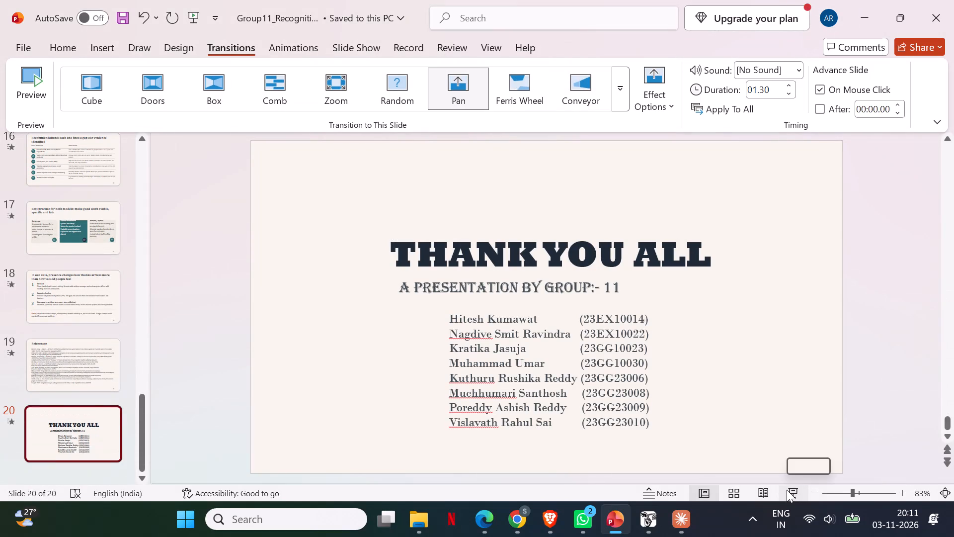
Go back through the slides in the editing view from the closing thank-you slide to the title slide.
key("Up")
key("Up")
key("Up")
key("Up")
key("Up")
key("Up")
key("Up")
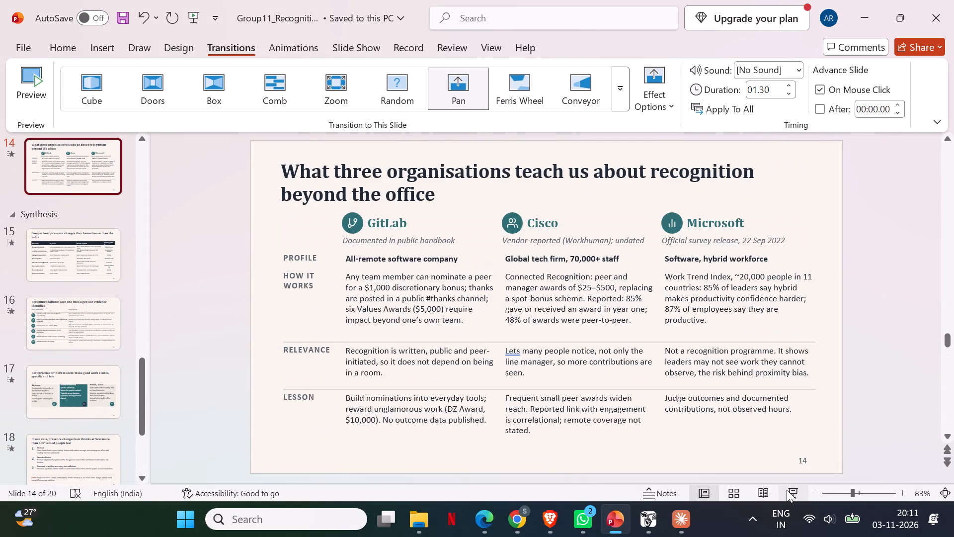
key("Down")
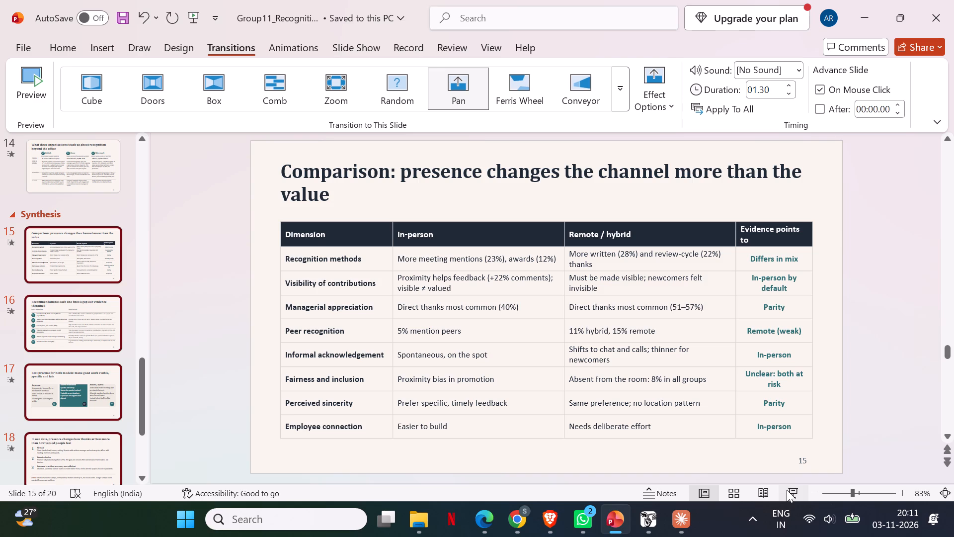
key("Up")
key("Up")
key("Up")
key("Up")
key("Up")
key("Up")
key("Up")
key("Up")
key("Up")
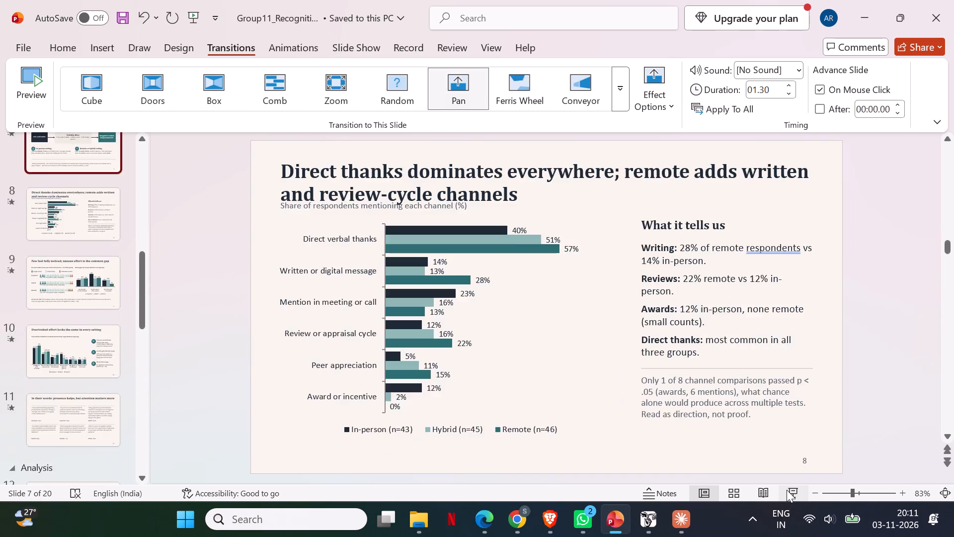
key("Up")
key("Up")
key("Up")
key("Up")
key("Up")
key("Up")
key("Up")
key("Up")
key("Up")
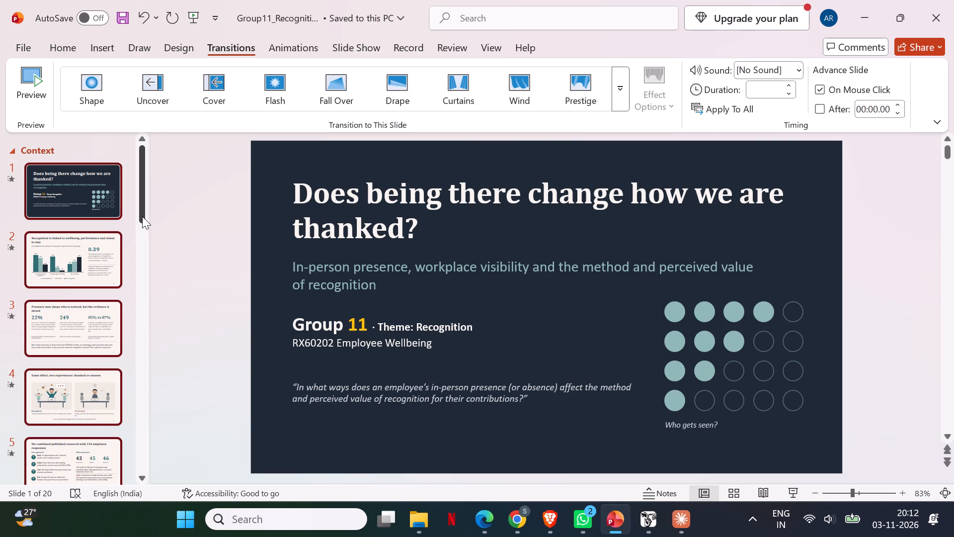
Look through the slide thumbnails from the title slide to the closing thank-you slide.
left_click_drag(142, 216, 155, 288)
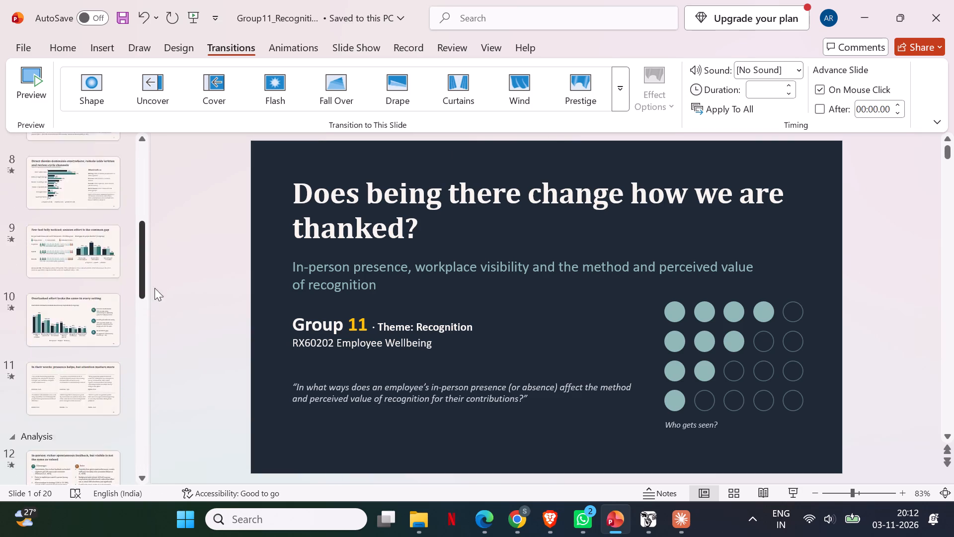
left_click_drag(155, 288, 154, 204)
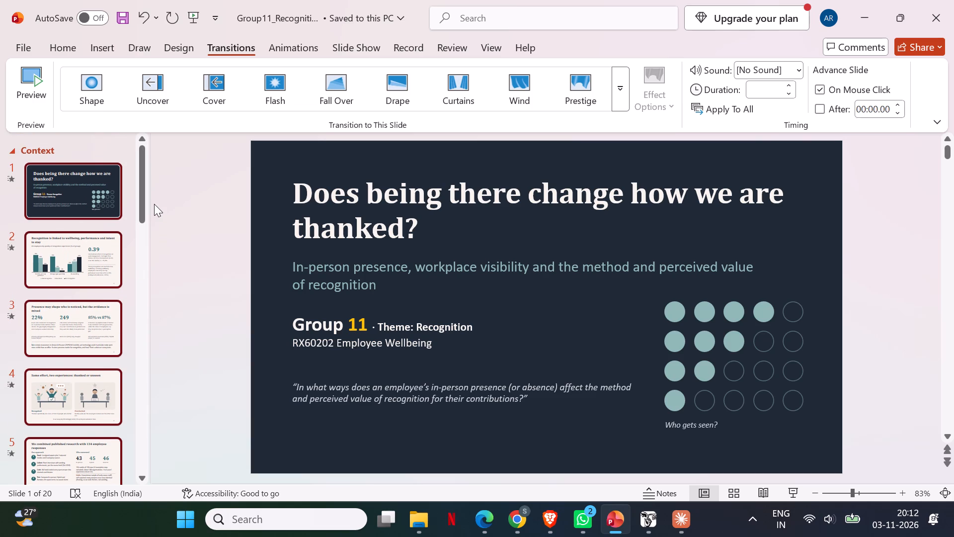
left_click_drag(142, 212, 166, 475)
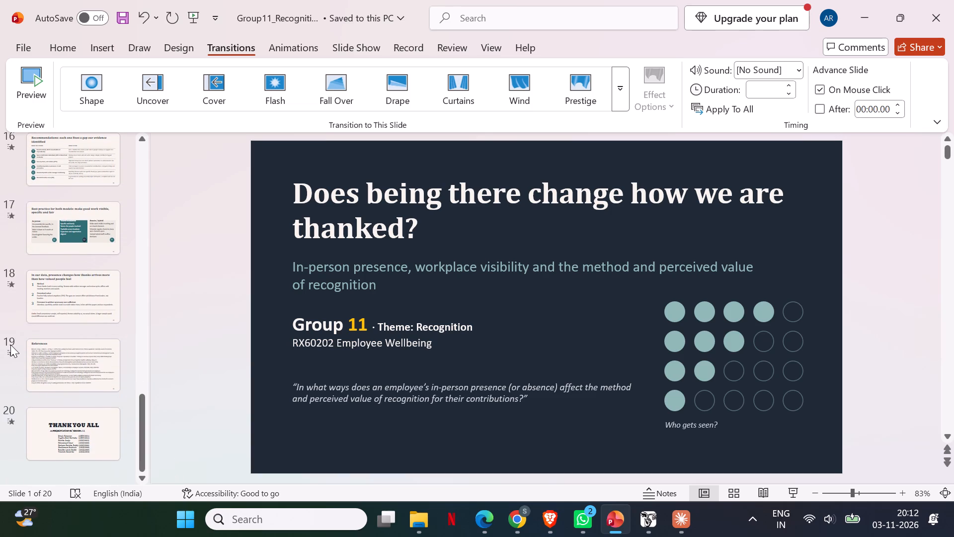
scroll(10, 342, "down", 5)
scroll(24, 344, "up", 16)
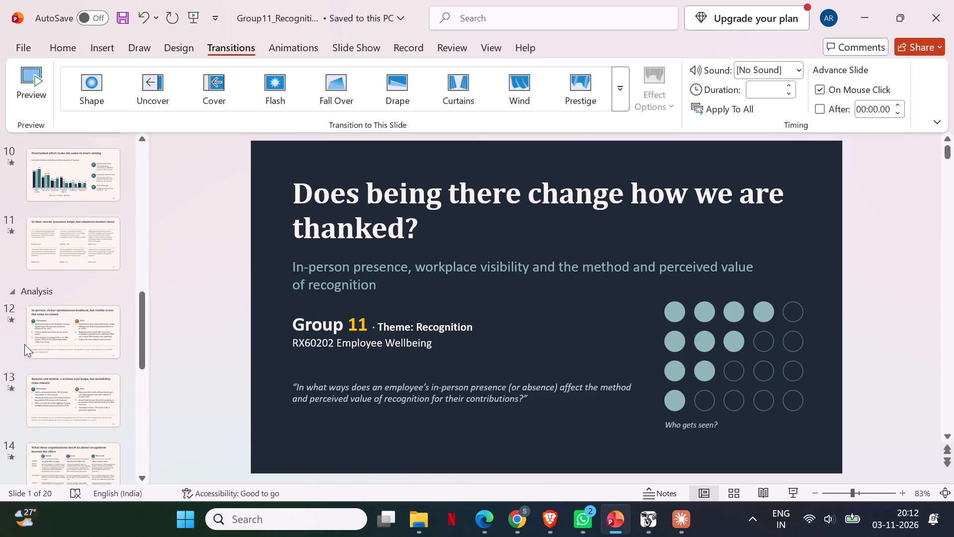
scroll(24, 344, "up", 20)
scroll(24, 344, "up", 9)
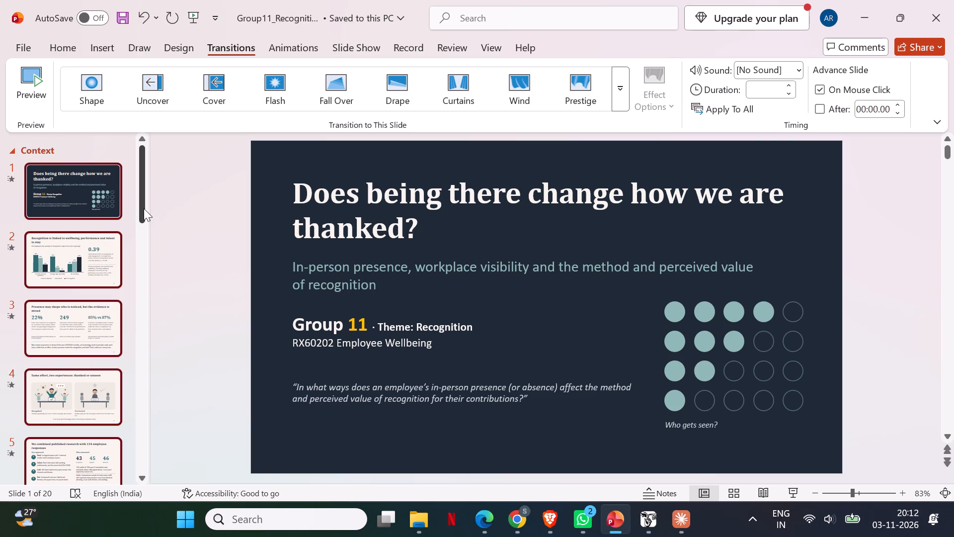
left_click_drag(143, 208, 178, 450)
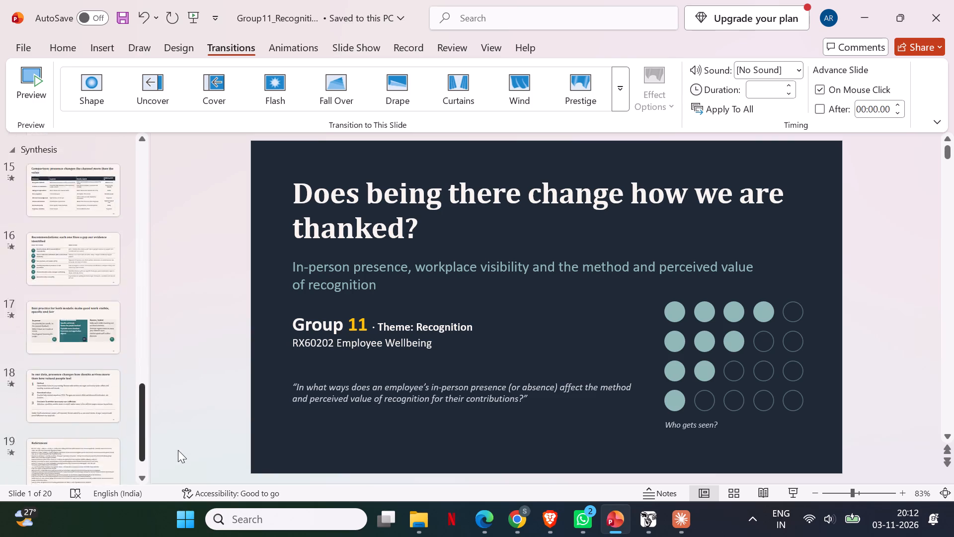
left_click_drag(178, 450, 169, 516)
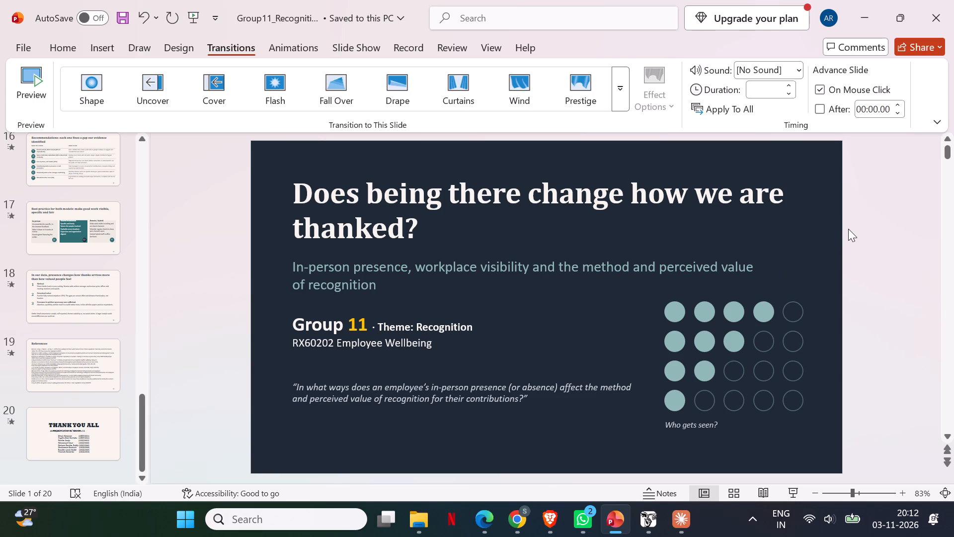
left_click(236, 167)
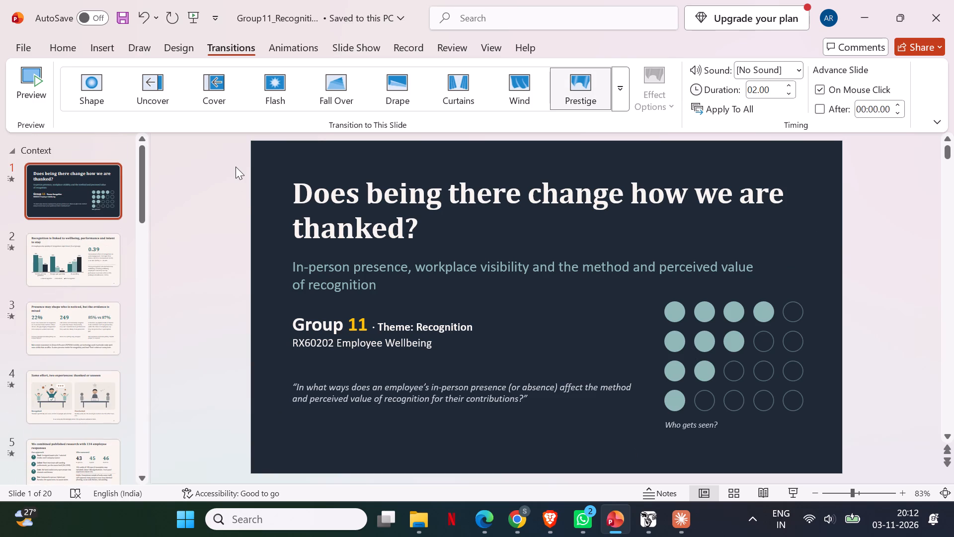
left_click(181, 240)
left_click(183, 257)
left_click_drag(140, 218, 159, 320)
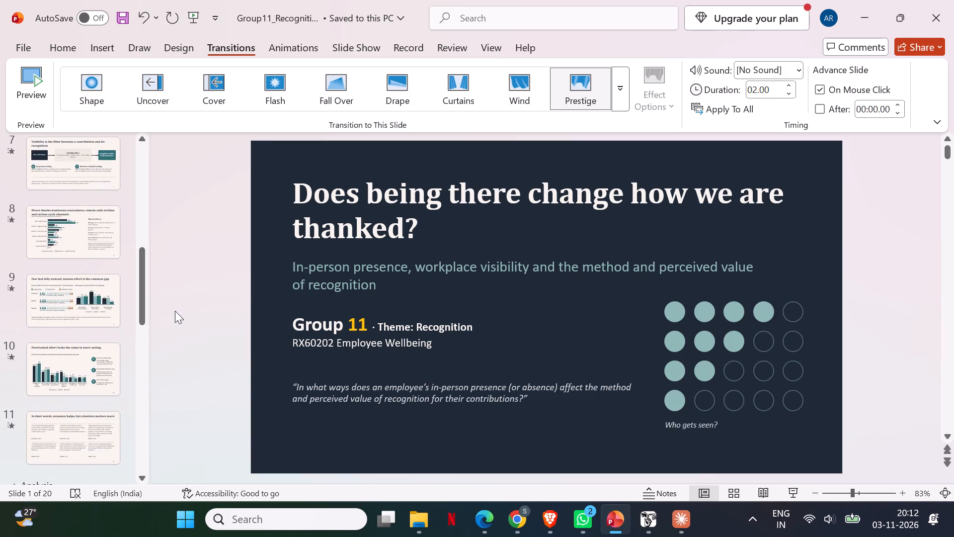
left_click(177, 311)
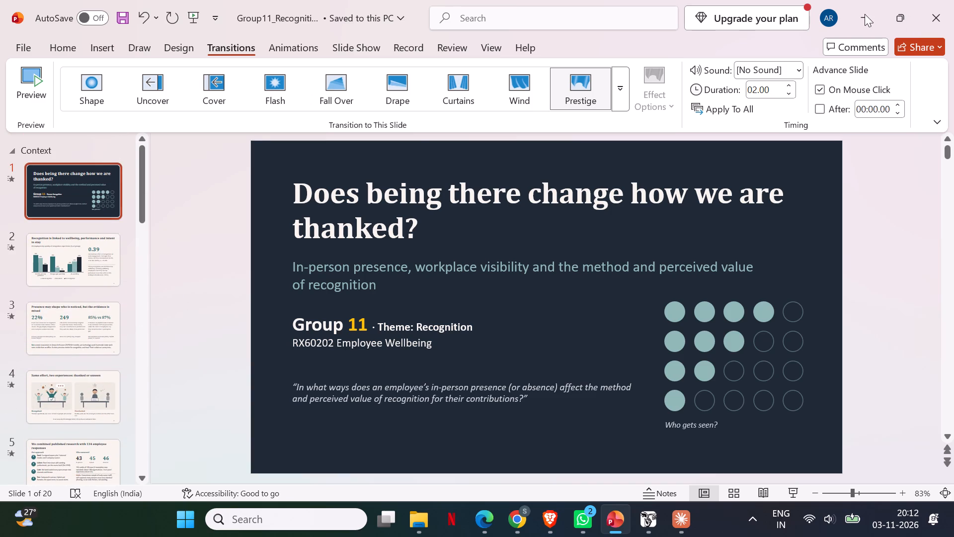
Save the Group 11 recognition presentation and close it.
key("ctrl+s")
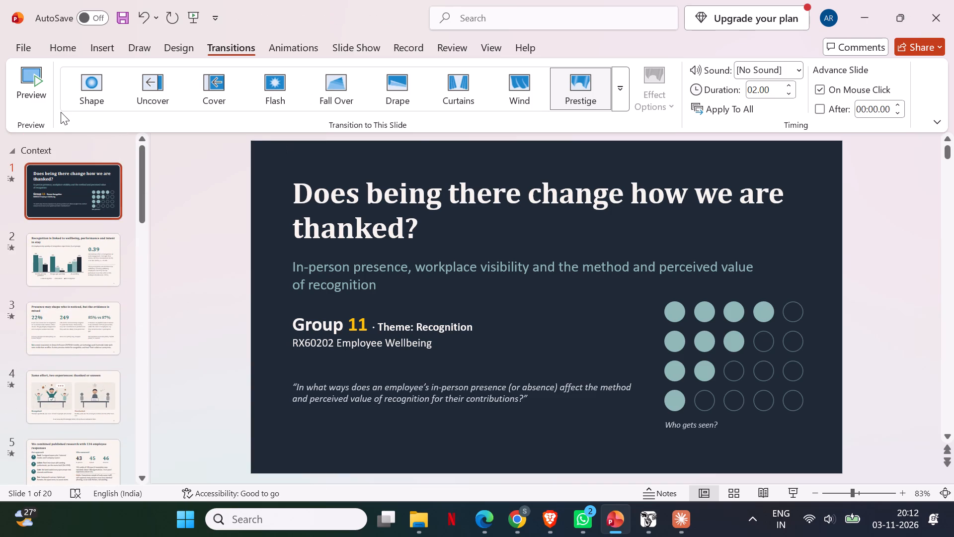
left_click(946, 5)
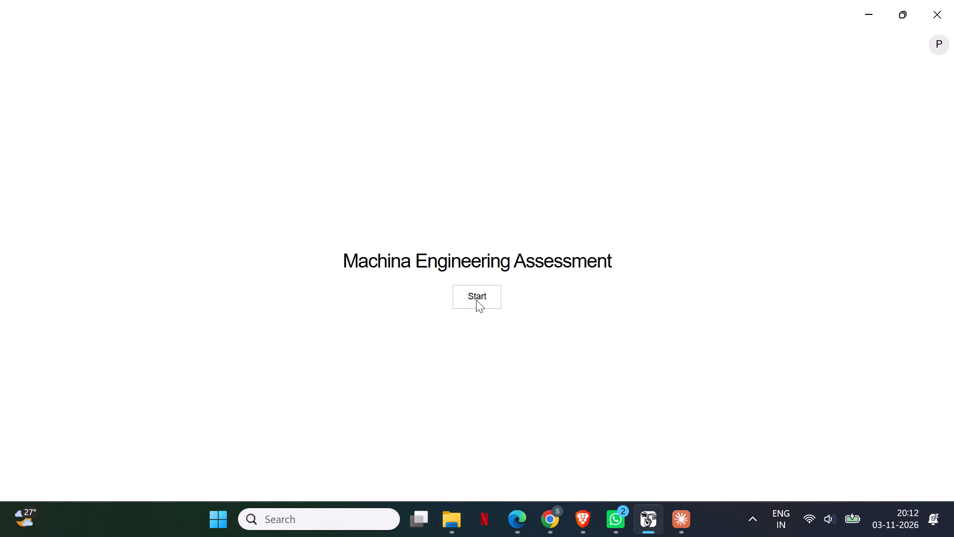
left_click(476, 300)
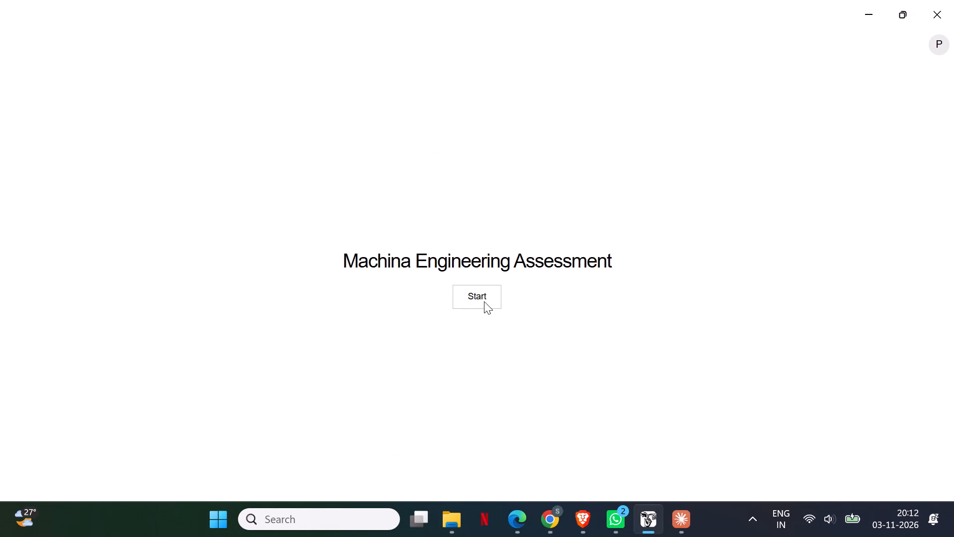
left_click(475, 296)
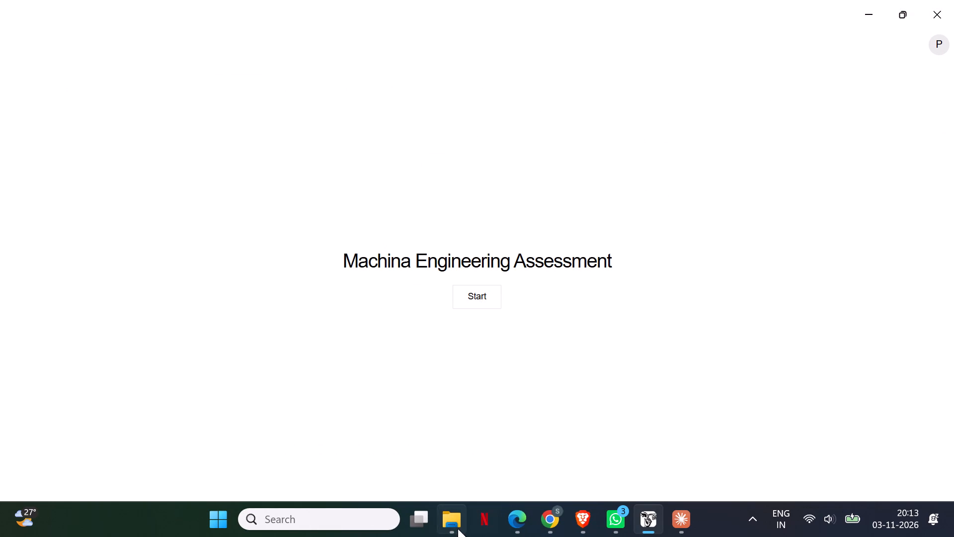
Switch to File Explorer and open the presentation Group11_Recognition (1) from the Downloads folder.
left_click(458, 529)
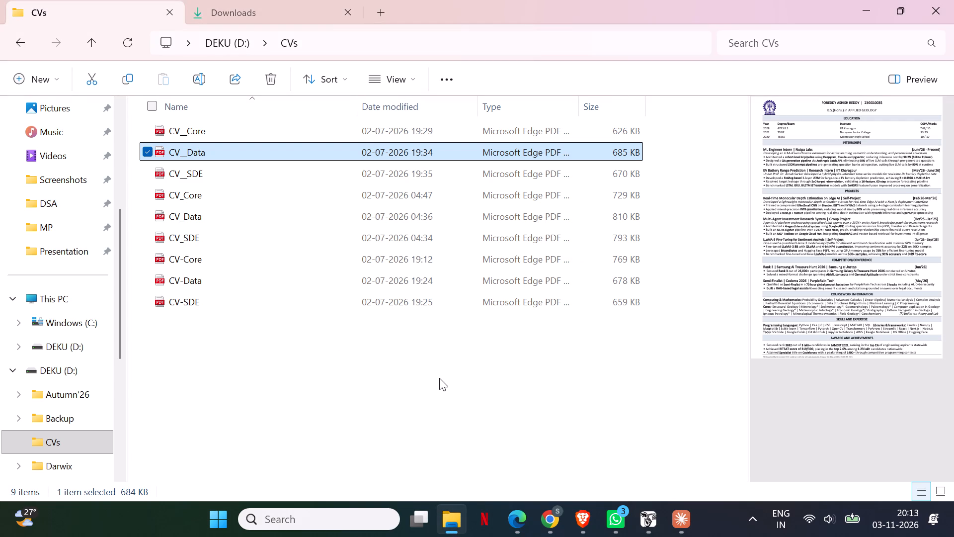
left_click(219, 20)
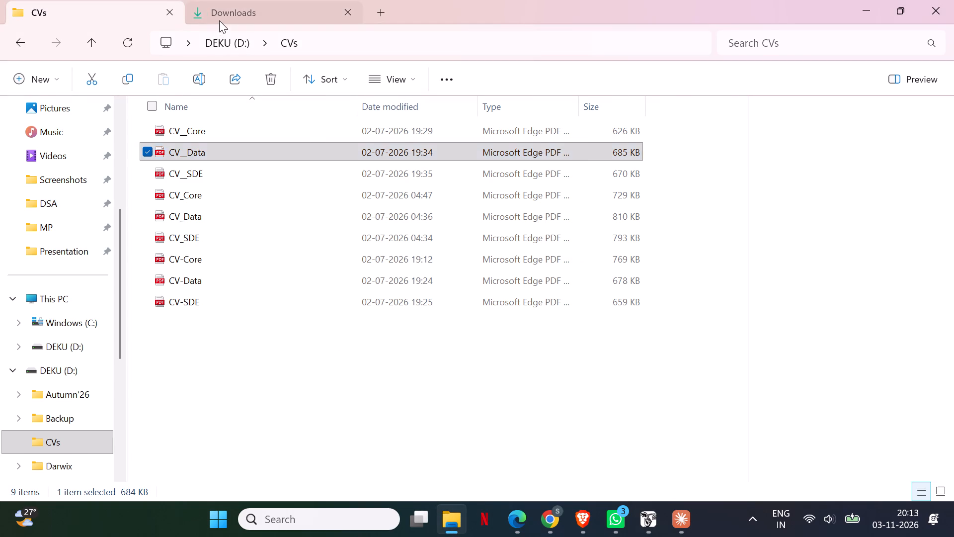
left_click(124, 50)
left_click(124, 50)
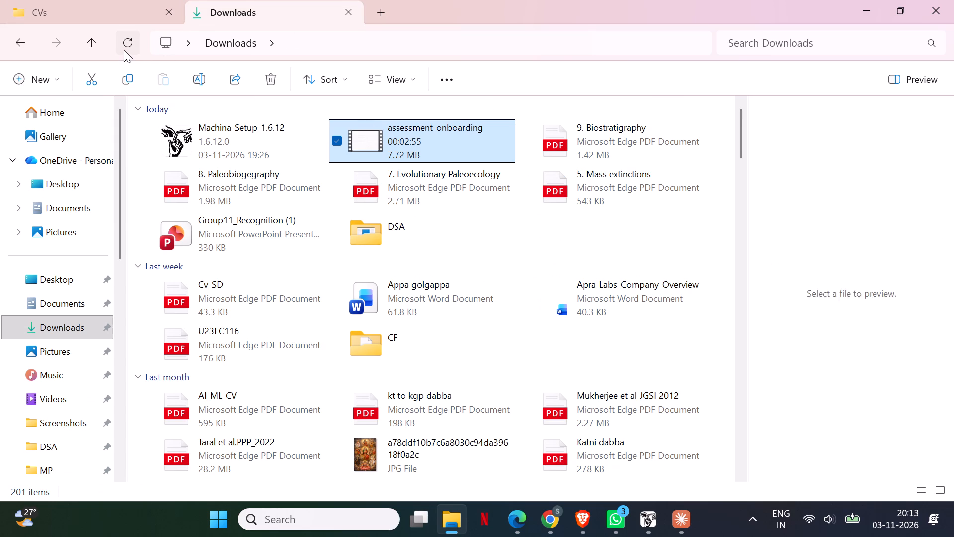
left_click(207, 235)
double_click(207, 235)
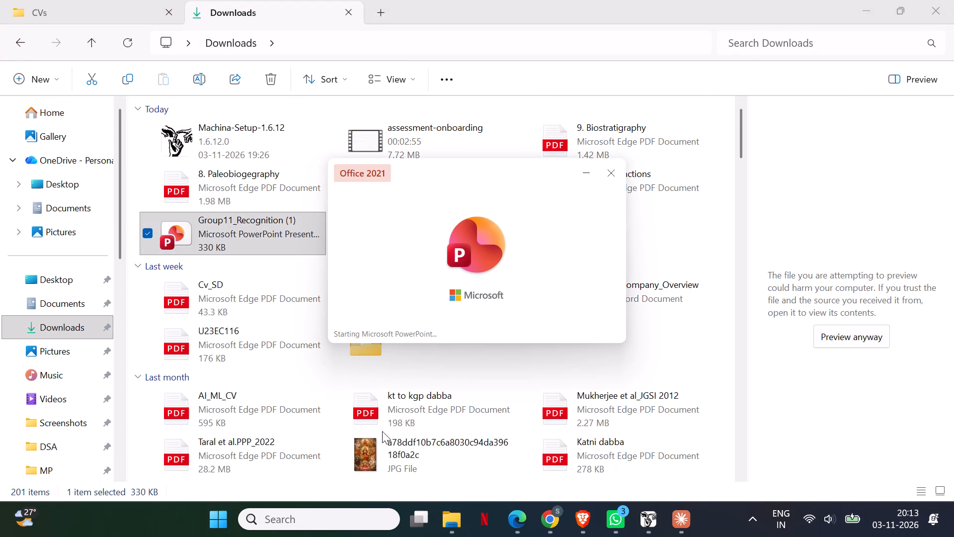
Browse the opening slides and display slide 4, "Same effort, two experiences: thanked or unseen".
scroll(47, 379, "down", 2)
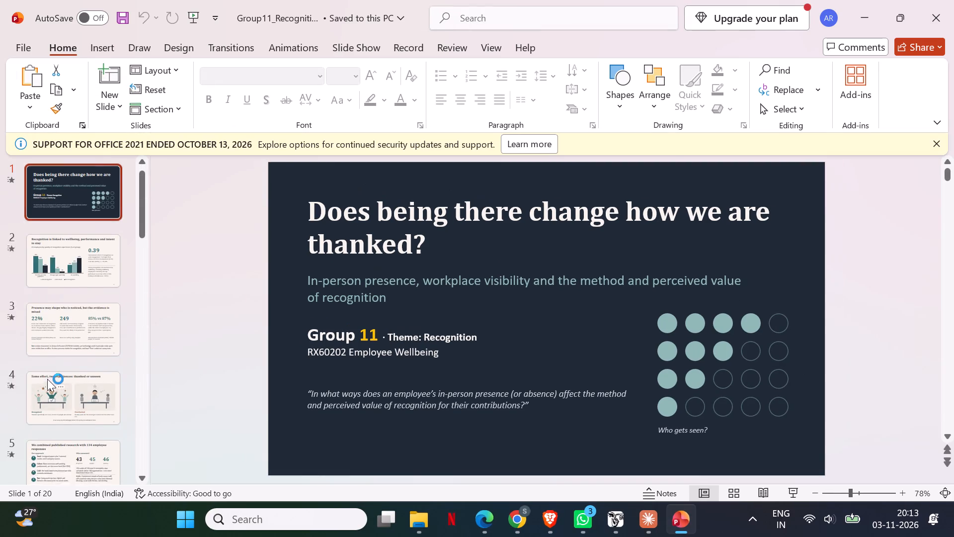
scroll(47, 379, "down", 1)
left_click(53, 342)
scroll(53, 342, "down", 2)
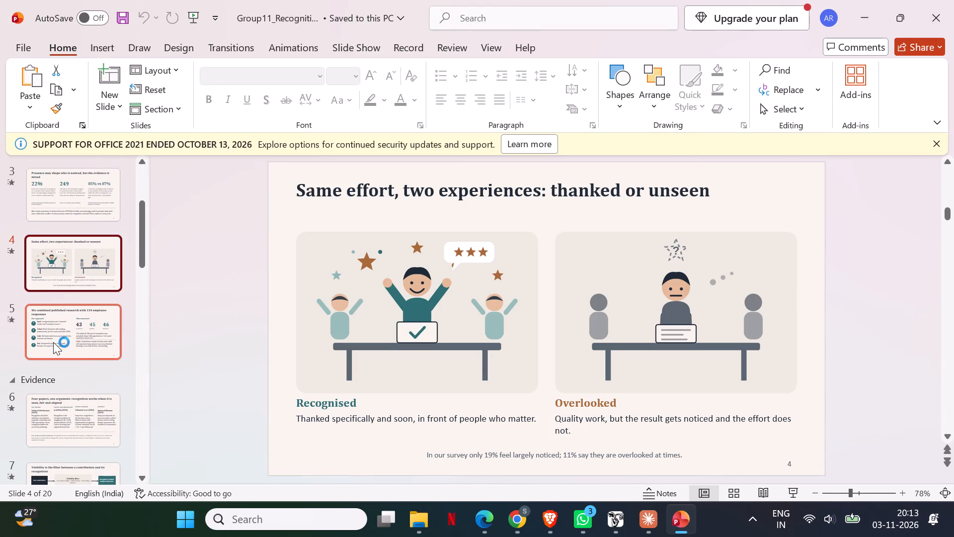
left_click(89, 350)
scroll(89, 350, "down", 4)
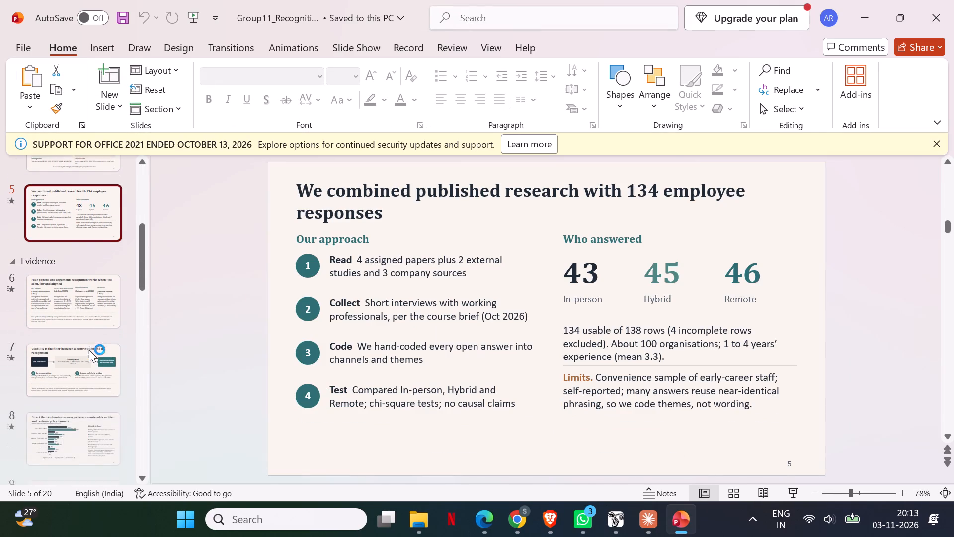
scroll(75, 298, "up", 3)
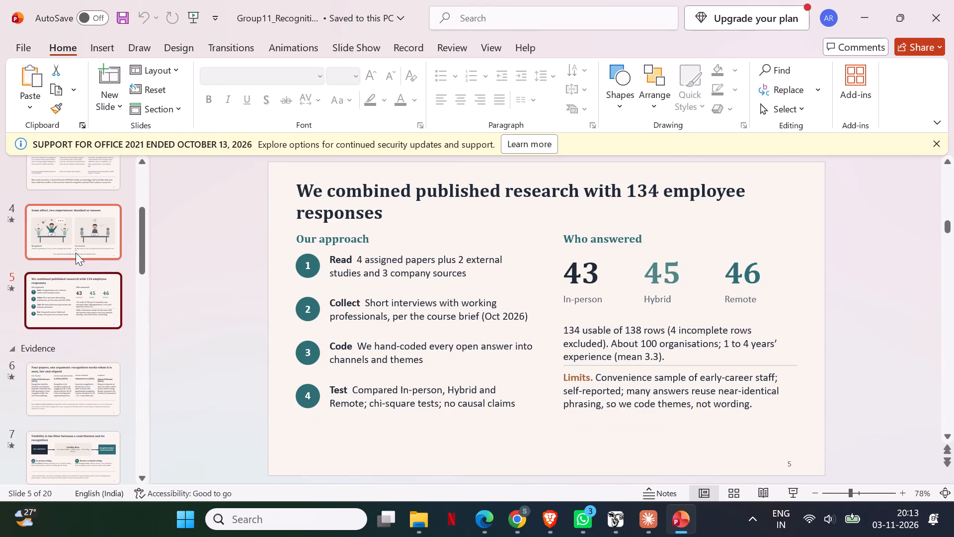
left_click(76, 253)
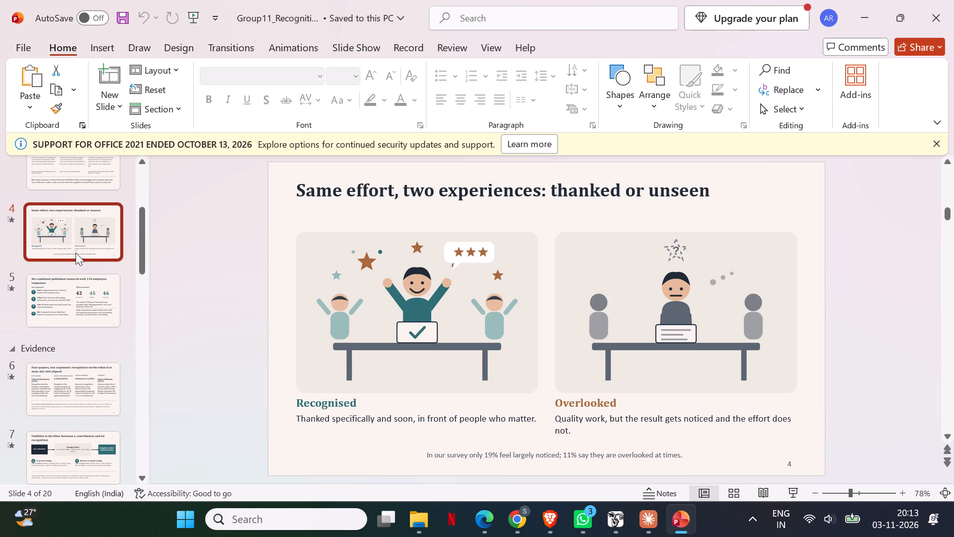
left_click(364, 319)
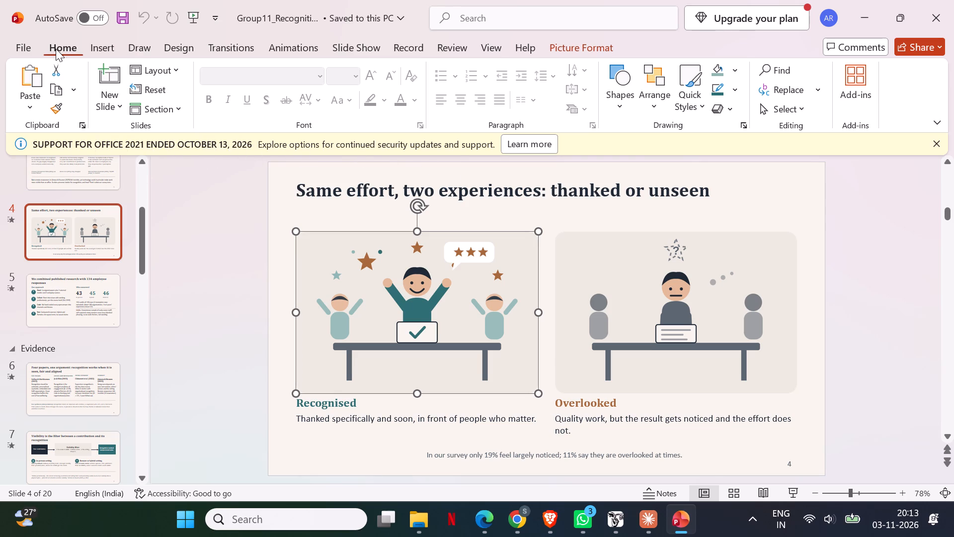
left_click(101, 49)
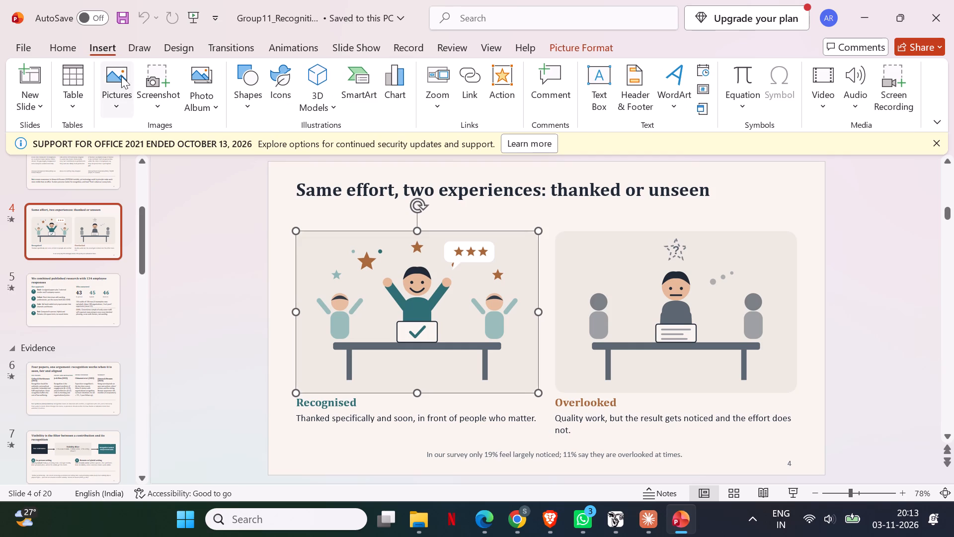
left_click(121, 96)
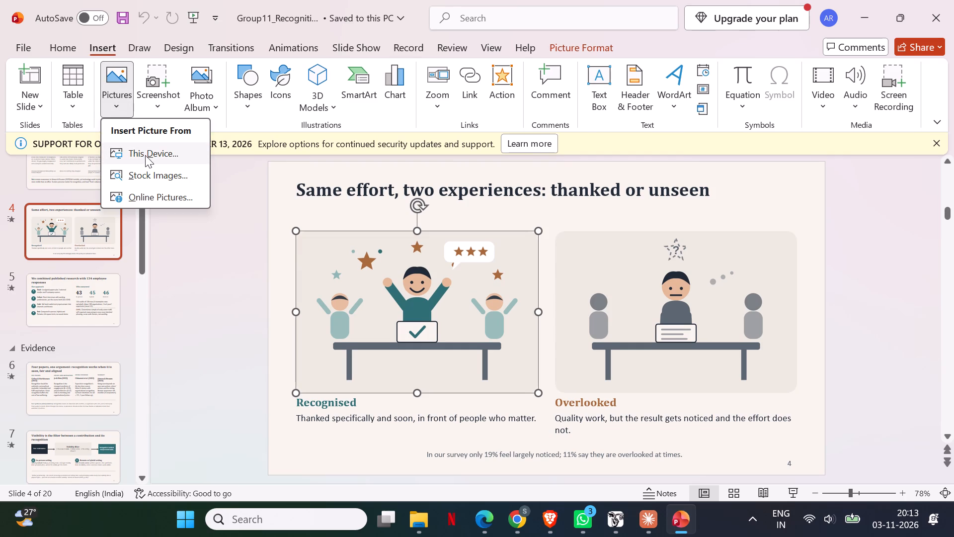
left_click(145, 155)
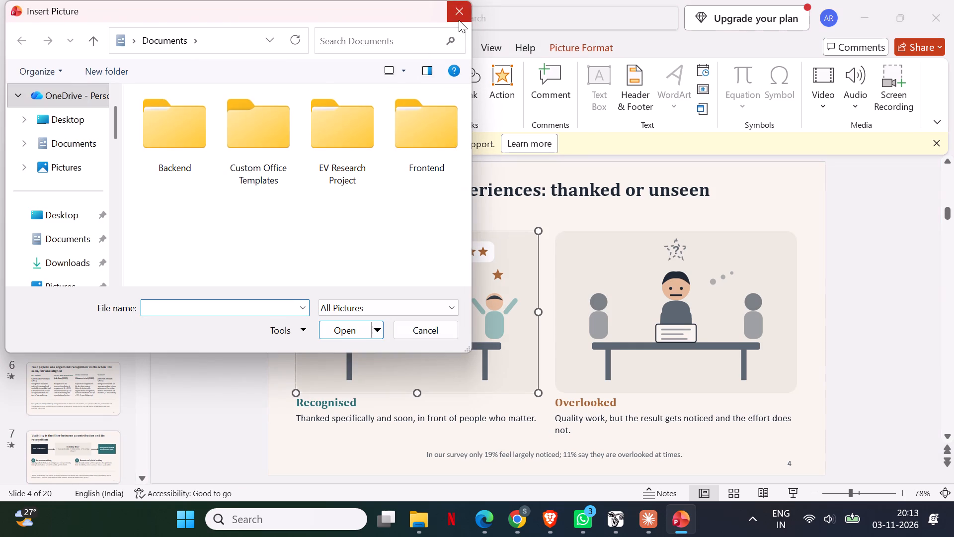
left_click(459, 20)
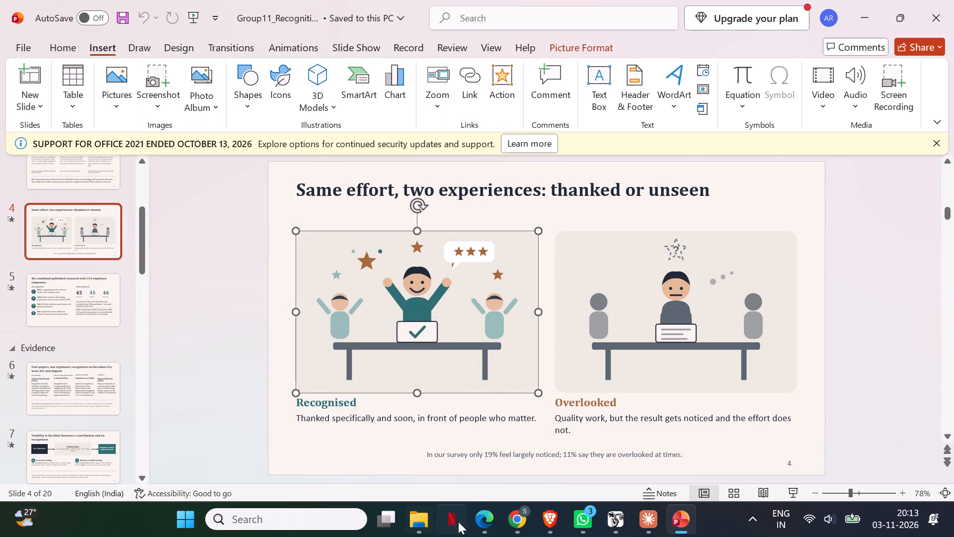
Switch to Chrome and search Google Images for "Happy employees" in a new tab.
left_click(517, 522)
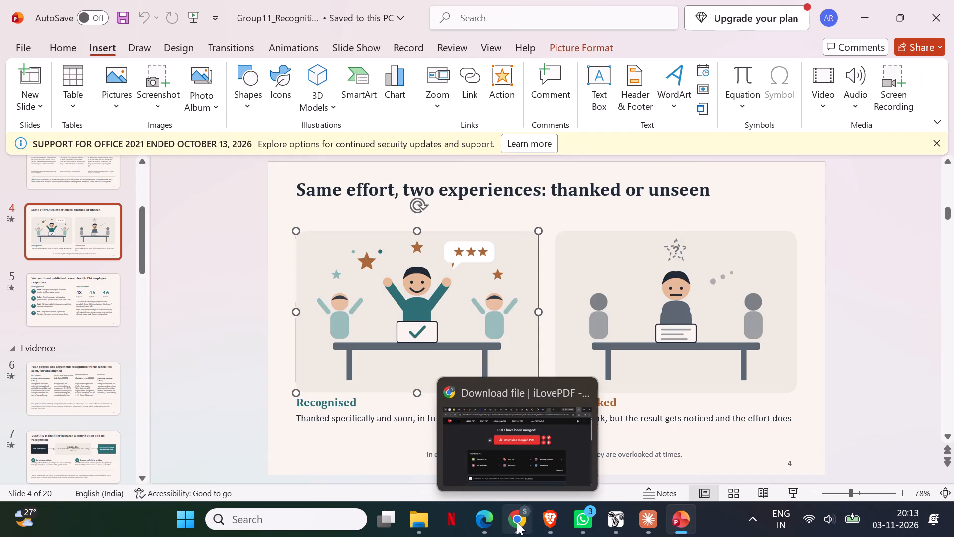
left_click(703, 13)
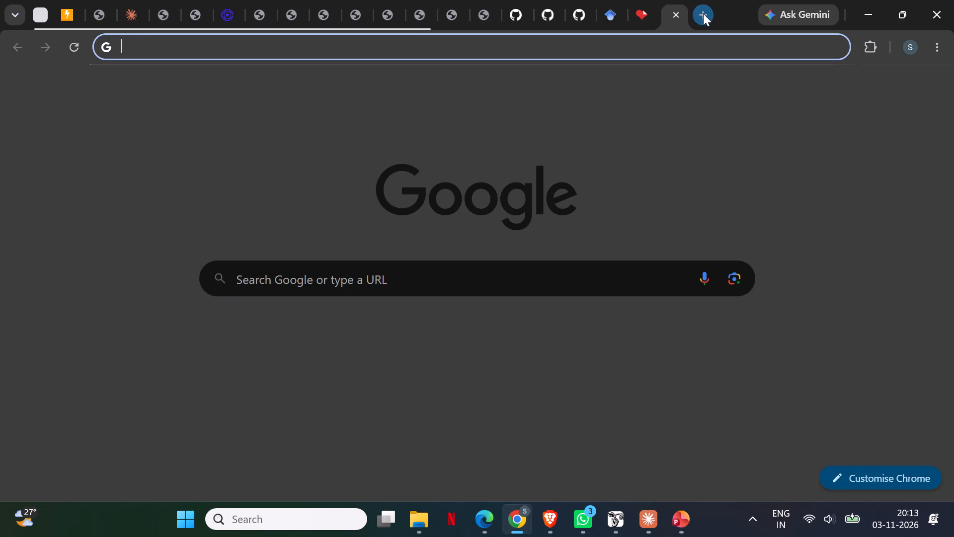
type("Happy employees")
key("Return")
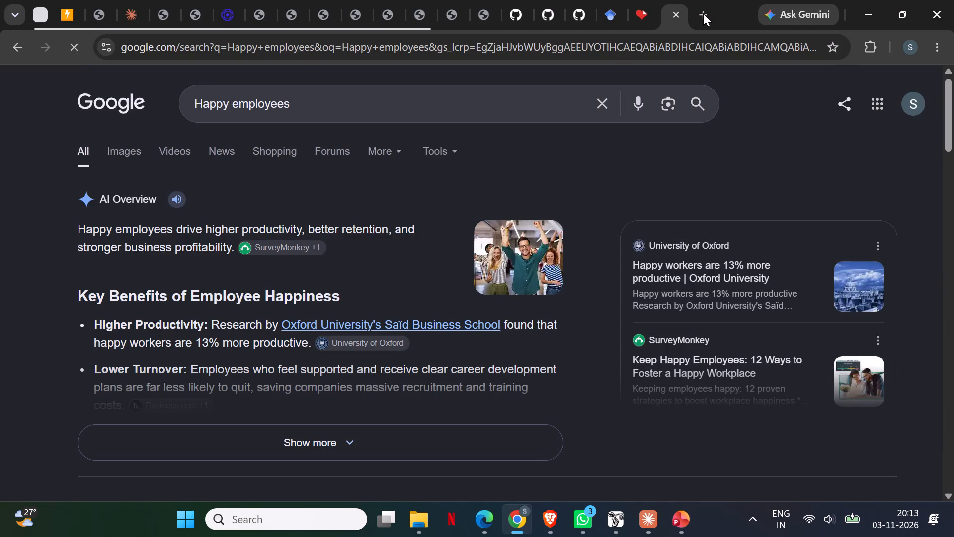
left_click(127, 146)
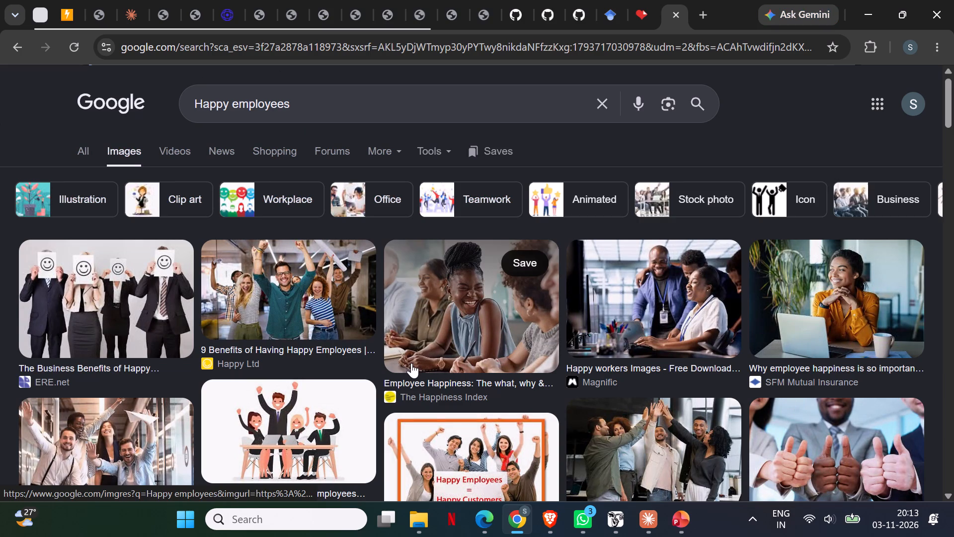
Browse the image results and open the preview of CommBox's illustration of four cheering employees at a table.
scroll(411, 363, "down", 1)
scroll(357, 348, "down", 1)
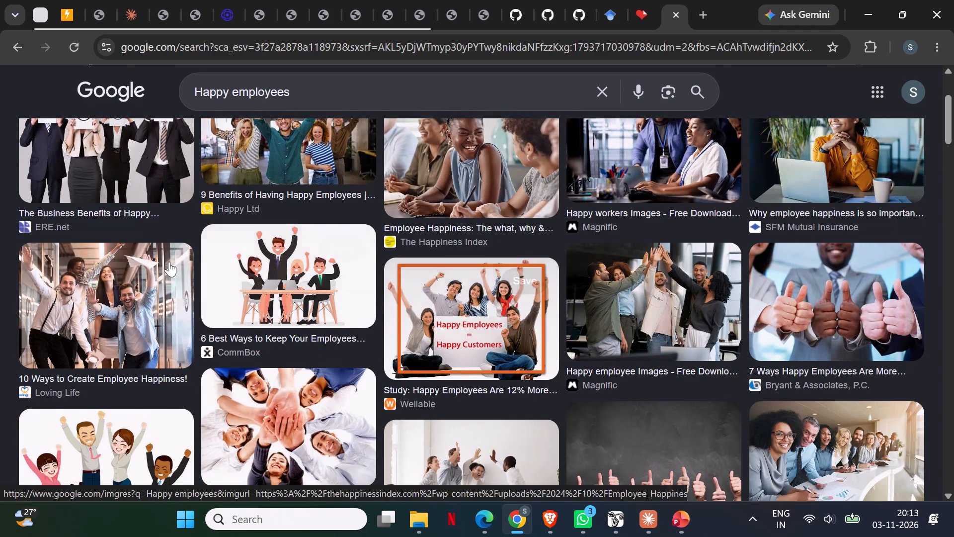
left_click(271, 295)
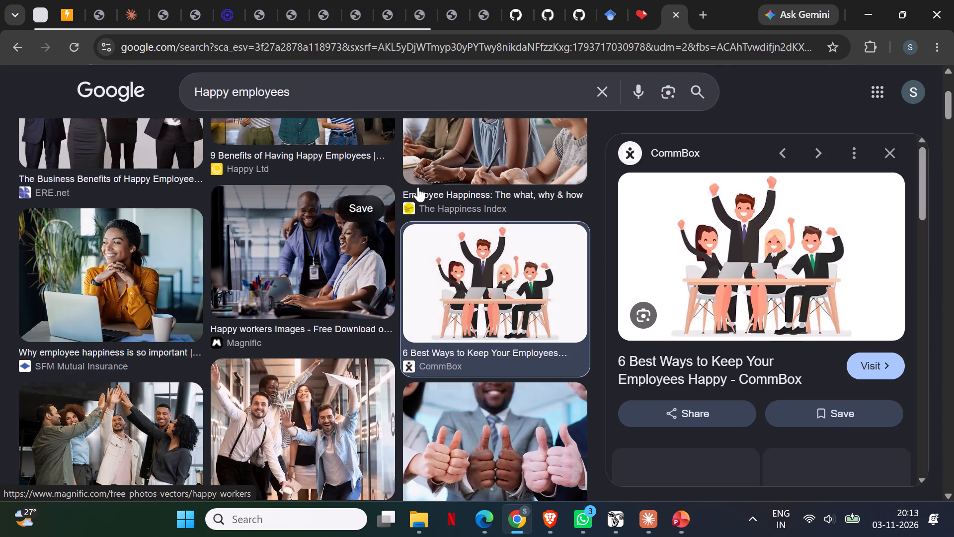
Browse the images related to CommBox's picture and open the preview of ITSM.tools' illustration of colleagues high-fiving.
scroll(753, 299, "down", 2)
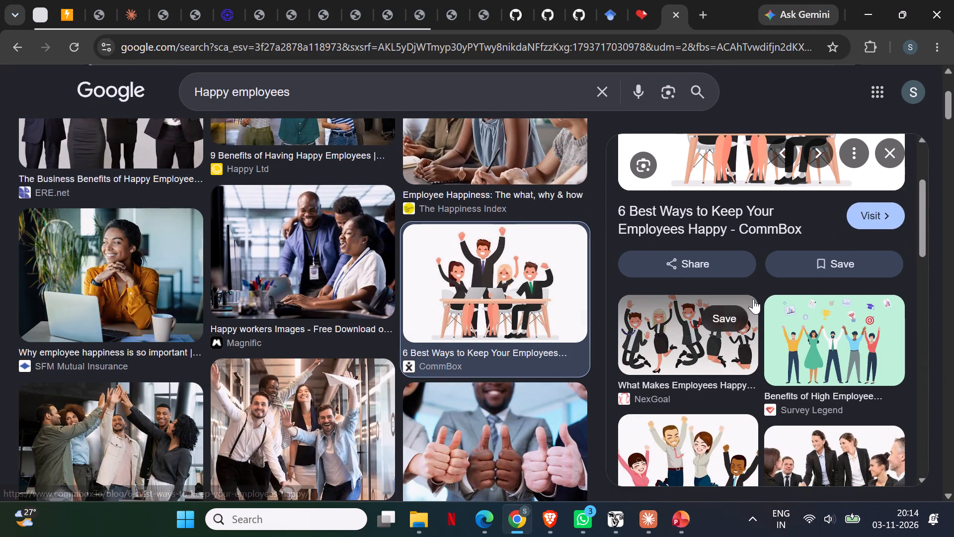
scroll(753, 299, "up", 2)
scroll(753, 299, "down", 8)
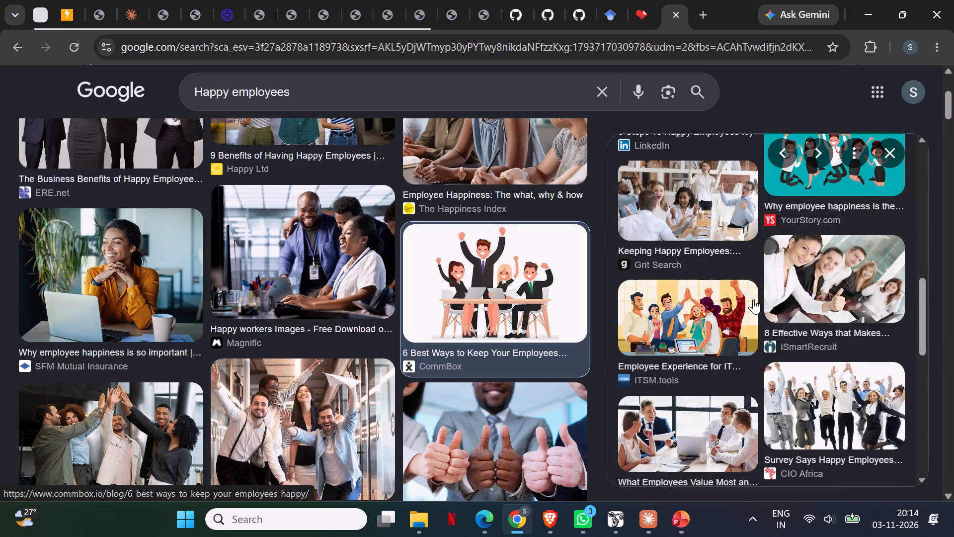
scroll(753, 299, "up", 1)
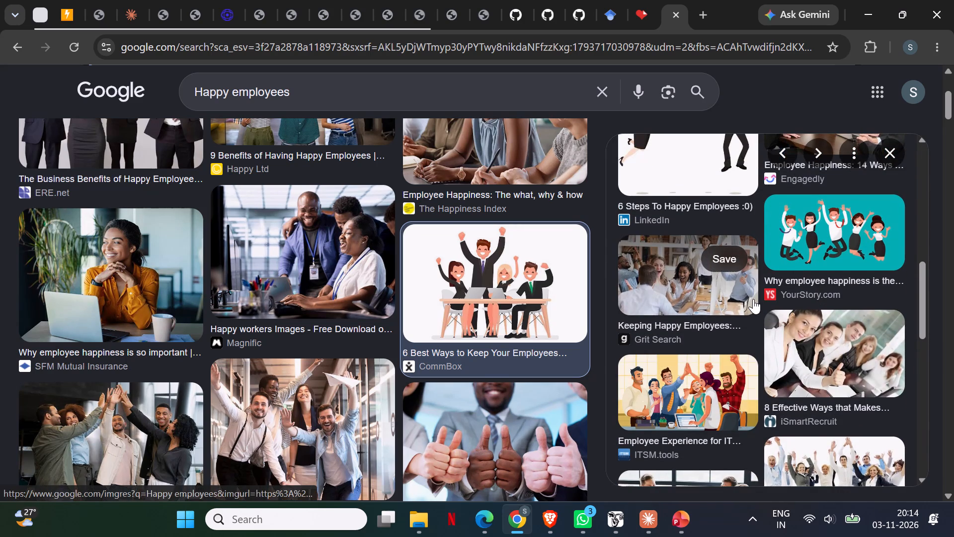
scroll(753, 299, "down", 3)
scroll(753, 299, "up", 1)
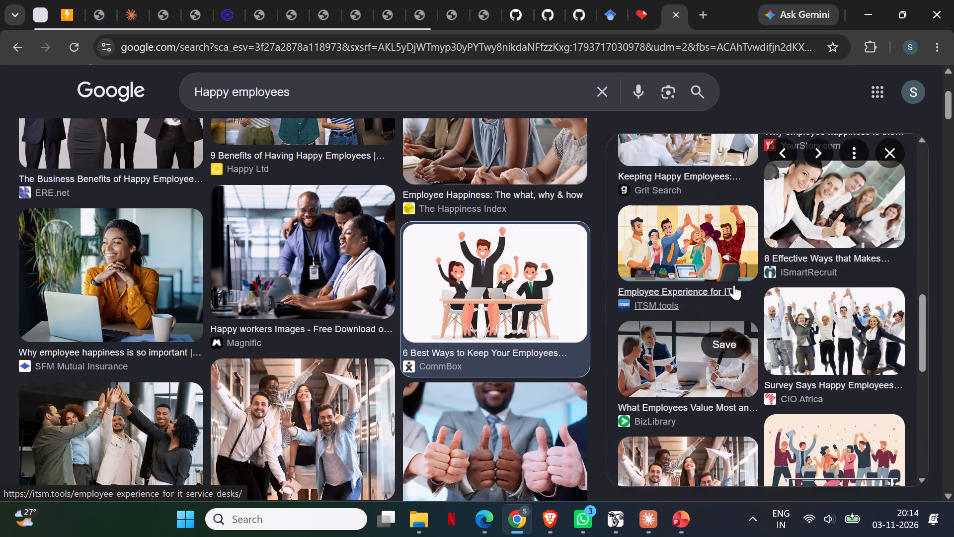
left_click(696, 255)
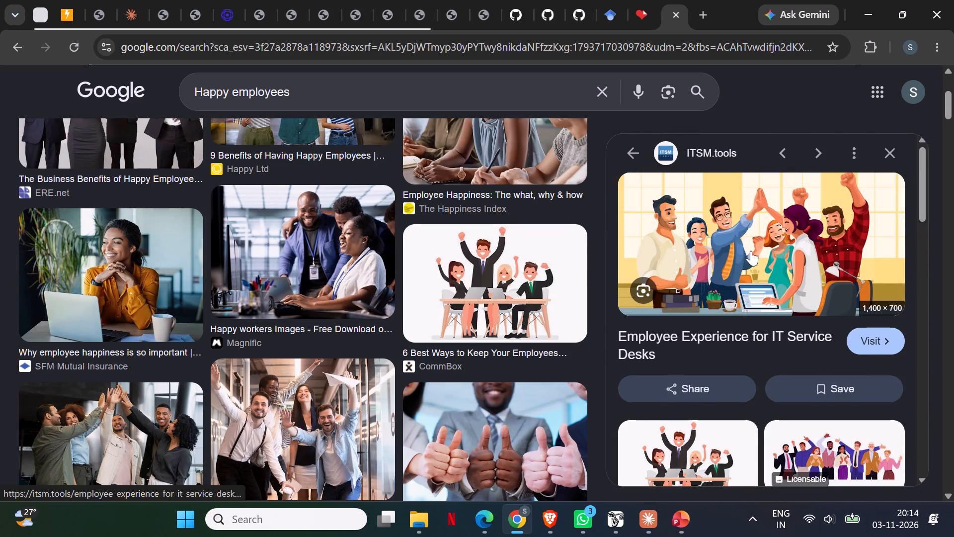
scroll(751, 251, "down", 2)
scroll(751, 251, "up", 3)
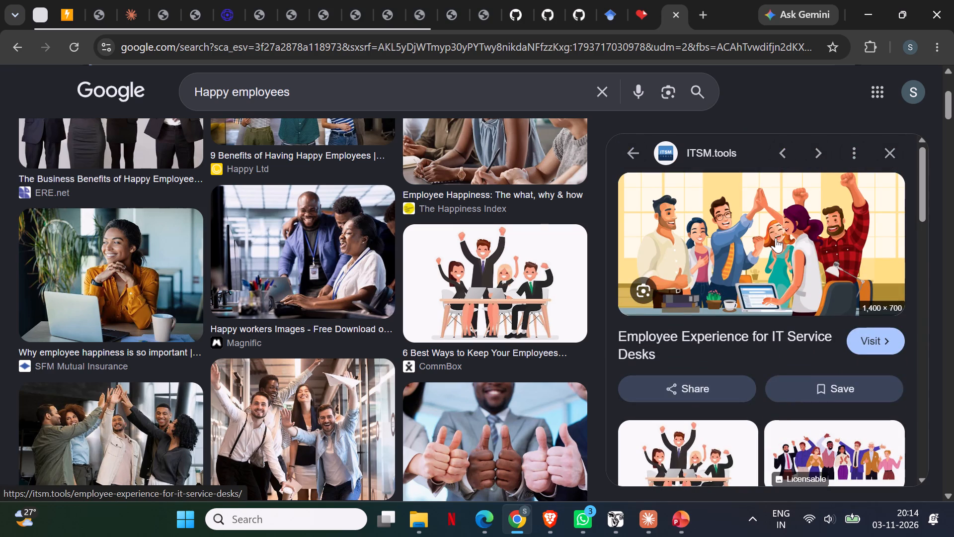
Open the ITSM.tools article in a new tab and save its team illustration to Downloads as the PNG successful-employees.
right_click(776, 238)
left_click(817, 243)
scroll(817, 243, "down", 4)
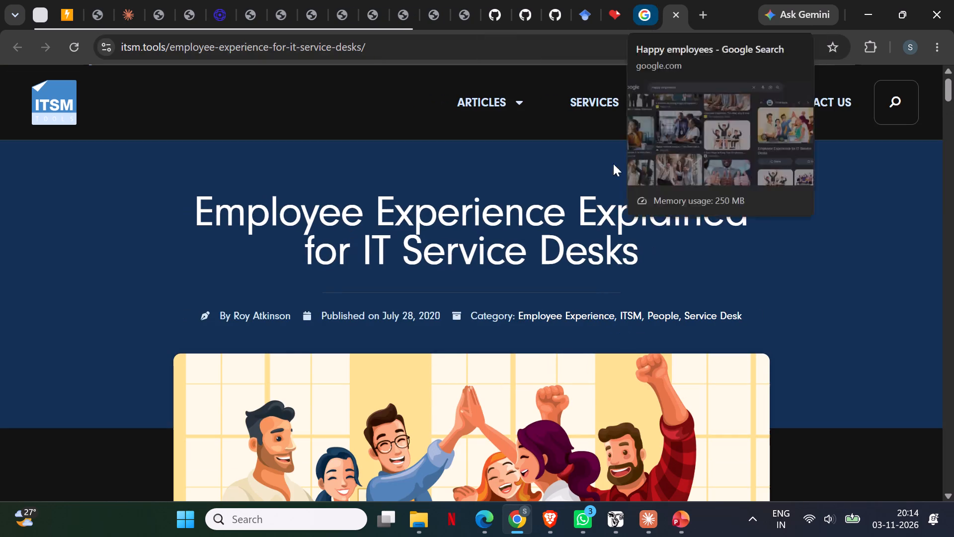
scroll(603, 322, "down", 3)
scroll(407, 359, "up", 2)
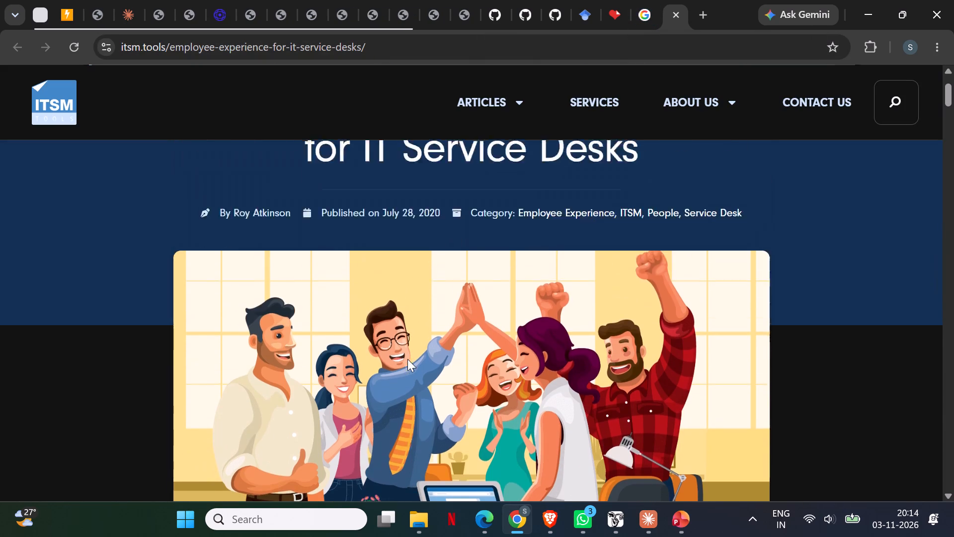
scroll(407, 359, "down", 2)
right_click(423, 300)
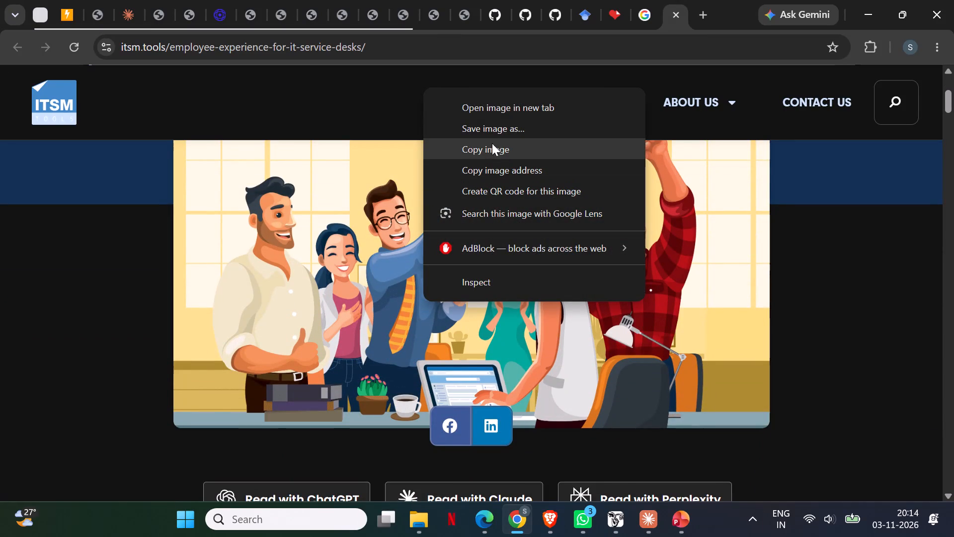
left_click(492, 133)
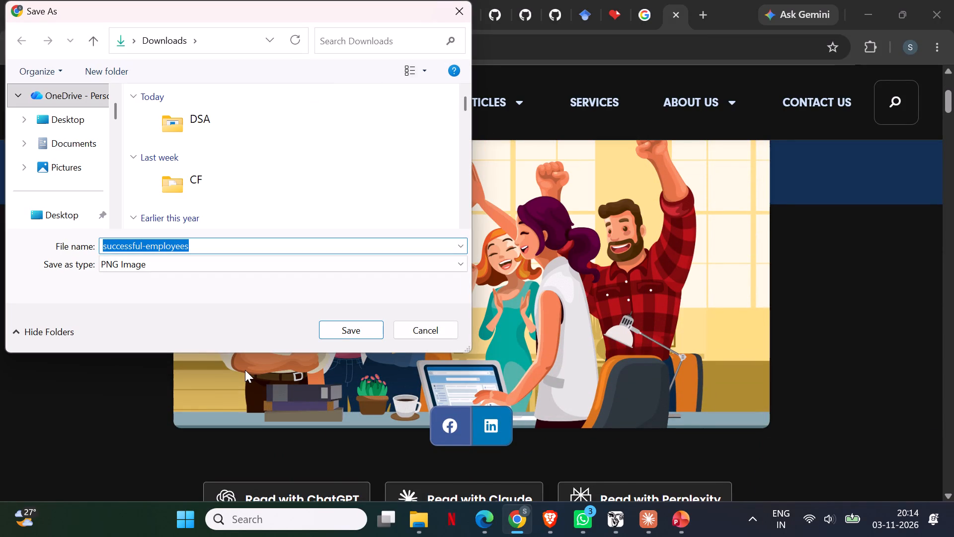
left_click(340, 327)
Return to the Google Images results and change the search to "unhappy employees".
left_click(644, 27)
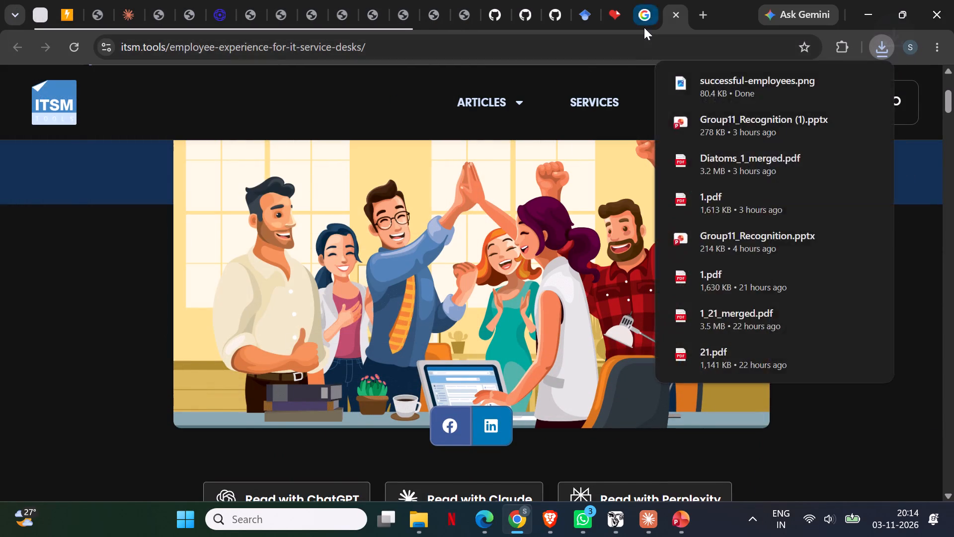
left_click(228, 91)
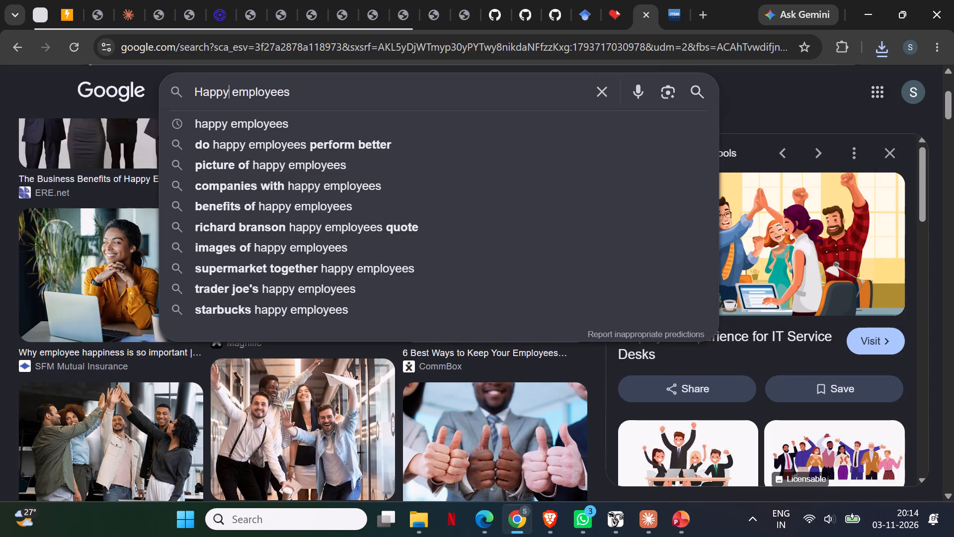
key("BackSpace")
key("BackSpace")
key("BackSpace")
key("BackSpace")
key("BackSpace")
key("BackSpace")
type("uh")
key("BackSpace")
type("nhappy")
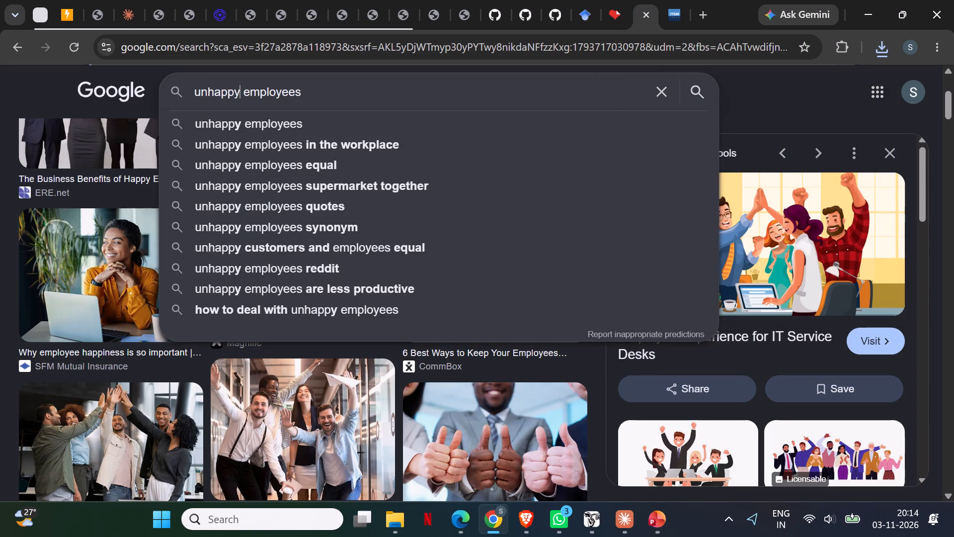
key("Return")
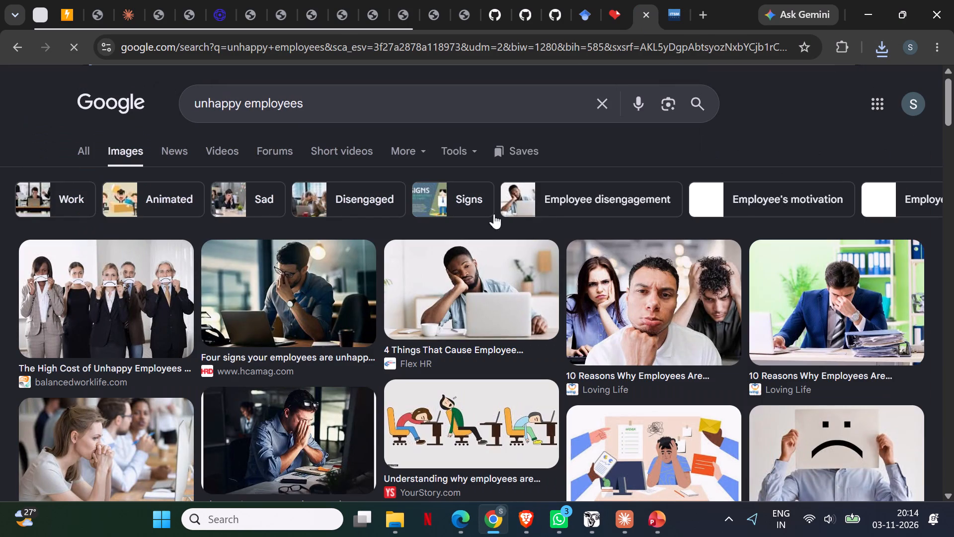
Browse the unhappy employees images and open the preview of Shutterstock's pink illustration of slumped office workers.
scroll(404, 405, "down", 1)
scroll(517, 379, "down", 1)
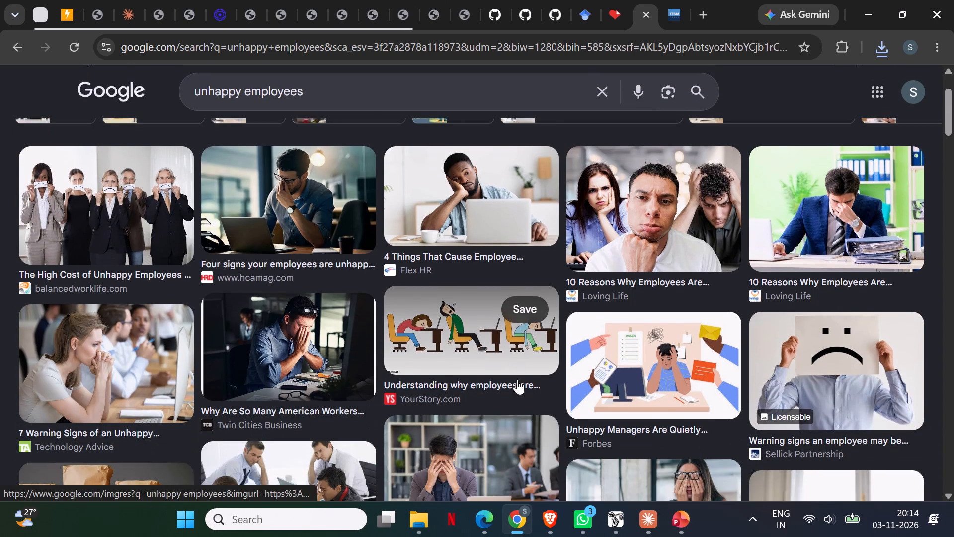
scroll(639, 277, "down", 2)
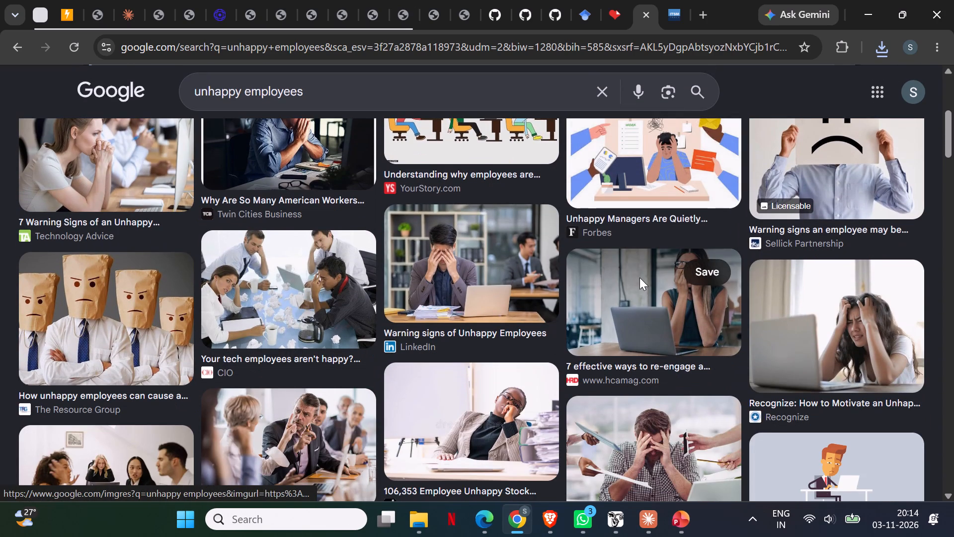
scroll(639, 277, "down", 2)
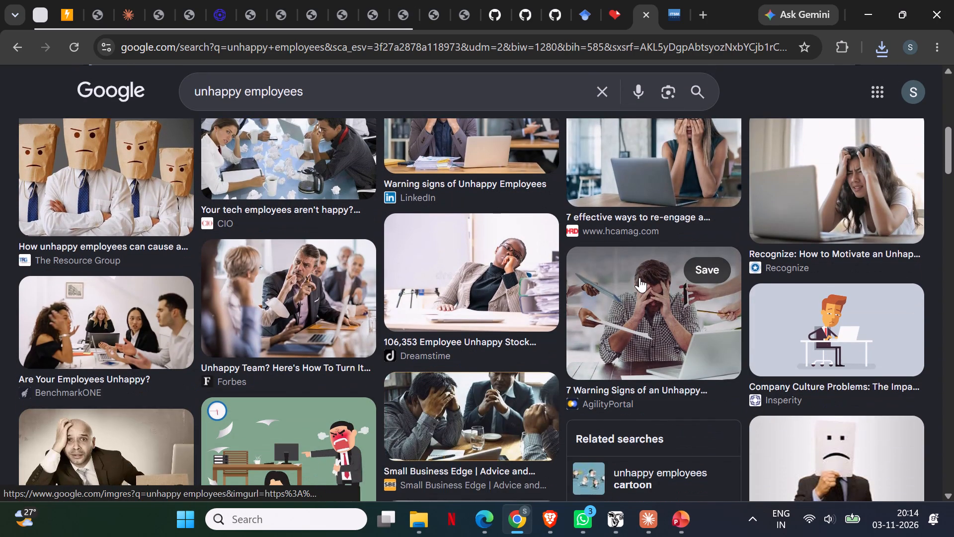
scroll(590, 256, "down", 2)
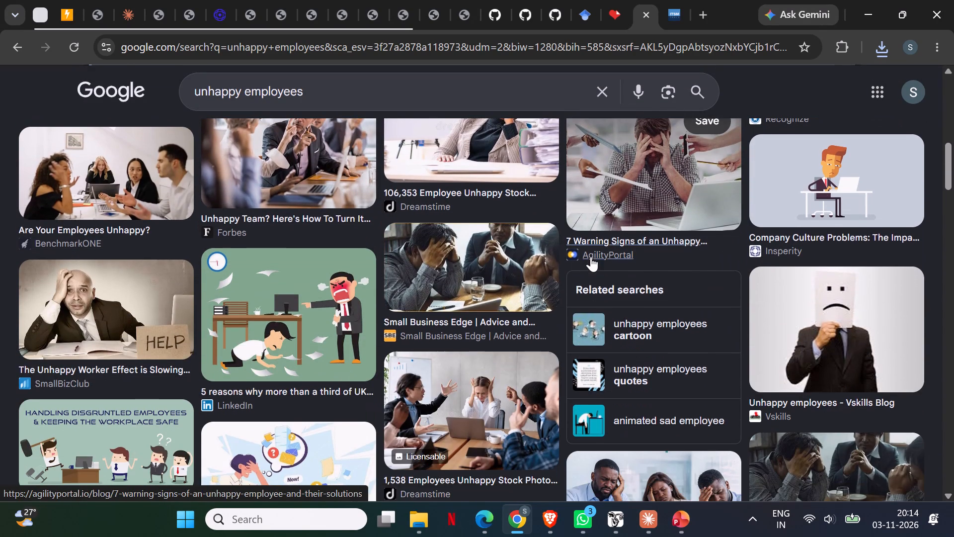
scroll(711, 203, "down", 4)
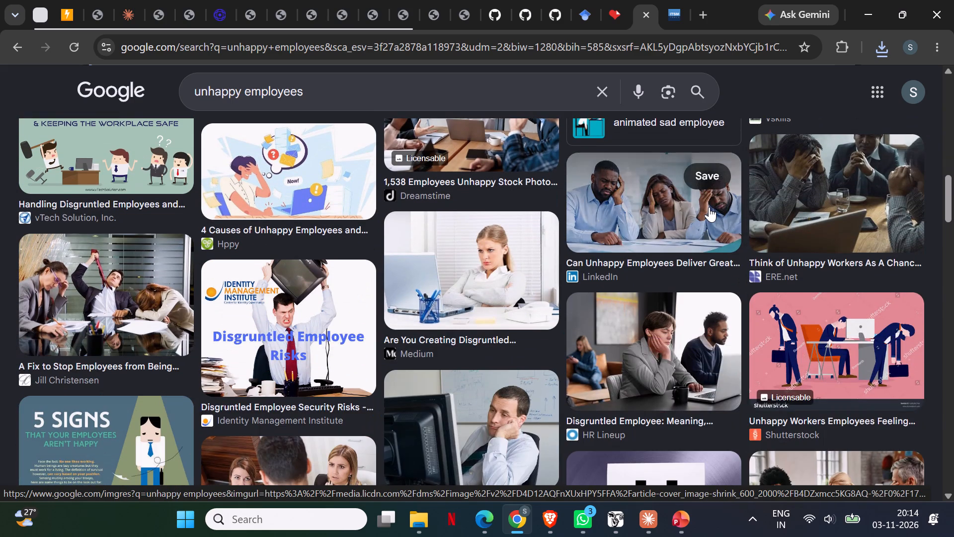
scroll(709, 207, "down", 3)
scroll(709, 207, "up", 3)
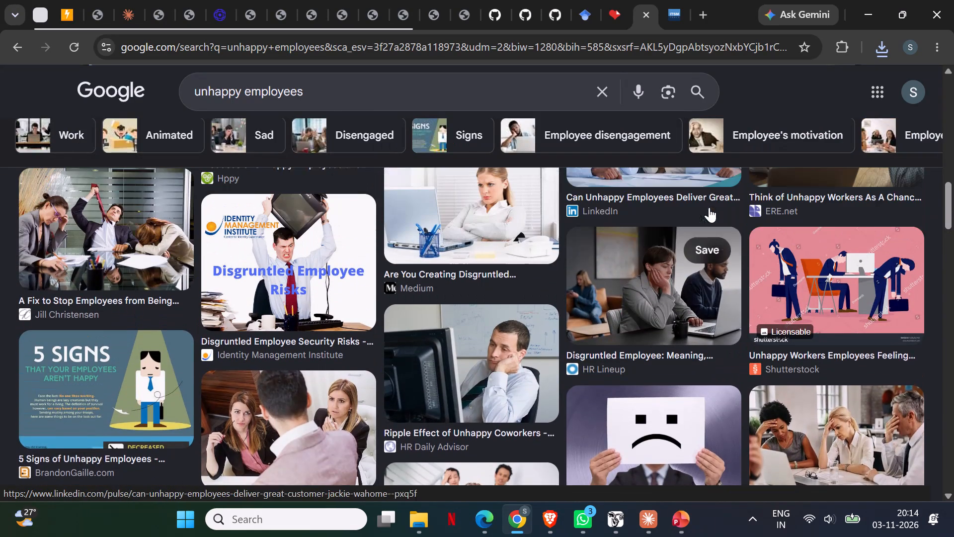
left_click(830, 330)
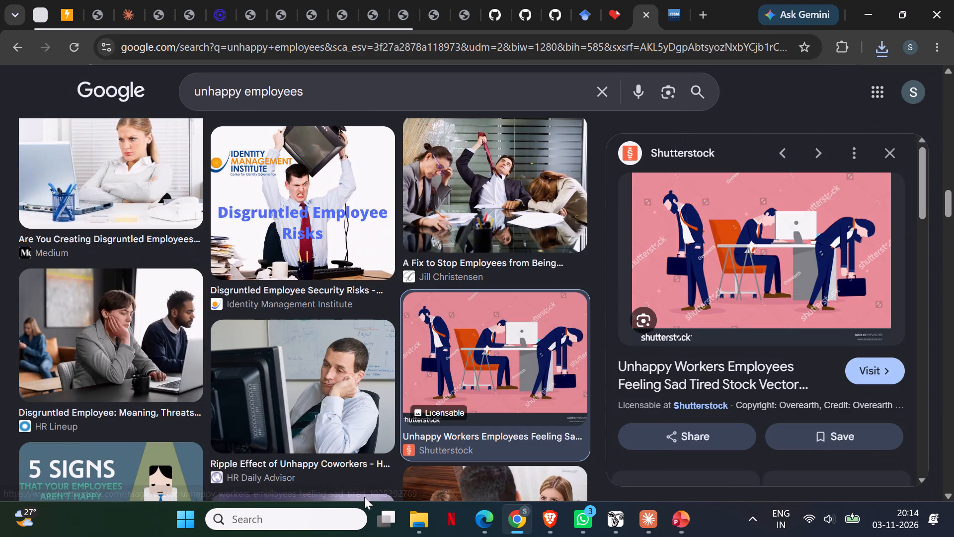
Open the Association for Talent Development version of the pink slumped-workers illustration and look through its related images.
scroll(724, 324, "down", 4)
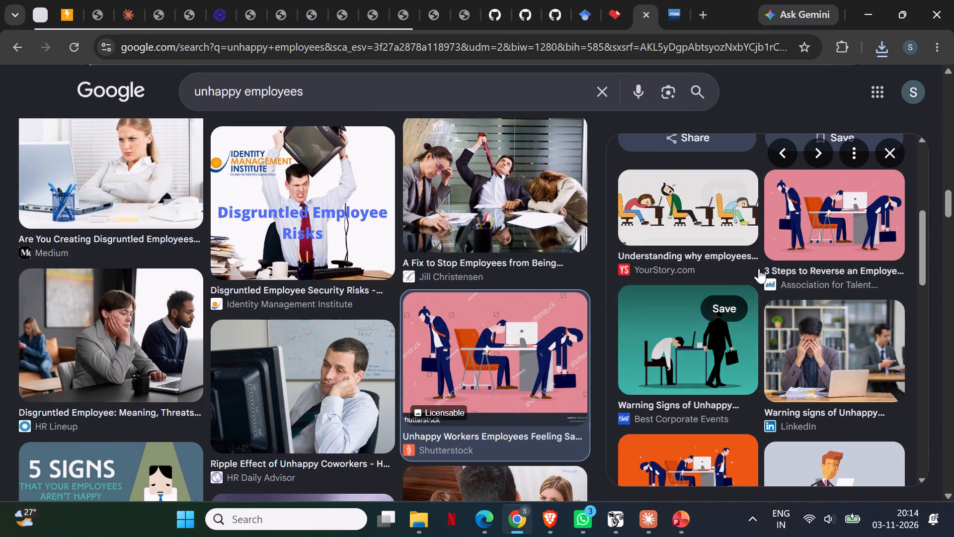
scroll(777, 255, "up", 1)
left_click(814, 284)
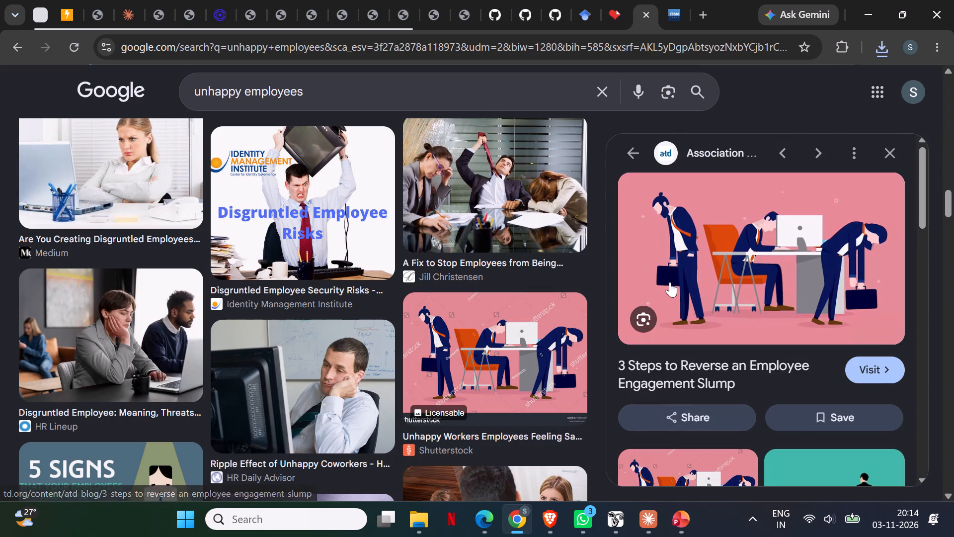
scroll(702, 313, "down", 2)
scroll(702, 313, "up", 3)
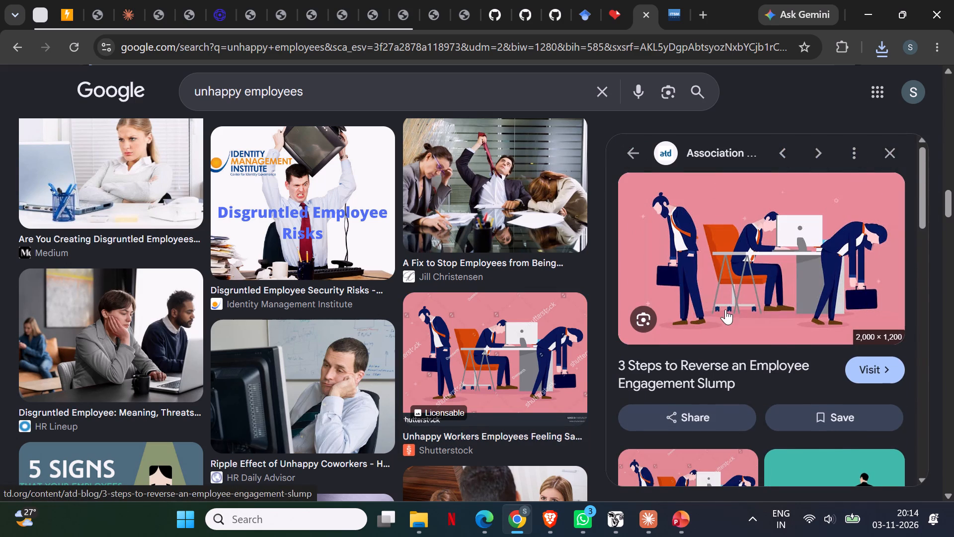
scroll(725, 309, "down", 5)
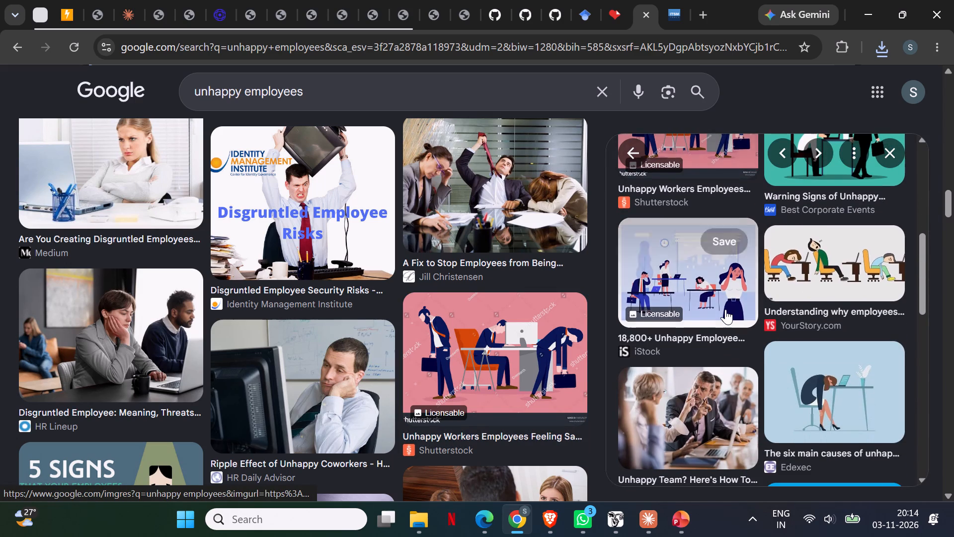
scroll(725, 309, "down", 5)
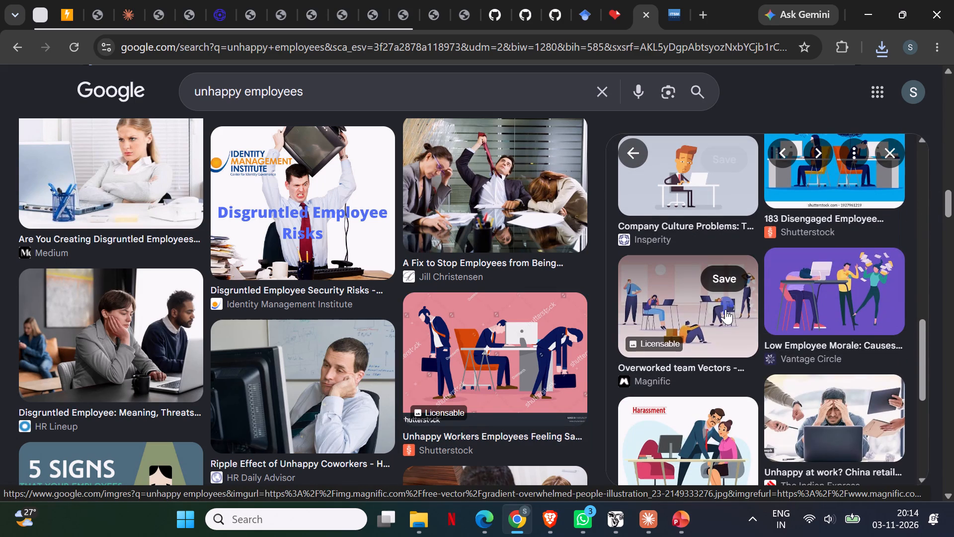
scroll(725, 309, "up", 7)
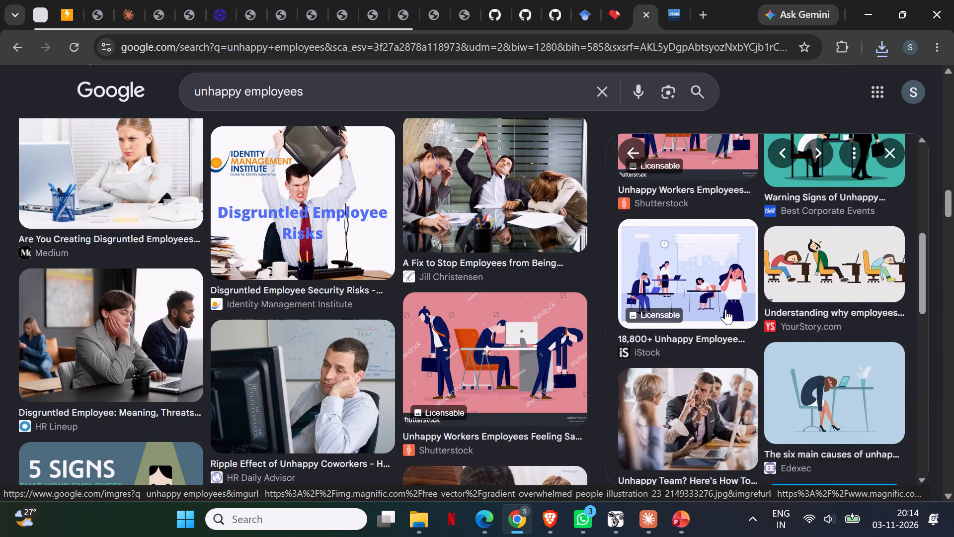
scroll(725, 309, "up", 4)
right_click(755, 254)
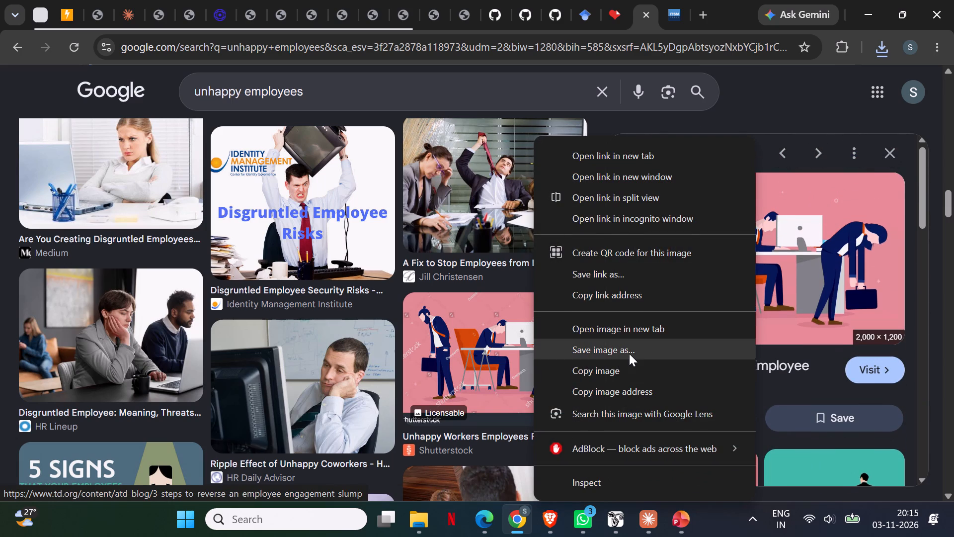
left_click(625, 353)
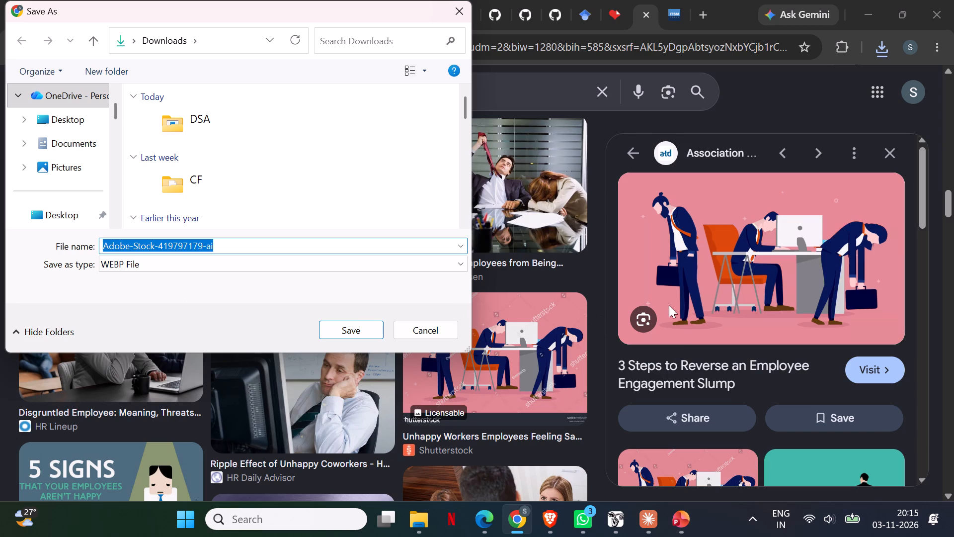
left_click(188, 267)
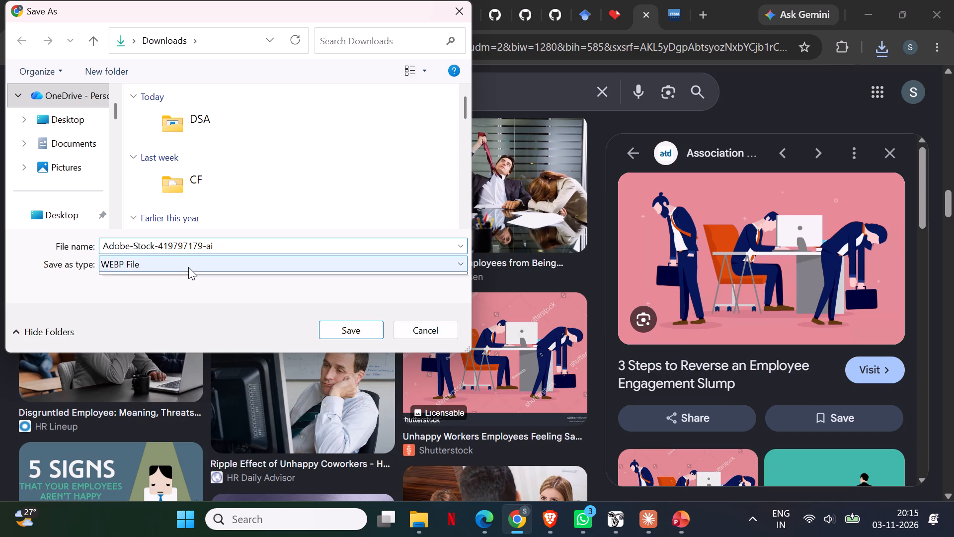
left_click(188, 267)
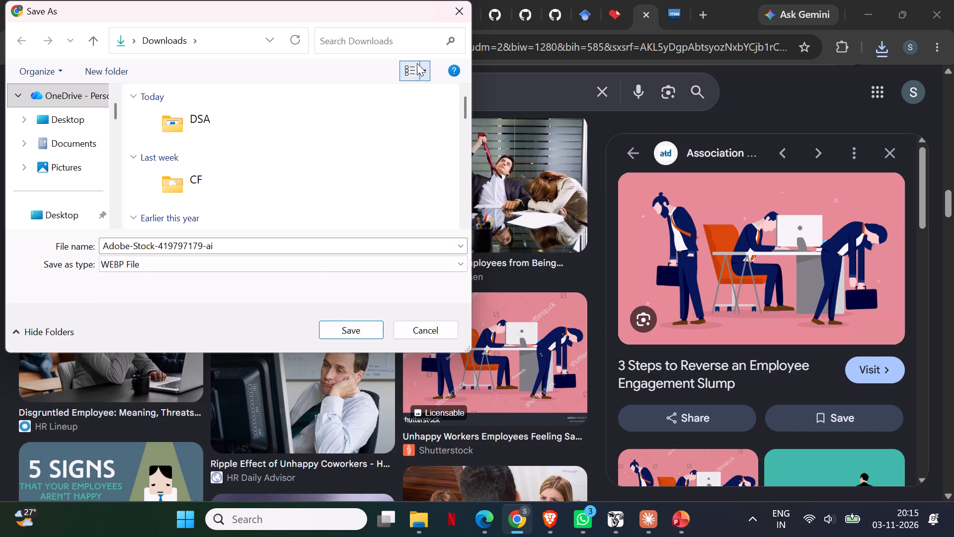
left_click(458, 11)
Open the preview of Best Corporate Events' green illustration of a worker slumped at a desk.
scroll(771, 344, "down", 4)
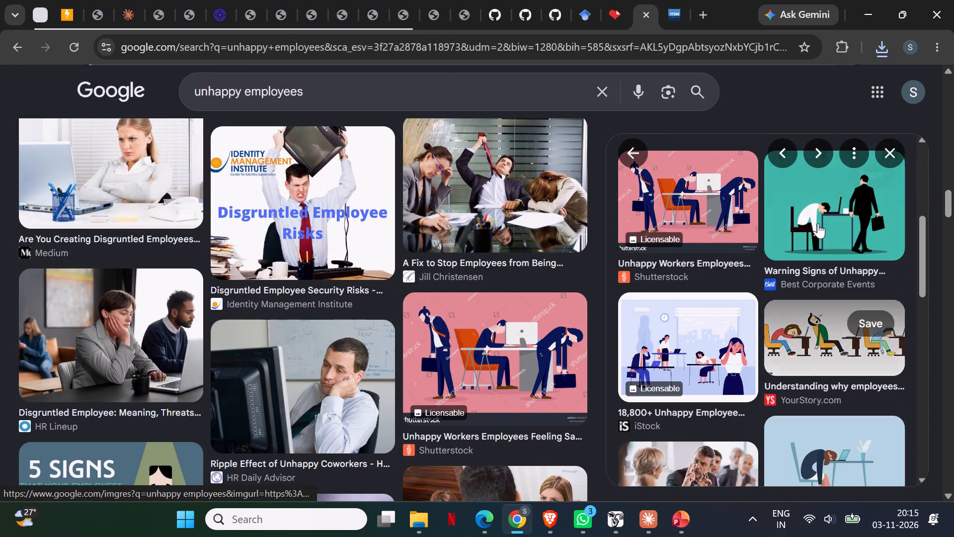
left_click(818, 223)
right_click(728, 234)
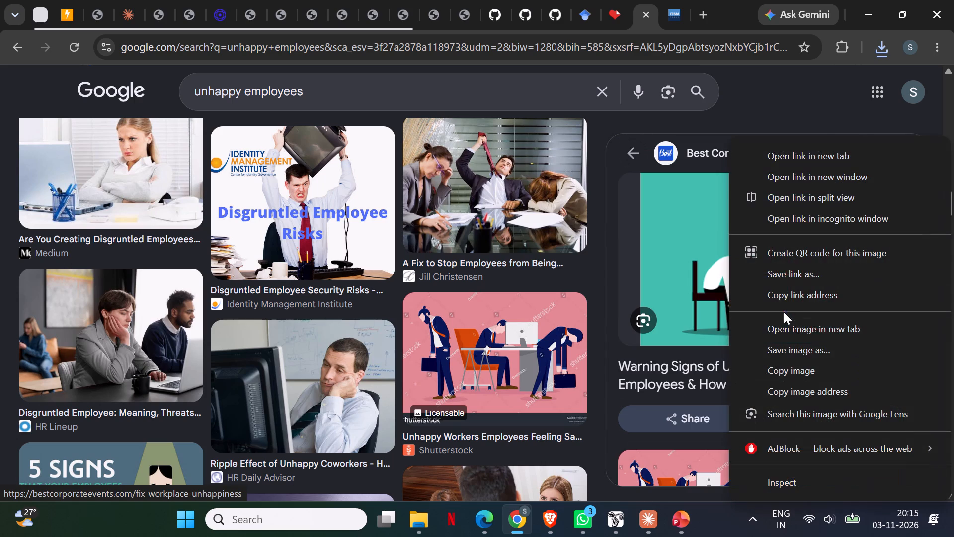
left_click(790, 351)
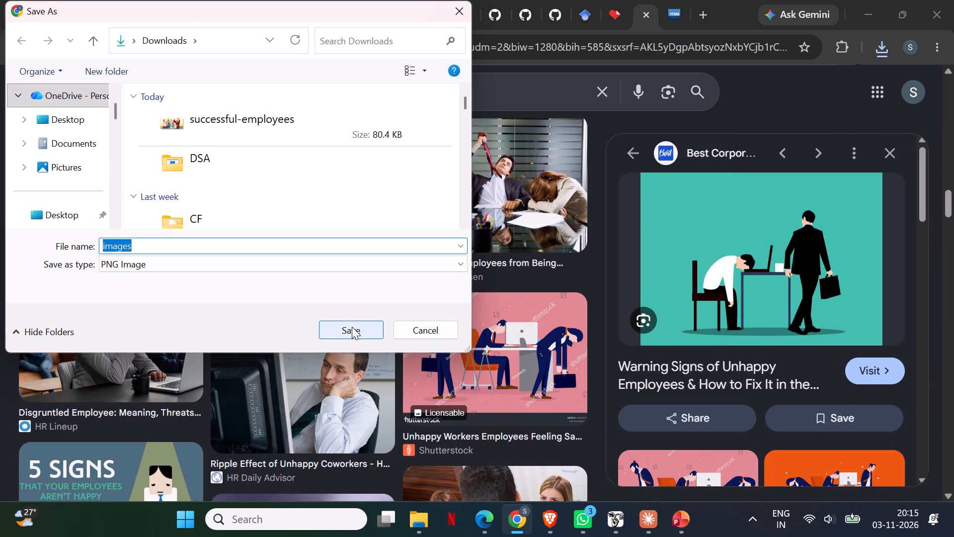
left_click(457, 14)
Open SmartBenefits' orange illustration of slumped office workers and save it to Downloads as the JPEG "images".
scroll(747, 357, "down", 3)
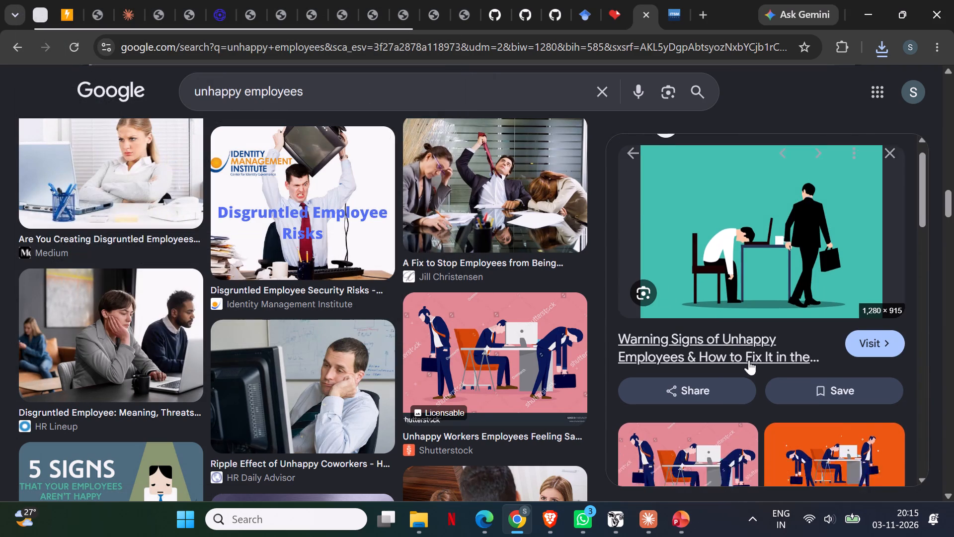
left_click(814, 271)
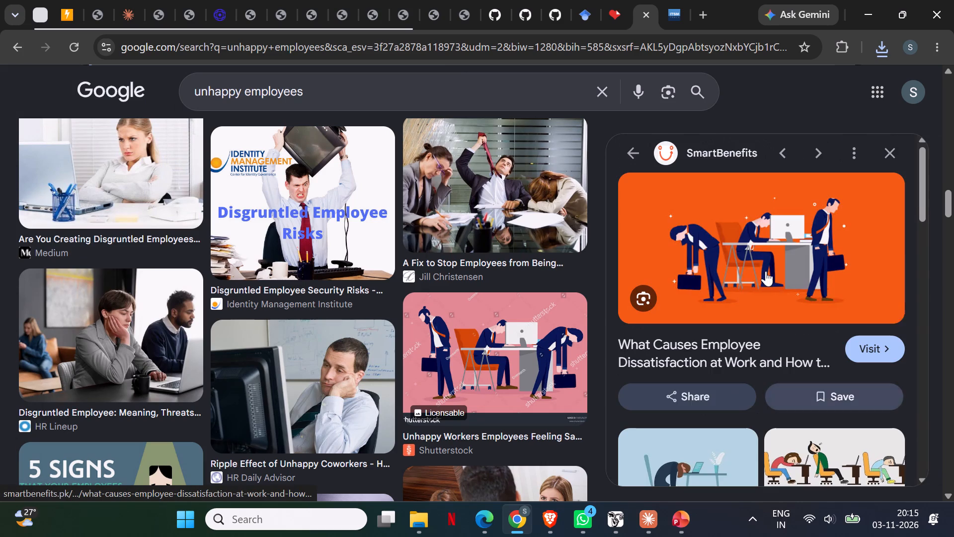
right_click(725, 250)
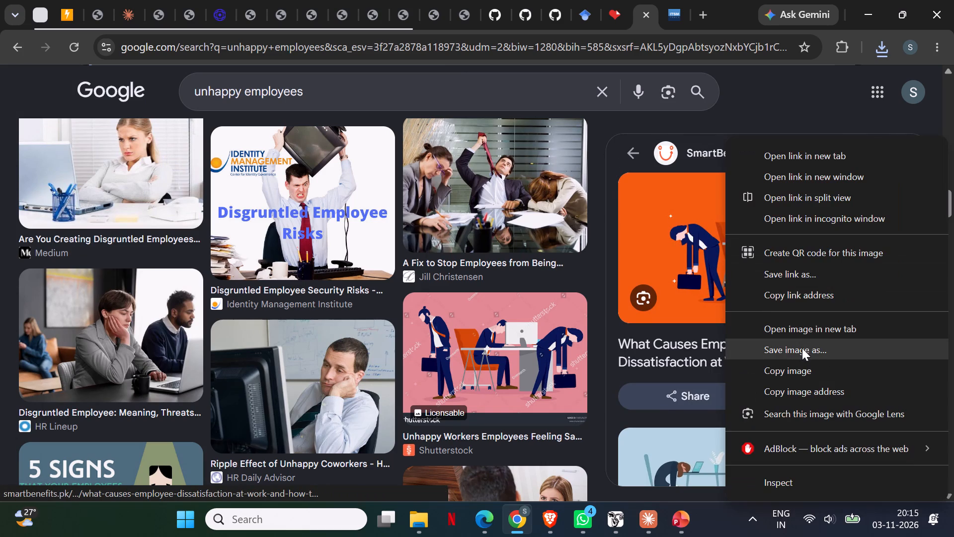
left_click(802, 348)
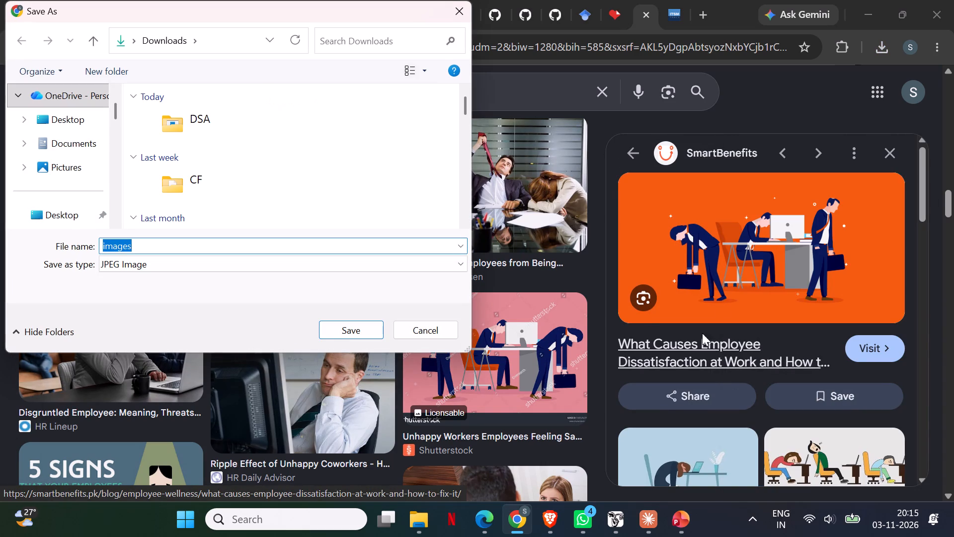
left_click(347, 328)
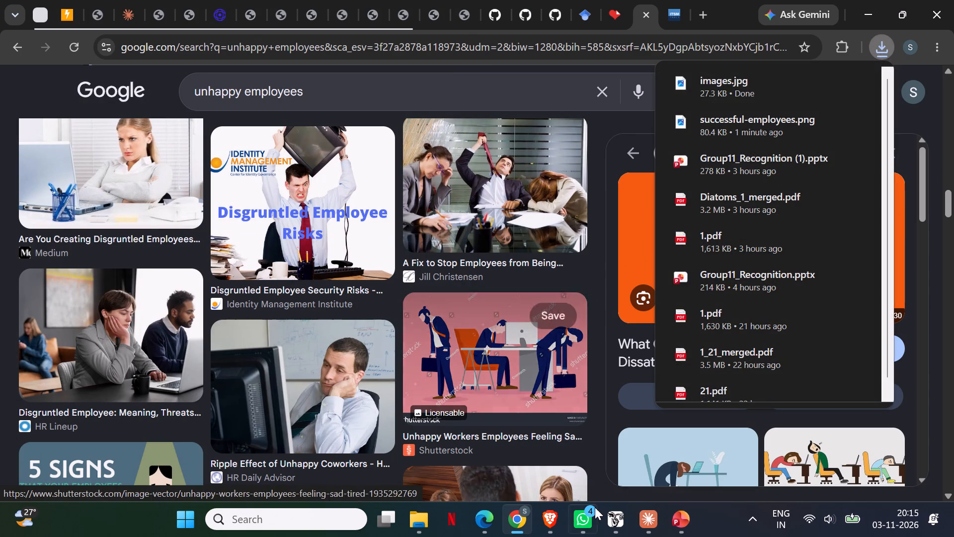
Switch to the PowerPoint presentation and delete both the Recognised and Overlooked illustrations from slide 4.
left_click(653, 523)
left_click(686, 526)
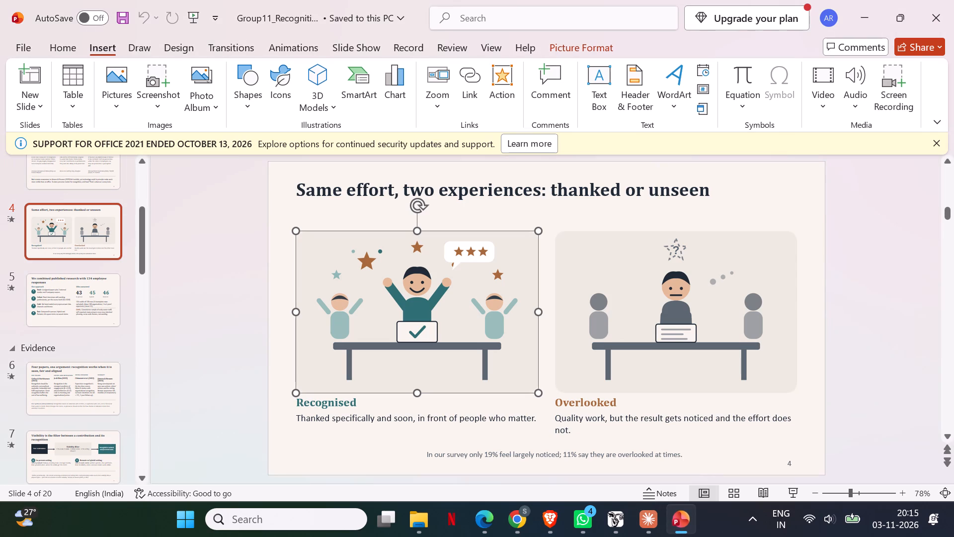
left_click(115, 103)
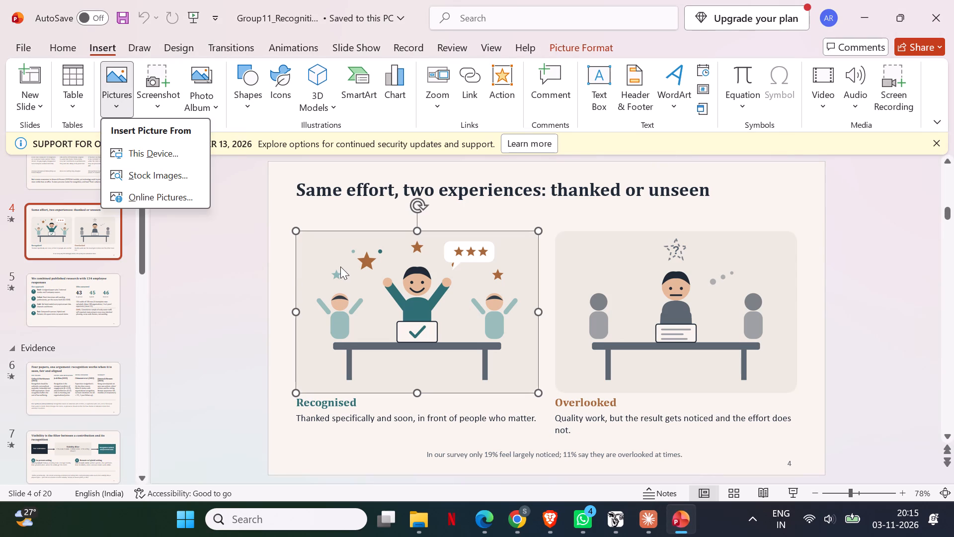
left_click(340, 267)
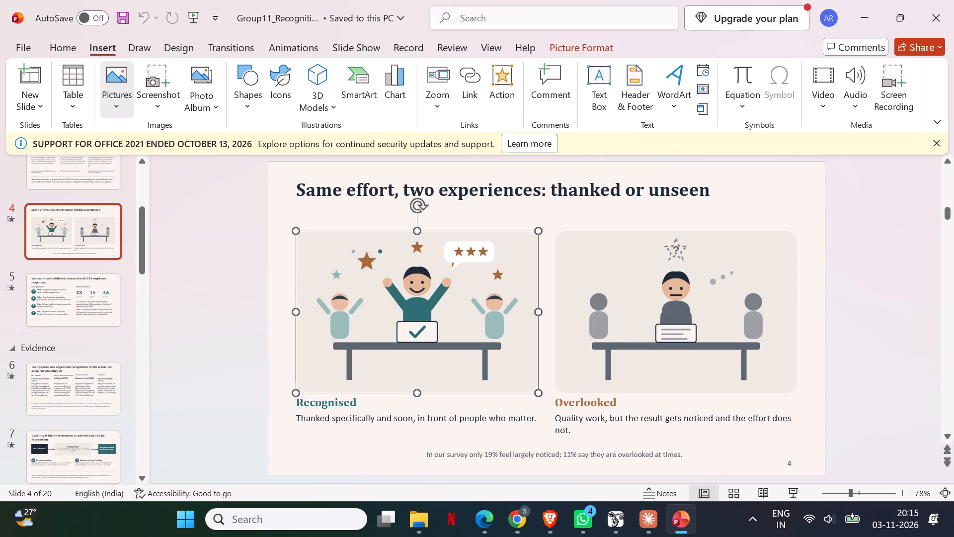
key("Delete")
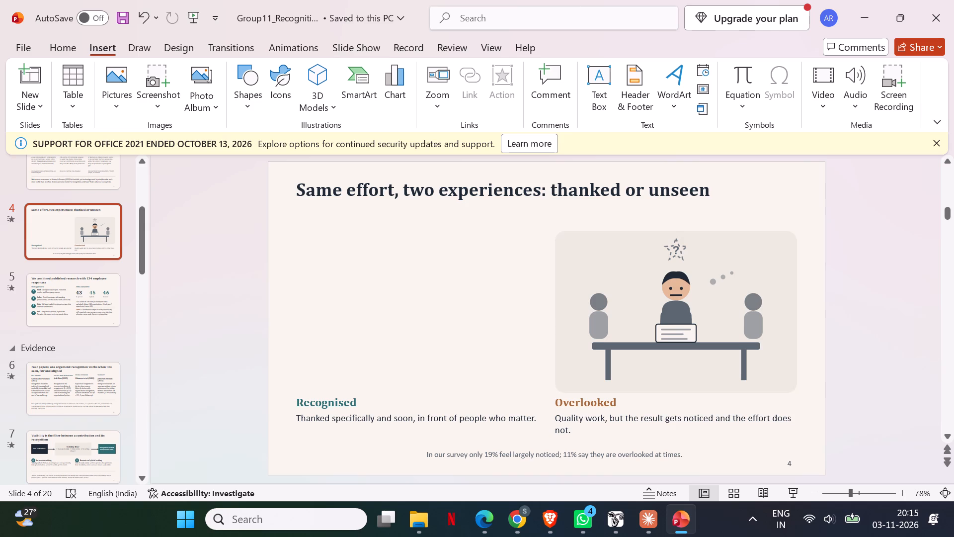
left_click(589, 278)
key("Delete")
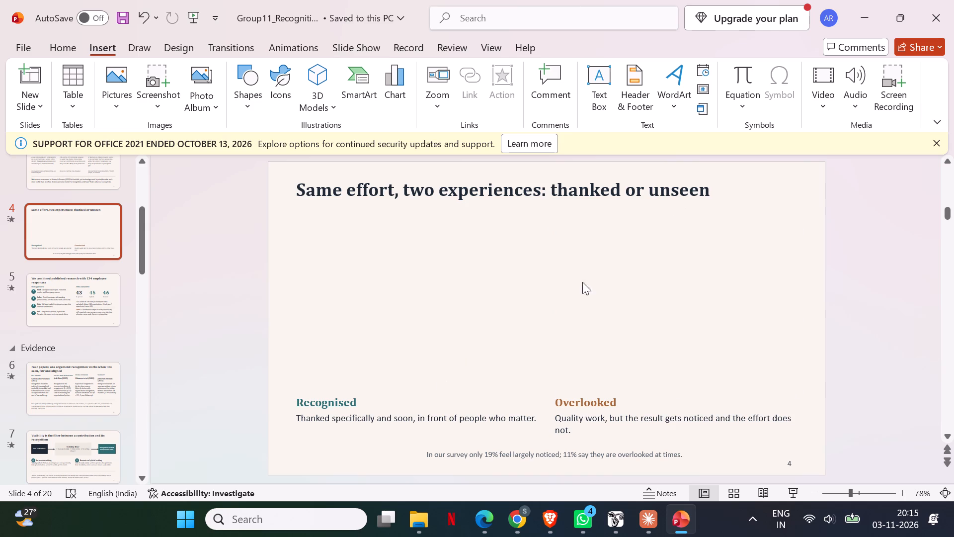
Insert the successful-employees picture from the Downloads folder into slide 4.
left_click(112, 106)
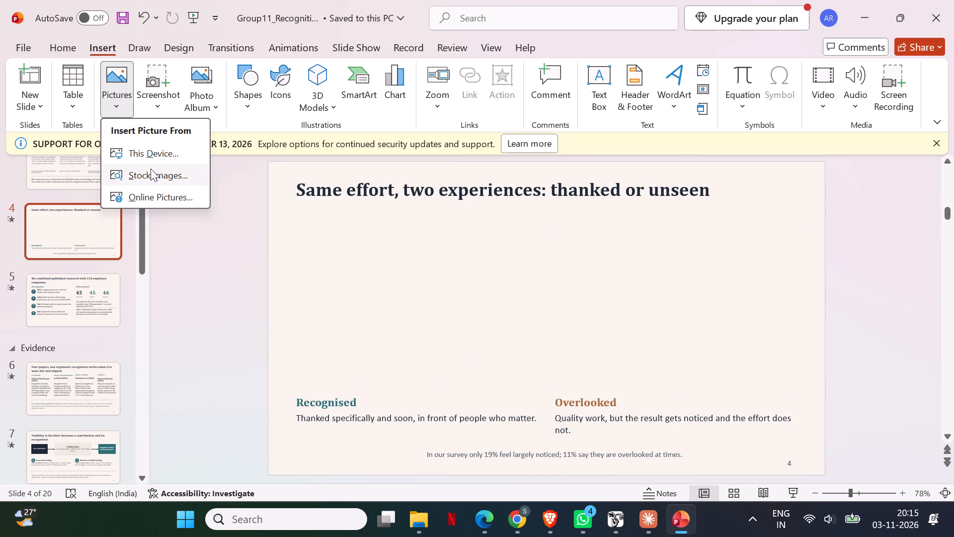
left_click(149, 152)
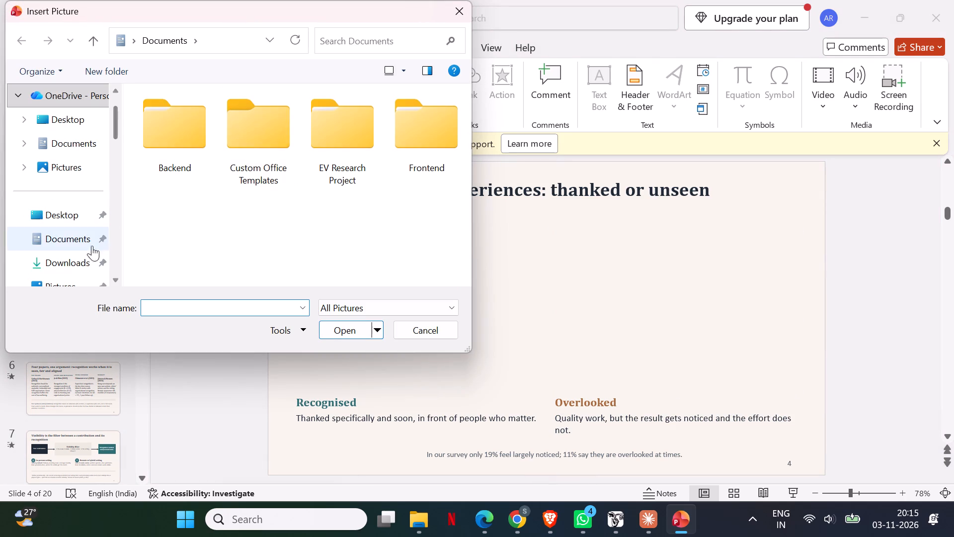
left_click(58, 269)
left_click(210, 163)
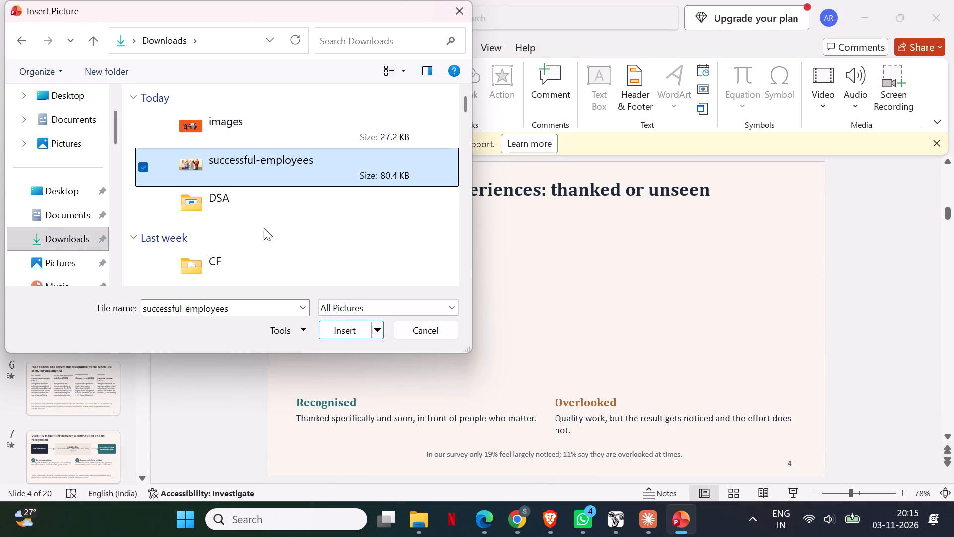
left_click(327, 331)
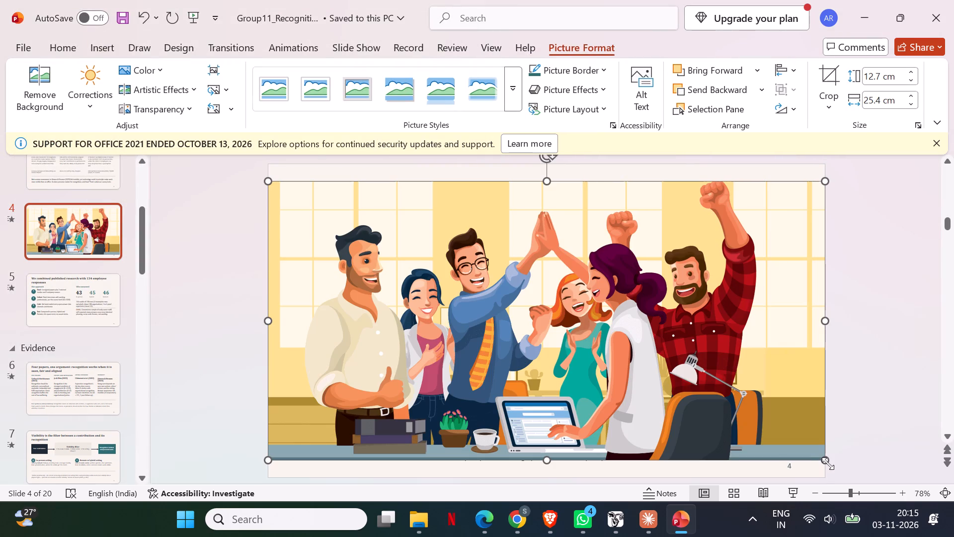
Shrink the celebrating employees picture to about 5.64 × 11.28 cm and place it above the Recognised caption.
left_click_drag(828, 463, 415, 335)
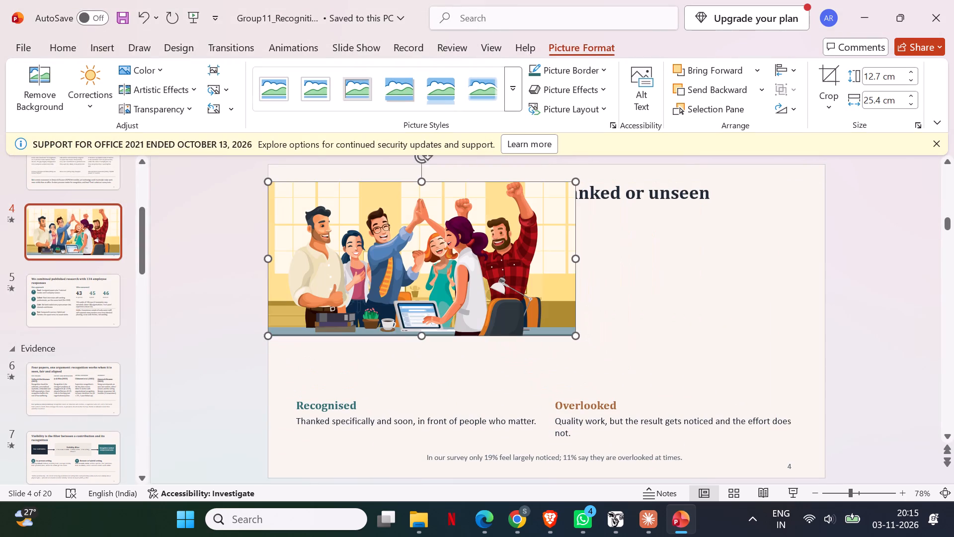
left_click_drag(400, 257, 406, 310)
left_click_drag(580, 387, 490, 356)
left_click_drag(377, 287, 384, 287)
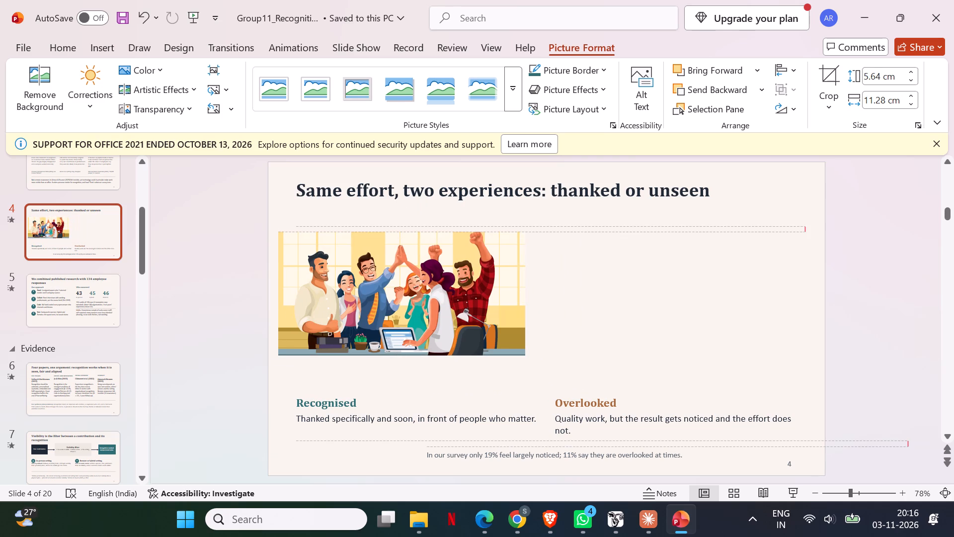
left_click_drag(384, 287, 387, 287)
left_click_drag(531, 358, 529, 358)
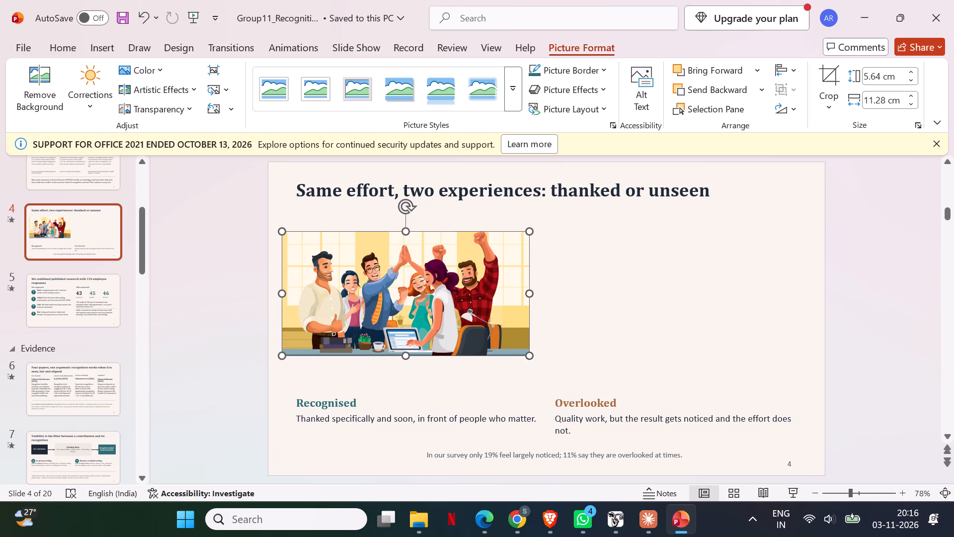
left_click_drag(529, 358, 503, 357)
left_click_drag(420, 315, 412, 321)
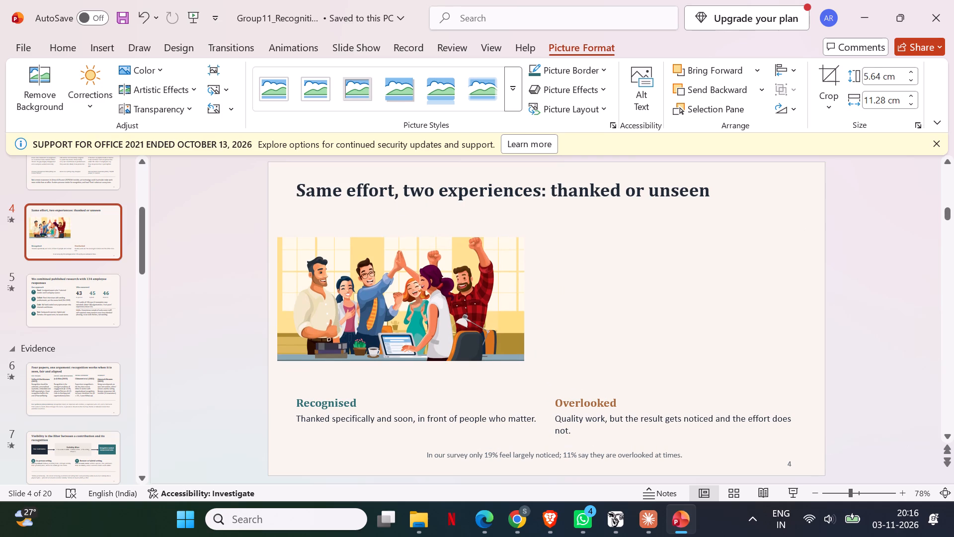
left_click_drag(412, 321, 423, 331)
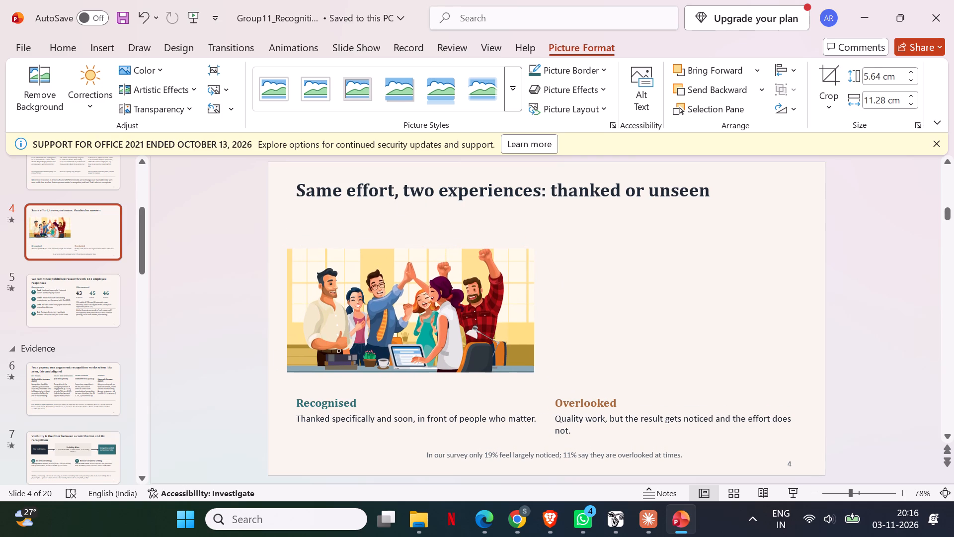
left_click_drag(423, 331, 430, 320)
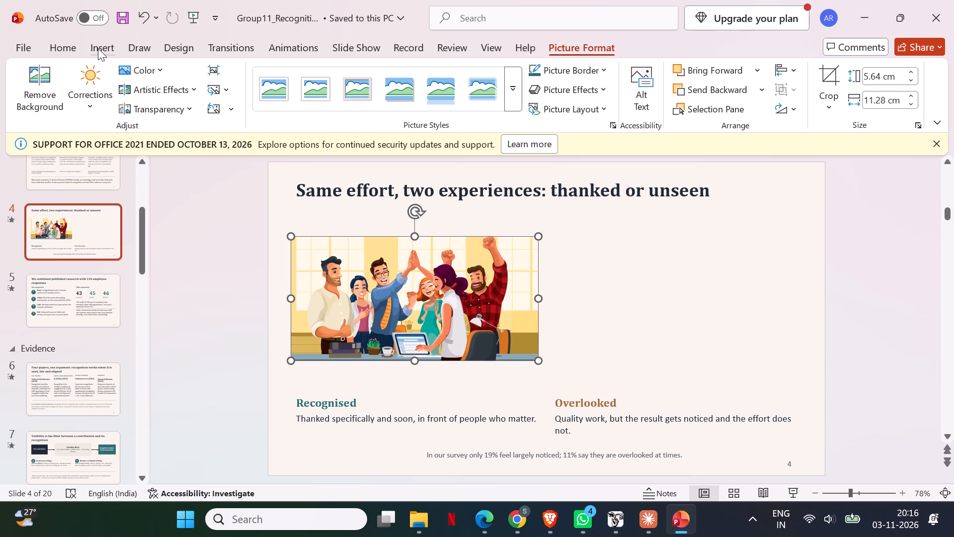
Insert the orange "images" picture from Downloads into slide 4.
left_click(98, 48)
left_click(116, 105)
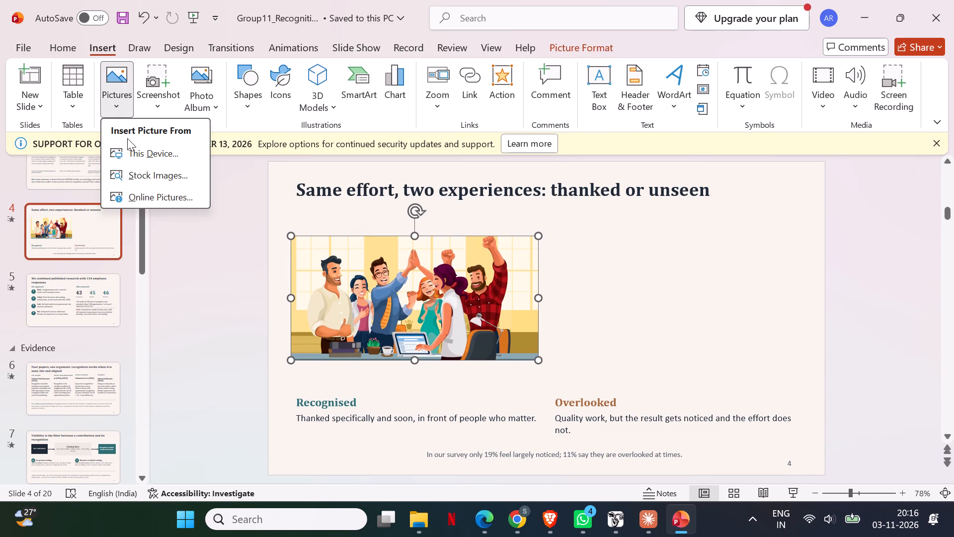
left_click(137, 149)
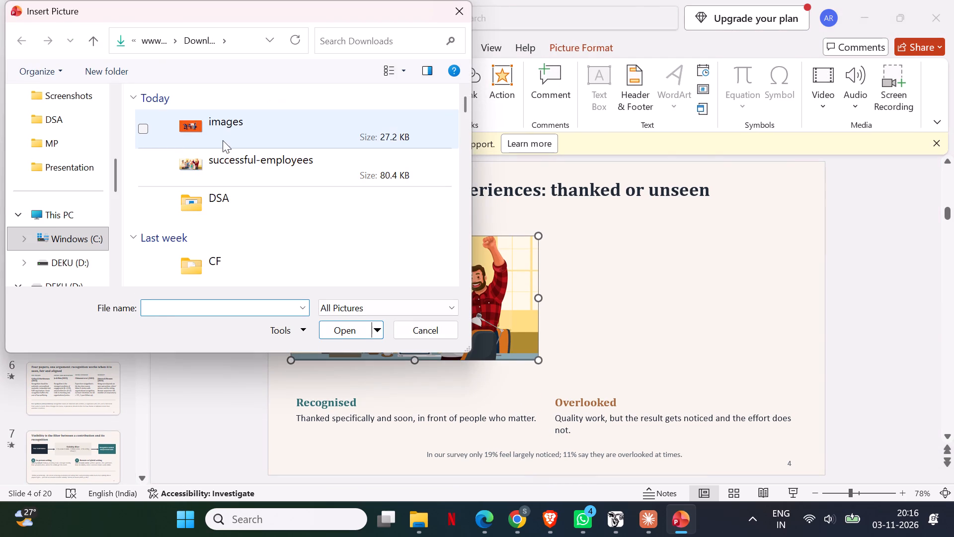
left_click(223, 140)
left_click(341, 329)
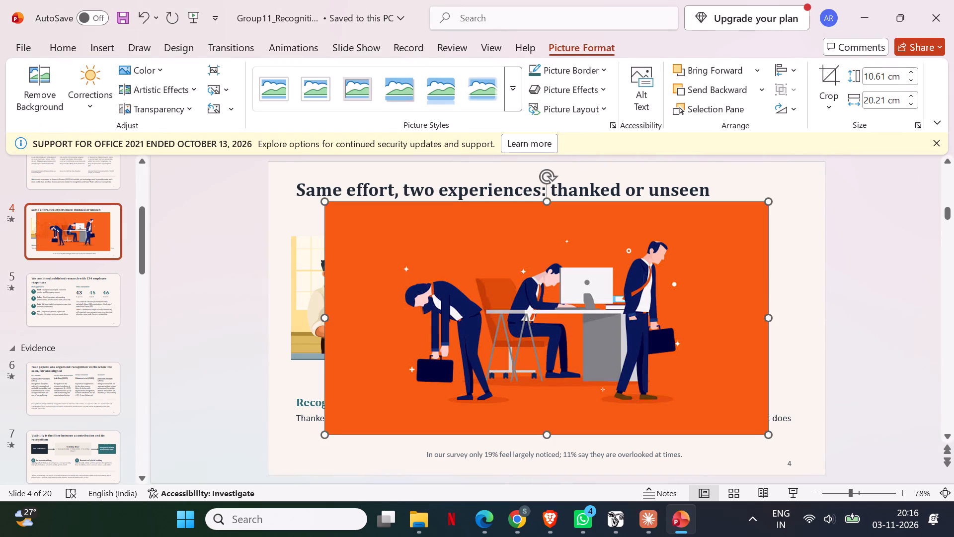
Scale down the orange slumped-workers picture and place it above the Overlooked caption, beside the celebrating employees picture.
left_click_drag(324, 435, 640, 354)
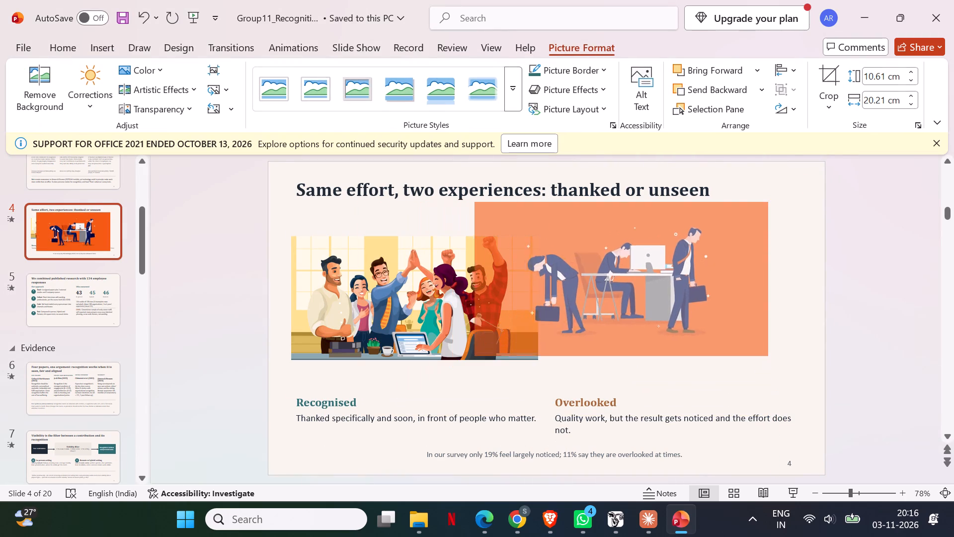
left_click_drag(640, 354, 681, 342)
left_click_drag(637, 267, 686, 283)
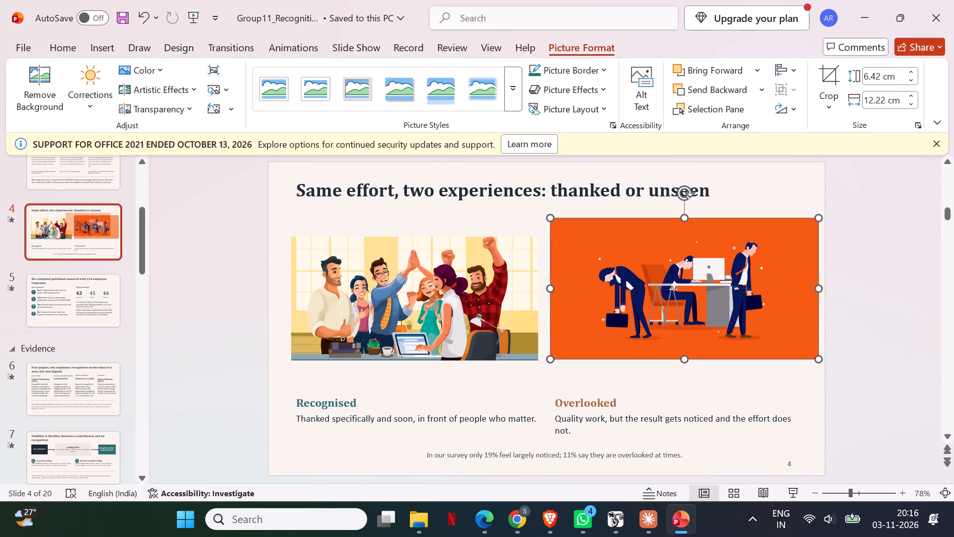
left_click_drag(550, 360, 617, 351)
left_click_drag(677, 290, 674, 303)
Switch back to the unhappy employees results in Chrome and open Best Corporate Events' green illustration of a worker slumped at a desk.
left_click(512, 519)
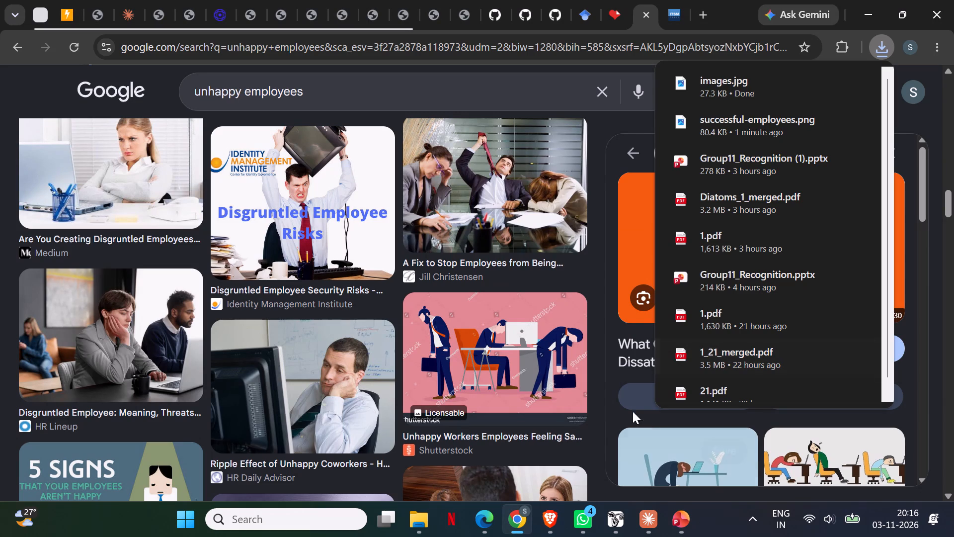
left_click(615, 419)
scroll(615, 419, "down", 5)
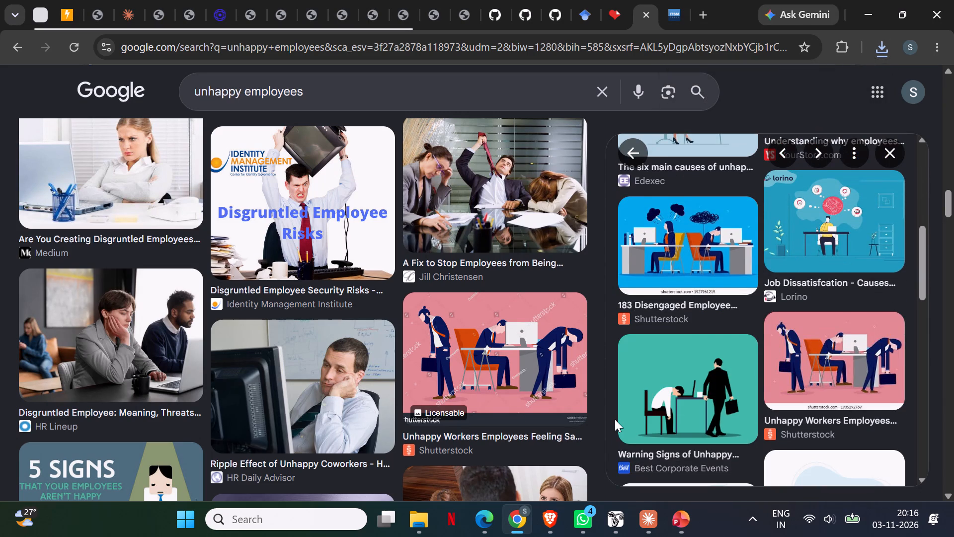
left_click(686, 379)
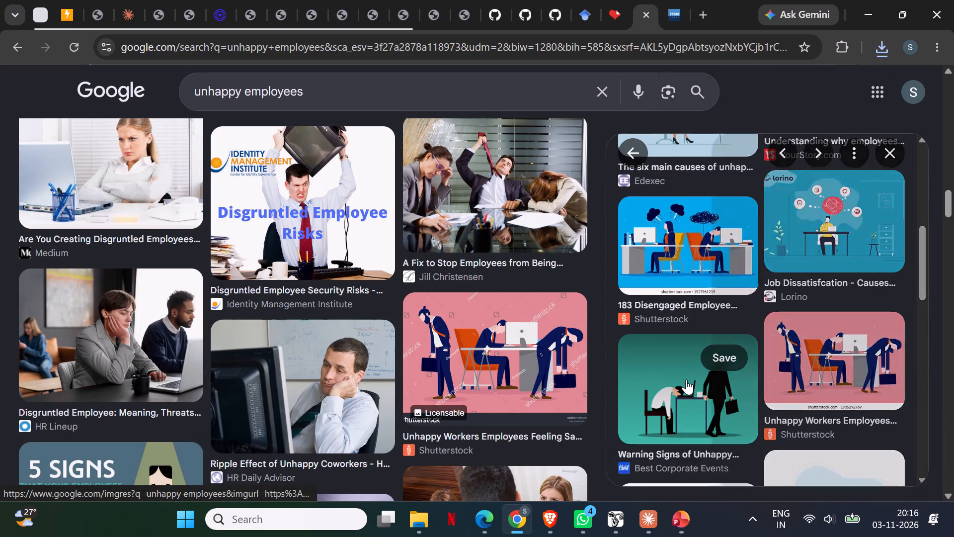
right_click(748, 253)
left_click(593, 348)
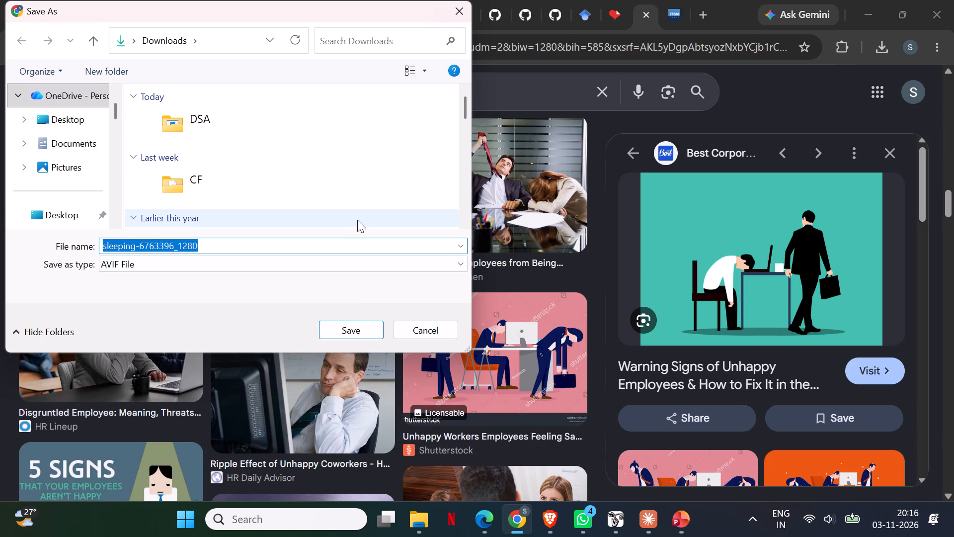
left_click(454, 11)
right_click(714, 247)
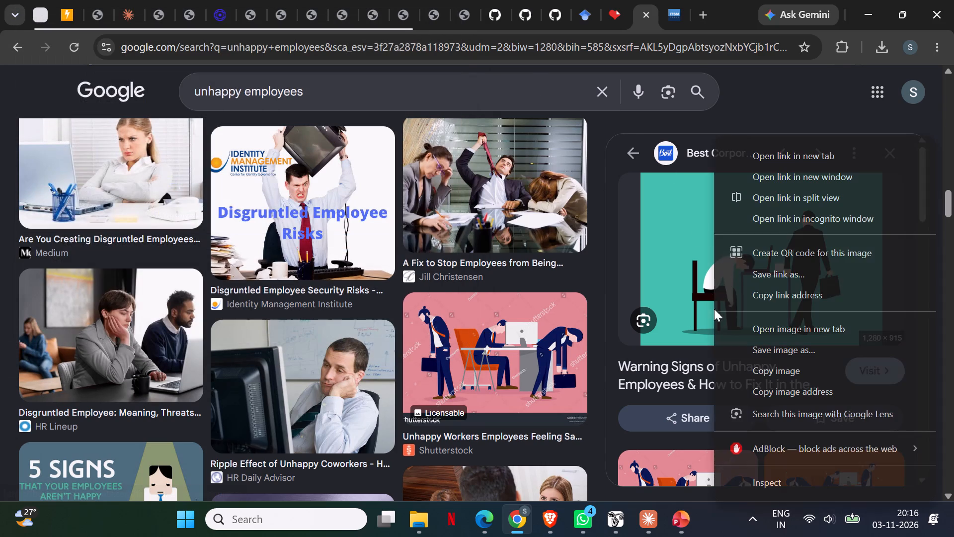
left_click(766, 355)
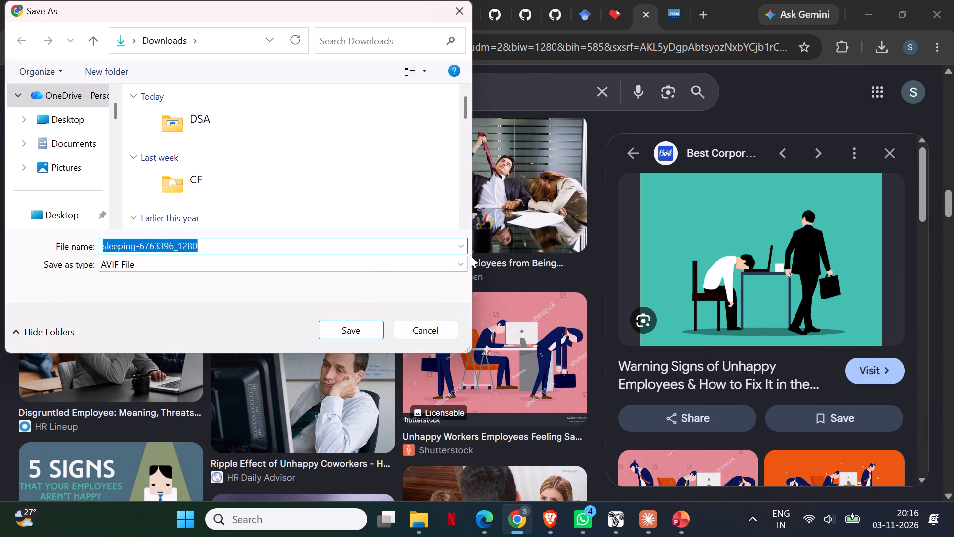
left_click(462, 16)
Look through the related images and the main unhappy employees image results for another suitable illustration.
scroll(874, 381, "down", 6)
scroll(790, 363, "down", 7)
scroll(790, 363, "up", 5)
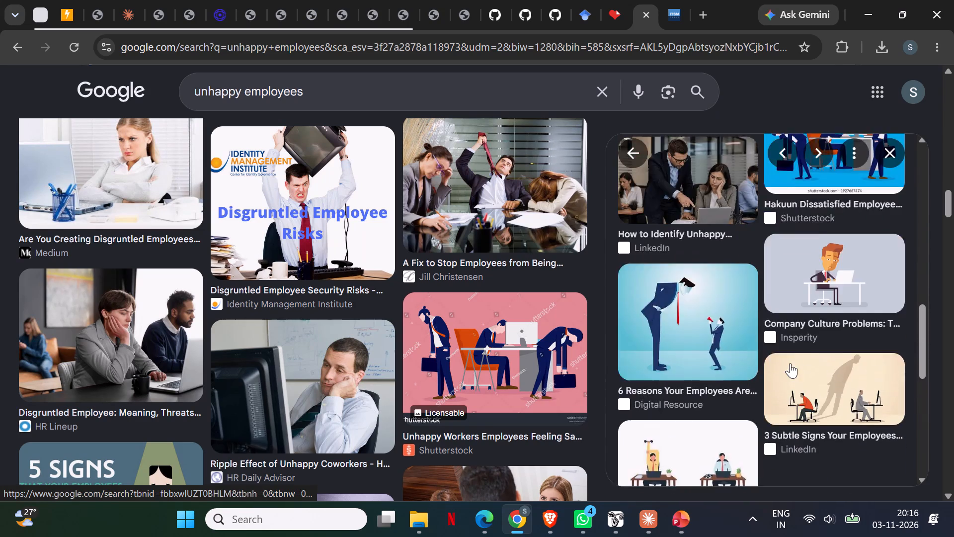
scroll(790, 363, "up", 14)
left_click(626, 151)
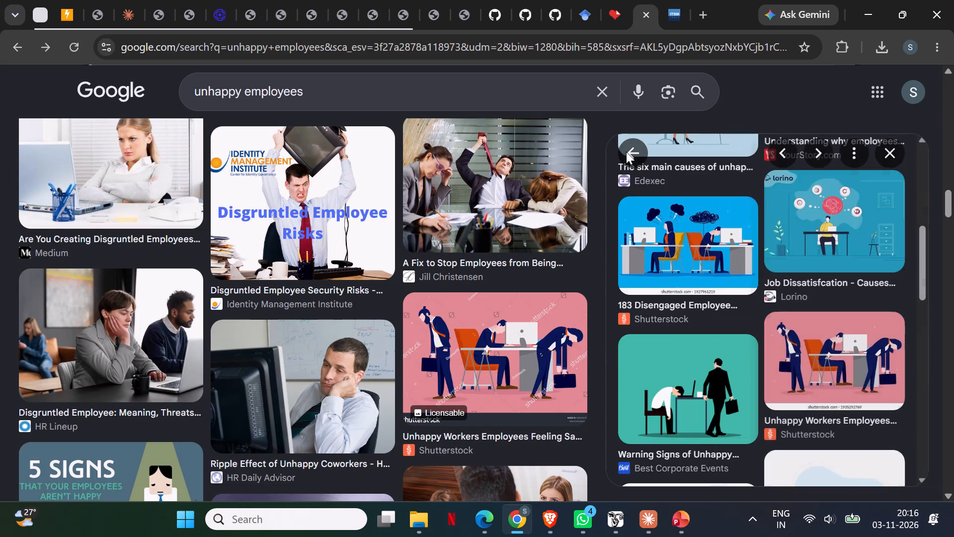
scroll(793, 319, "up", 8)
scroll(789, 321, "down", 3)
scroll(789, 321, "up", 1)
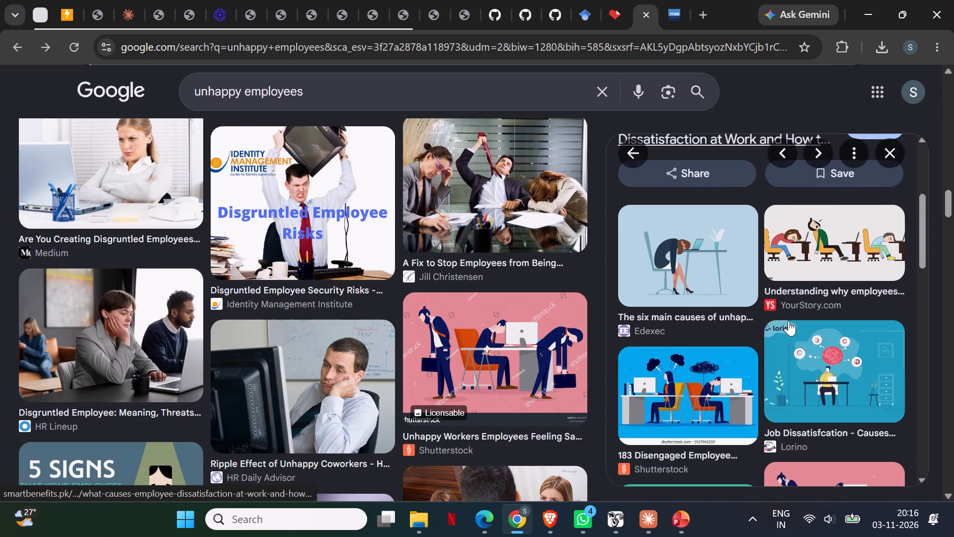
scroll(789, 321, "down", 10)
scroll(331, 320, "up", 5)
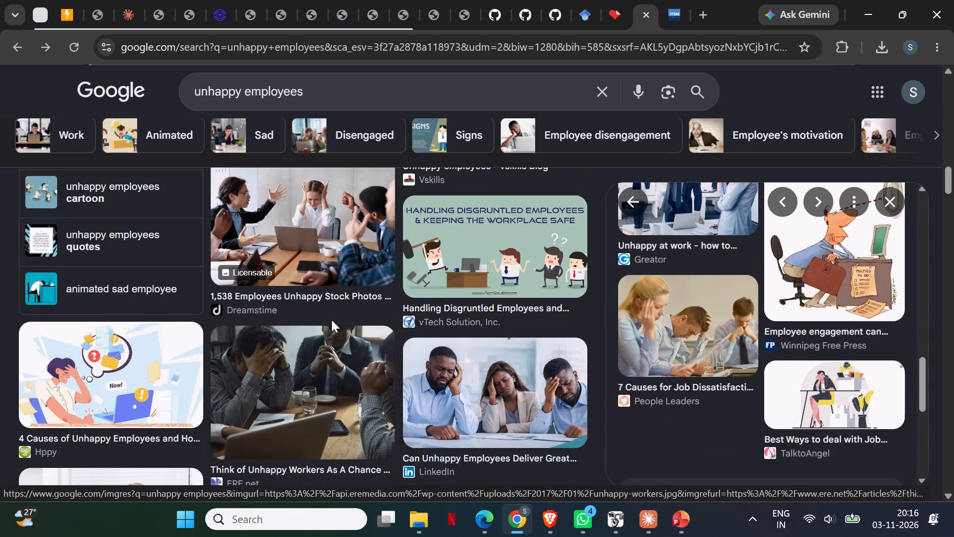
scroll(331, 320, "up", 15)
scroll(331, 320, "up", 6)
scroll(331, 320, "down", 8)
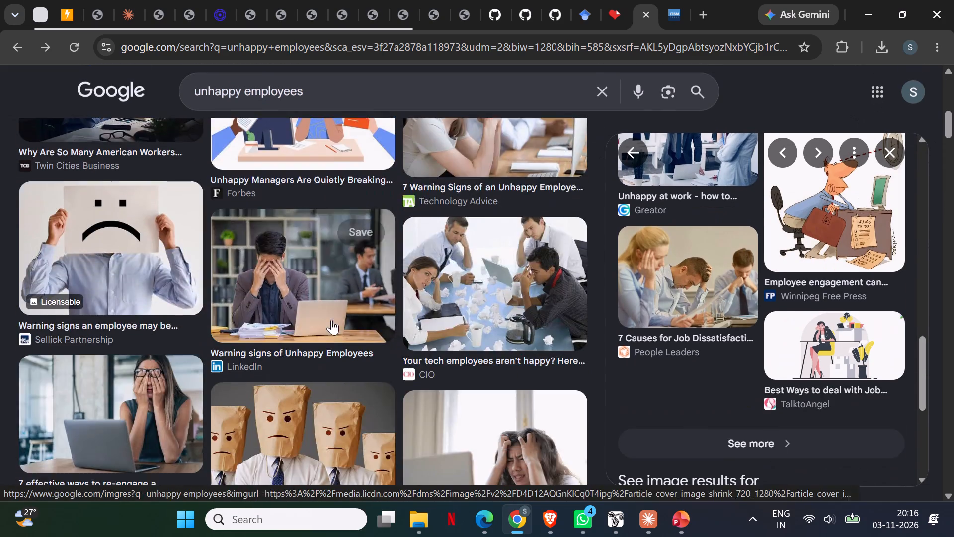
scroll(331, 320, "down", 18)
scroll(331, 320, "down", 16)
scroll(331, 320, "down", 15)
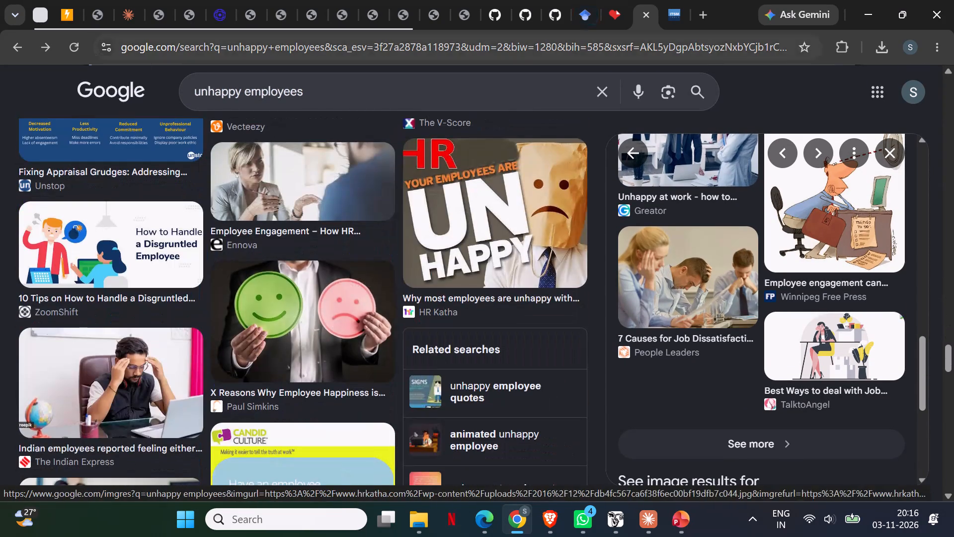
Open Pinterest in the browser tab holding the itsm.tools article.
left_click(665, 23)
left_click(534, 48)
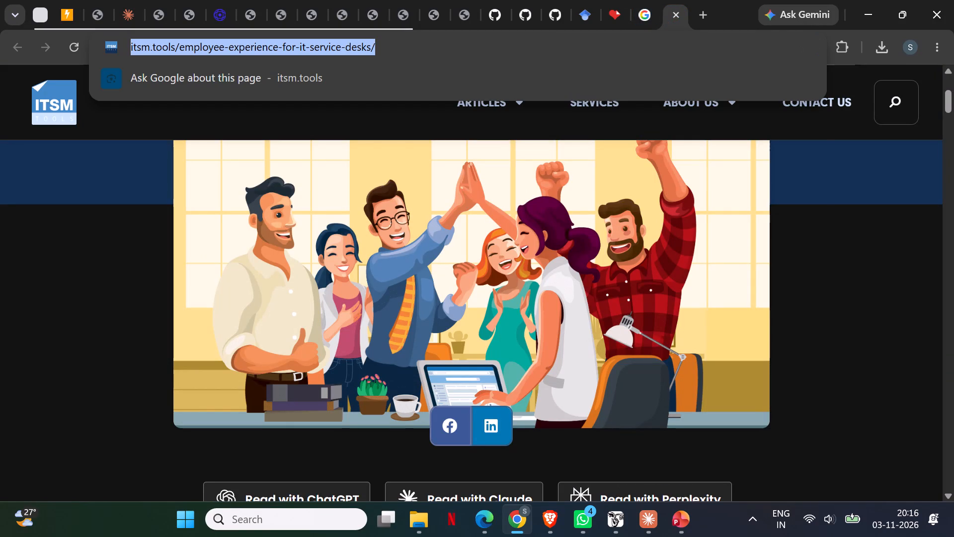
type("pin")
key("Down")
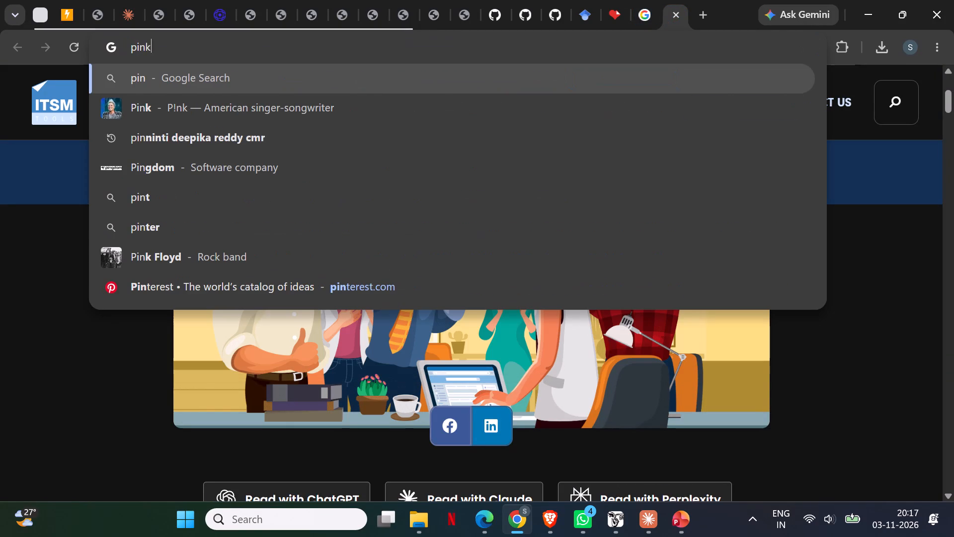
key("Down")
key("Down")
key("Down")
key("Down")
key("Down")
key("Down")
key("Return")
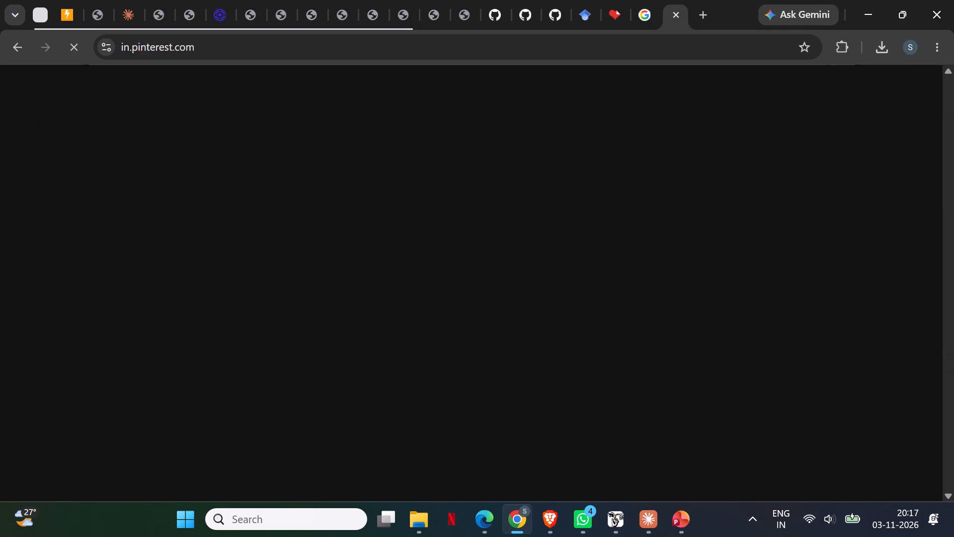
Search Pinterest for "unhappy employees", dismissing the site's notification request.
left_click(257, 106)
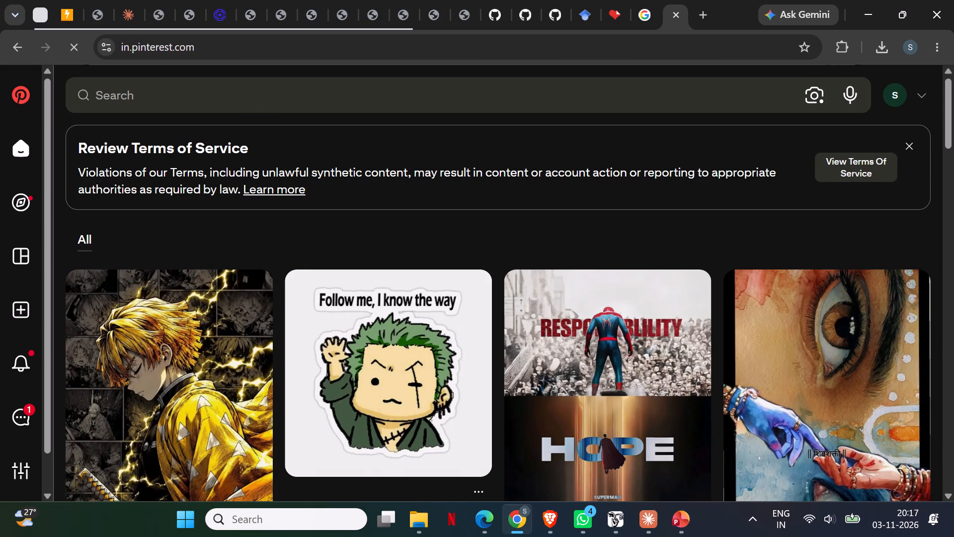
type("unhappy employ")
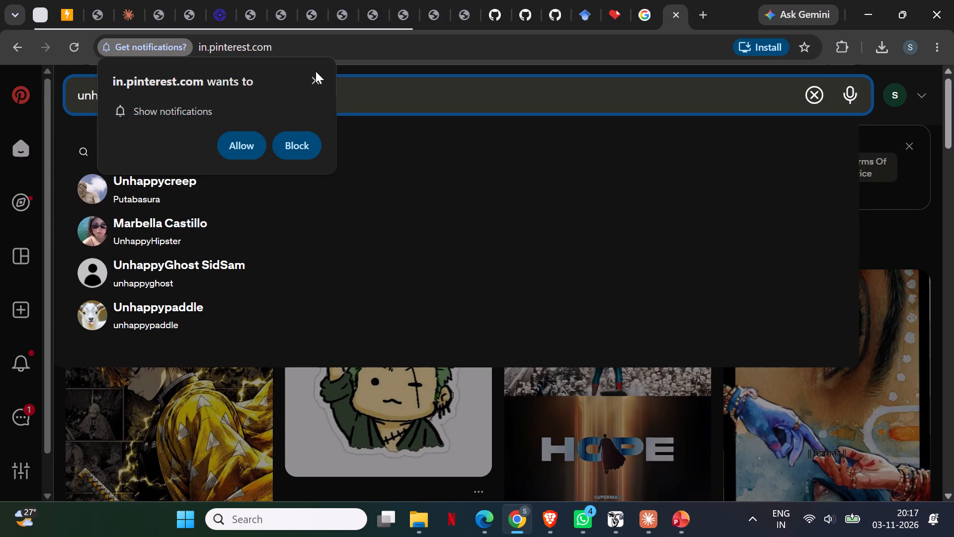
left_click(315, 77)
left_click(279, 94)
key("space")
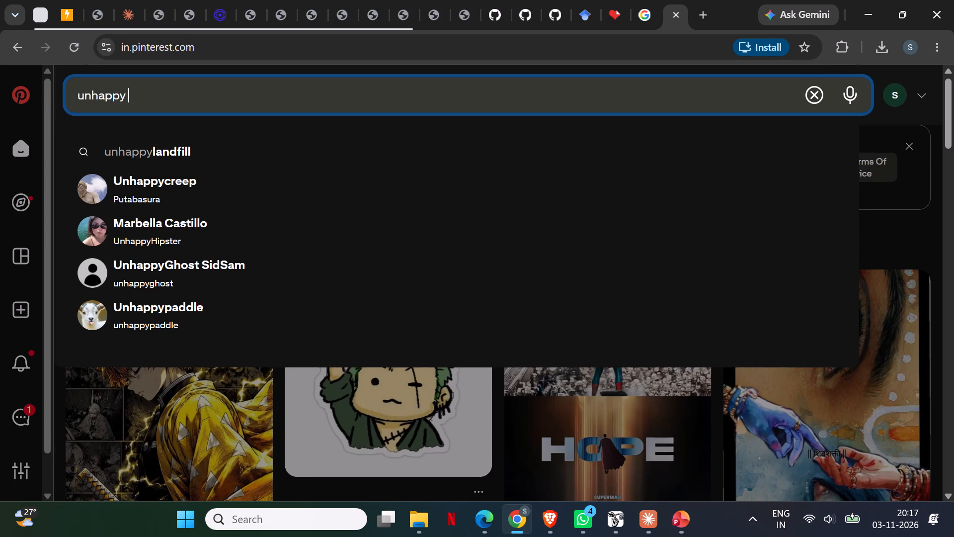
type("employees")
key("Return")
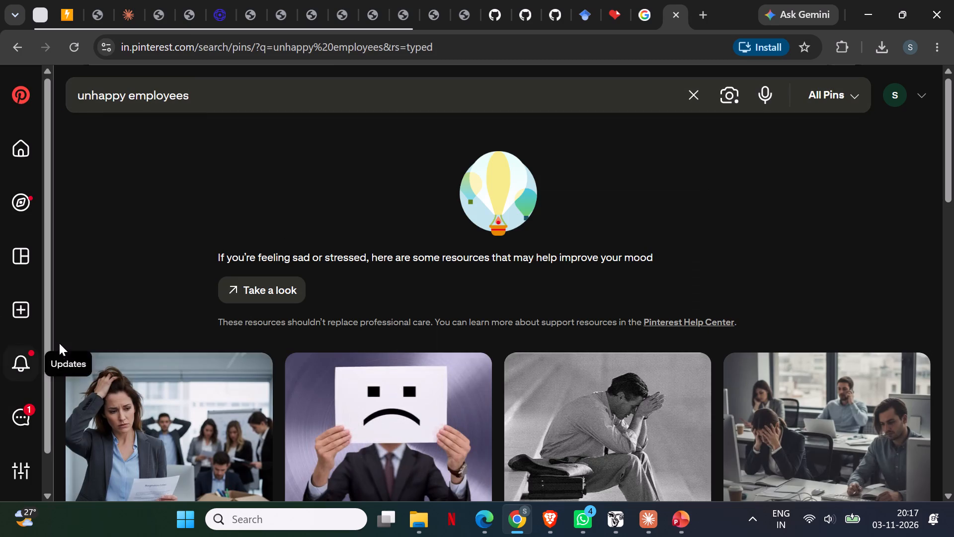
Look through the Pinterest pins on unhappy employees for an illustration that suits the Overlooked caption.
scroll(281, 332, "down", 3)
scroll(374, 323, "down", 2)
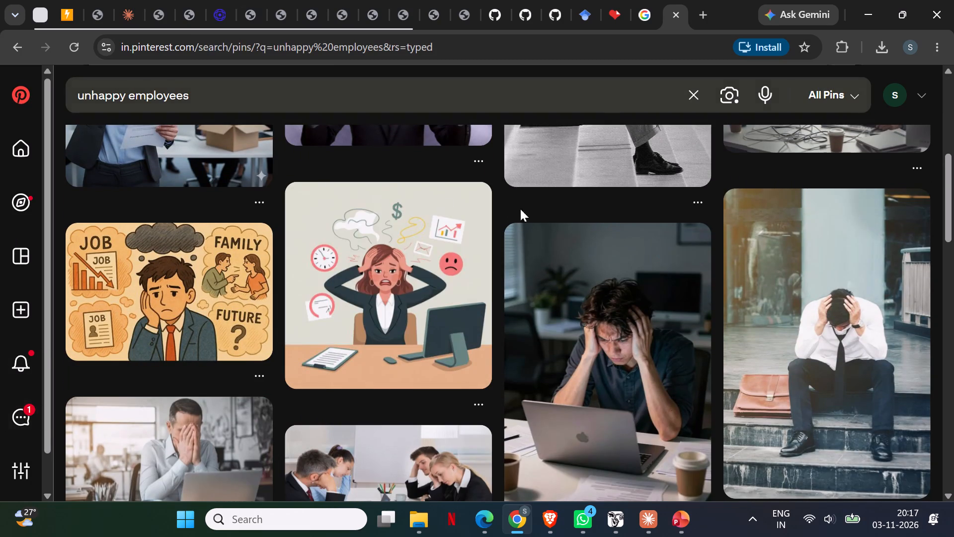
scroll(381, 314, "down", 8)
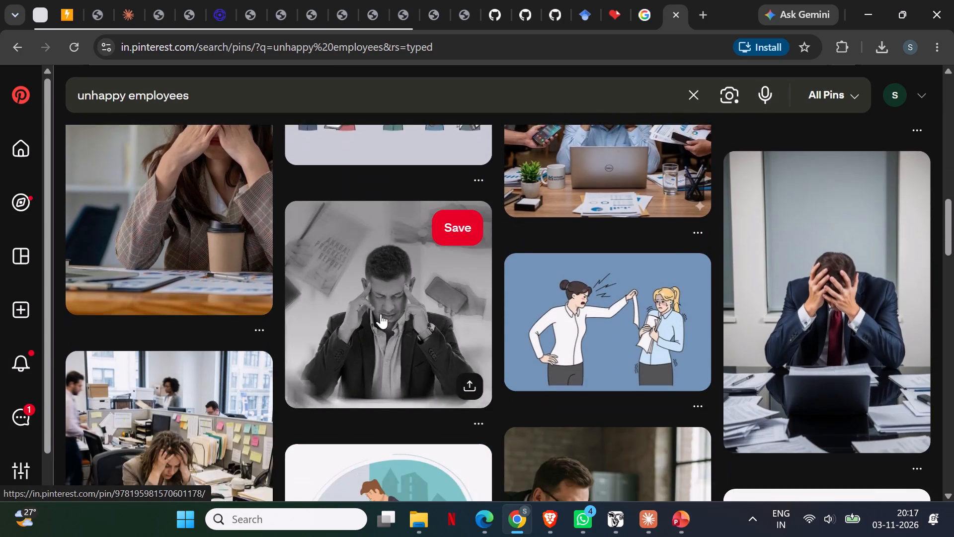
scroll(381, 314, "down", 9)
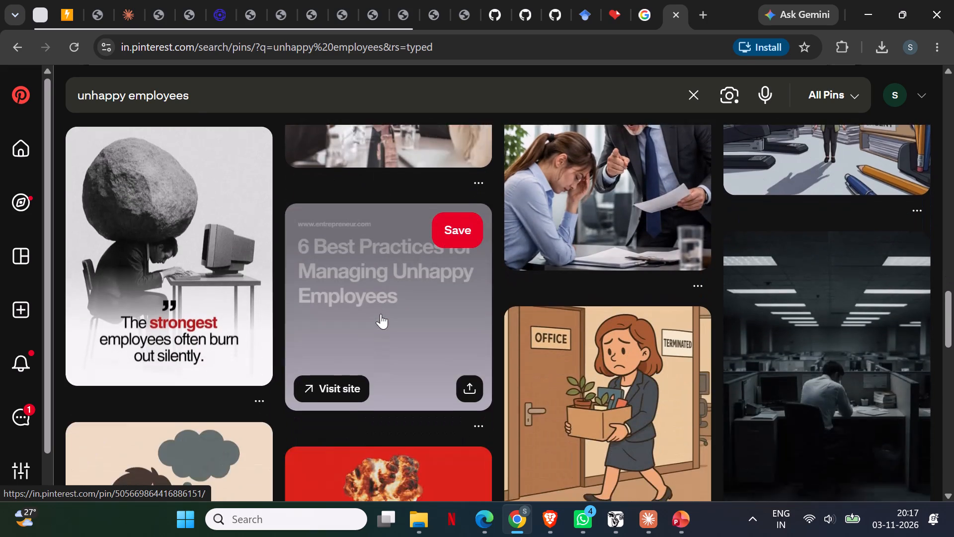
scroll(381, 314, "down", 4)
scroll(381, 314, "up", 1)
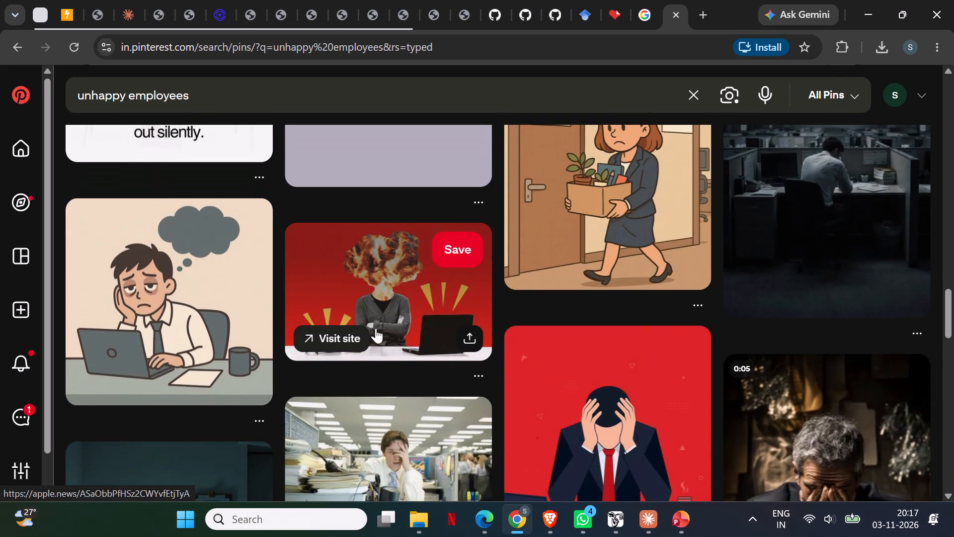
scroll(422, 268, "down", 2)
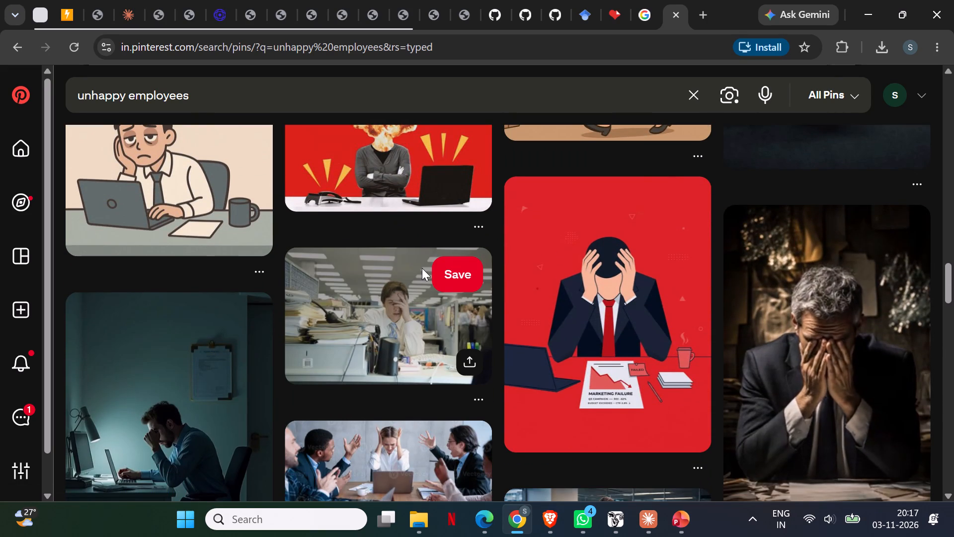
scroll(422, 268, "up", 3)
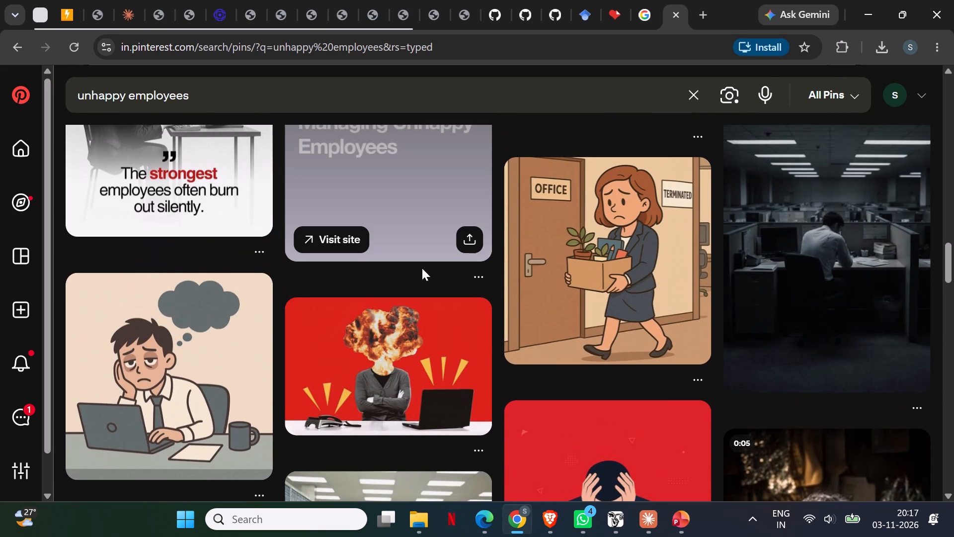
scroll(422, 268, "down", 7)
scroll(422, 268, "up", 2)
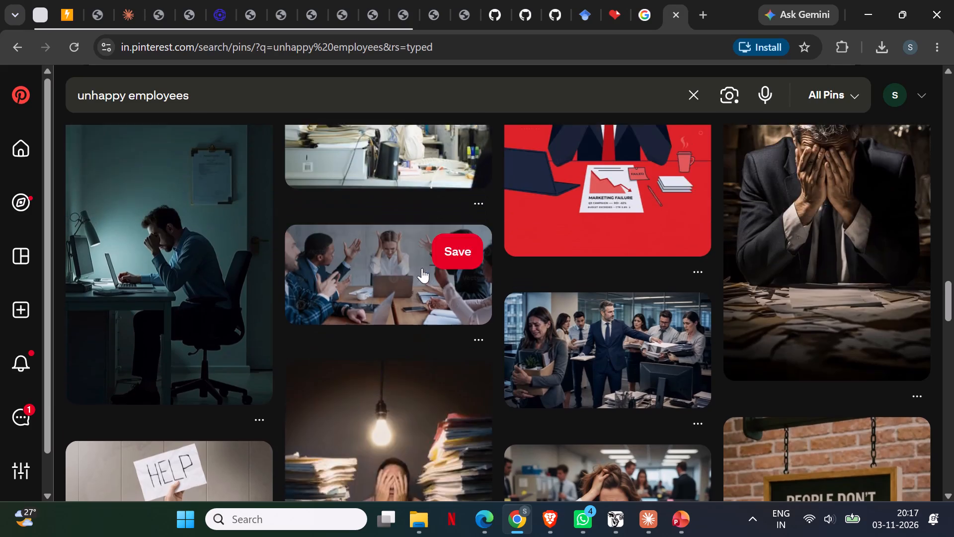
scroll(422, 268, "up", 4)
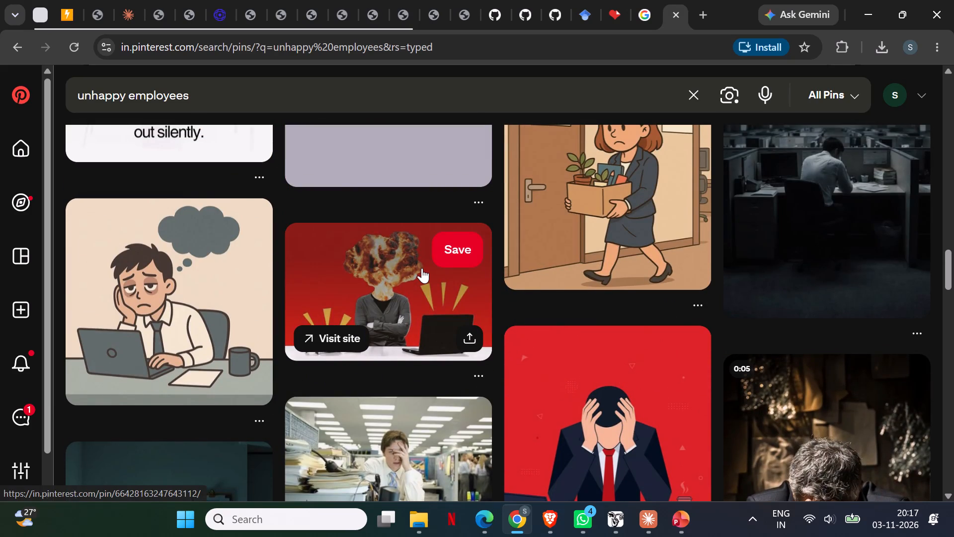
scroll(422, 268, "down", 3)
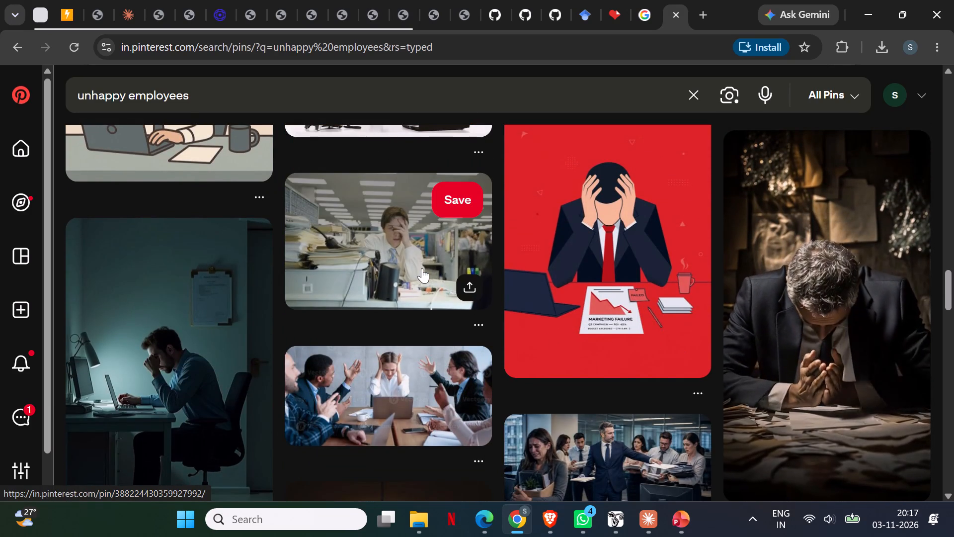
scroll(422, 268, "down", 8)
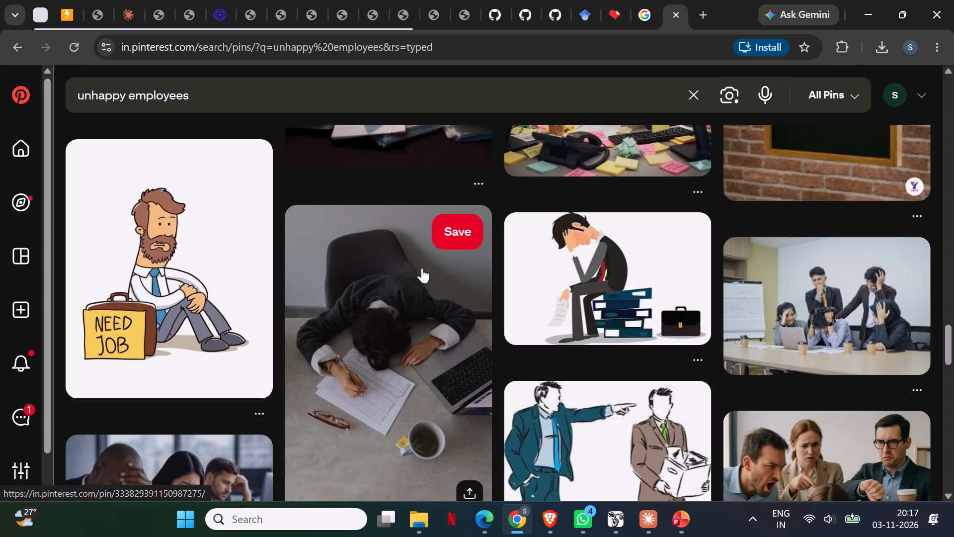
scroll(422, 268, "down", 2)
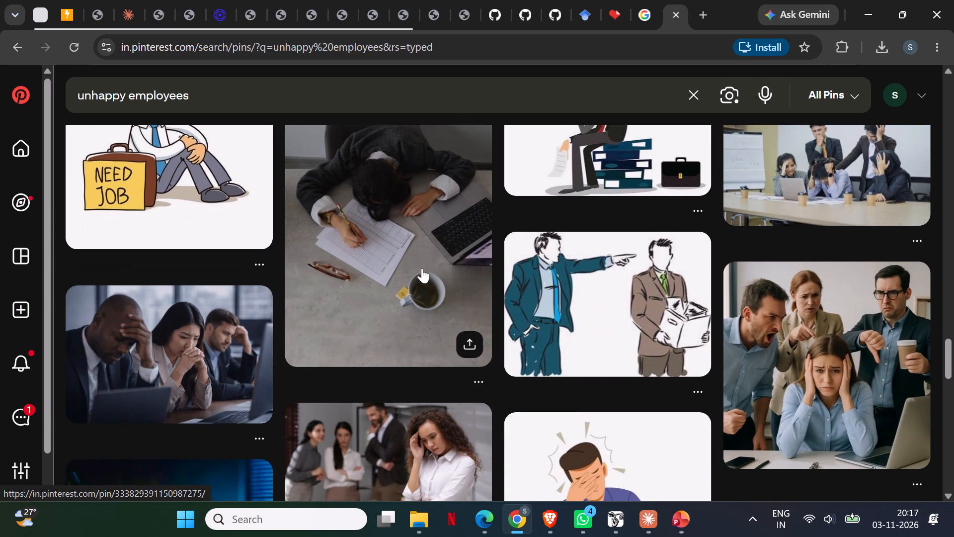
scroll(422, 268, "down", 6)
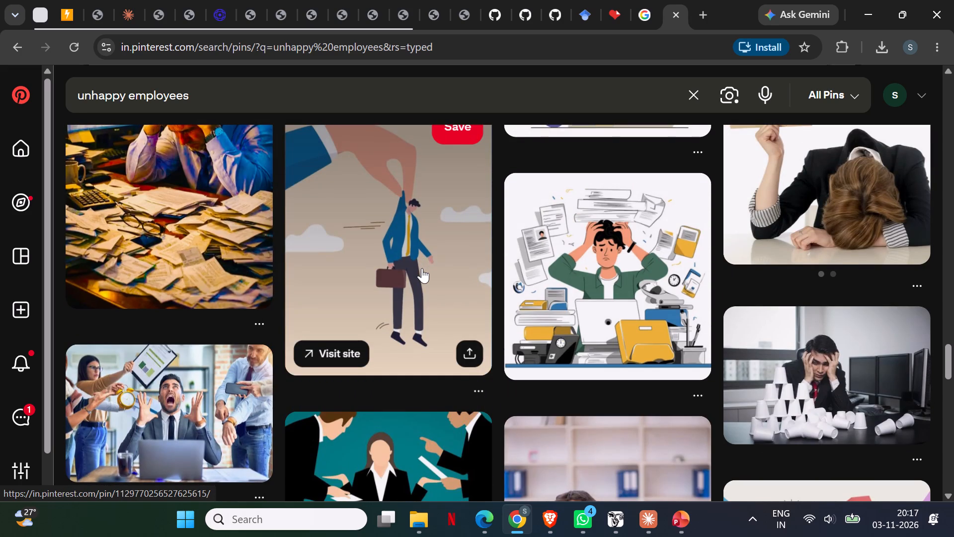
scroll(422, 268, "down", 3)
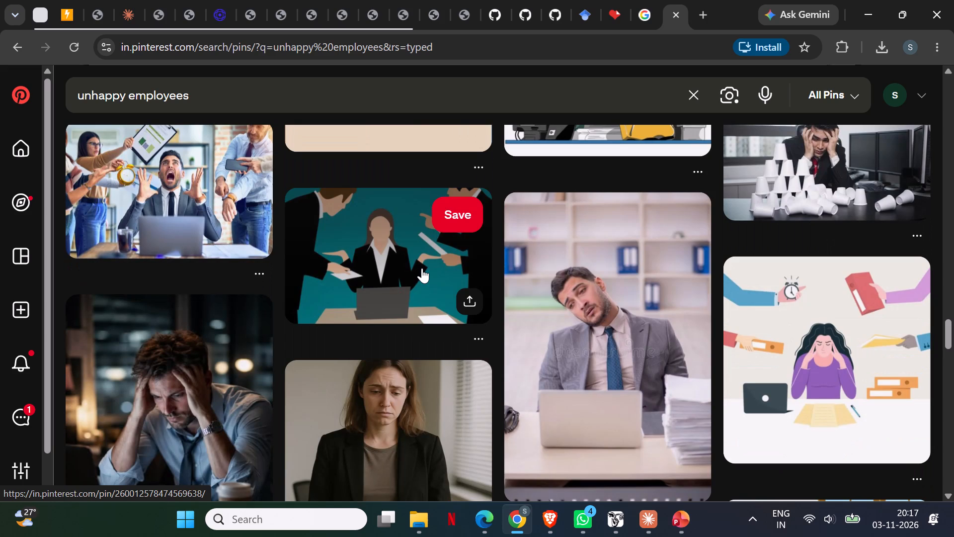
scroll(422, 268, "up", 2)
scroll(422, 268, "down", 6)
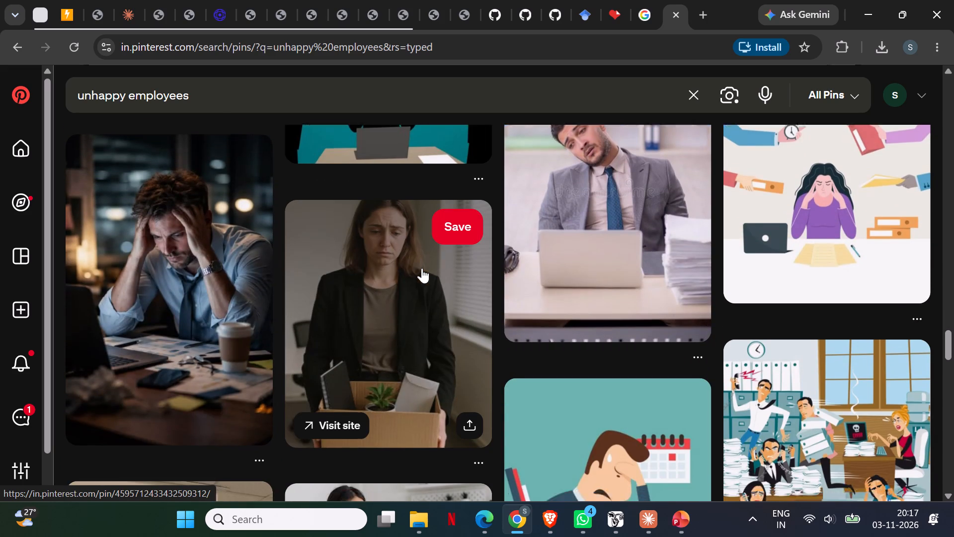
scroll(422, 268, "down", 8)
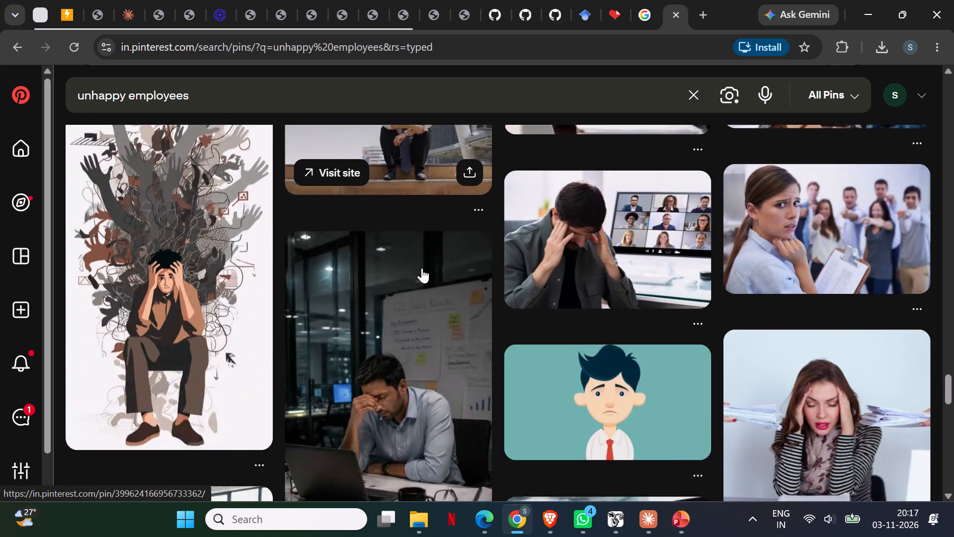
scroll(422, 268, "down", 2)
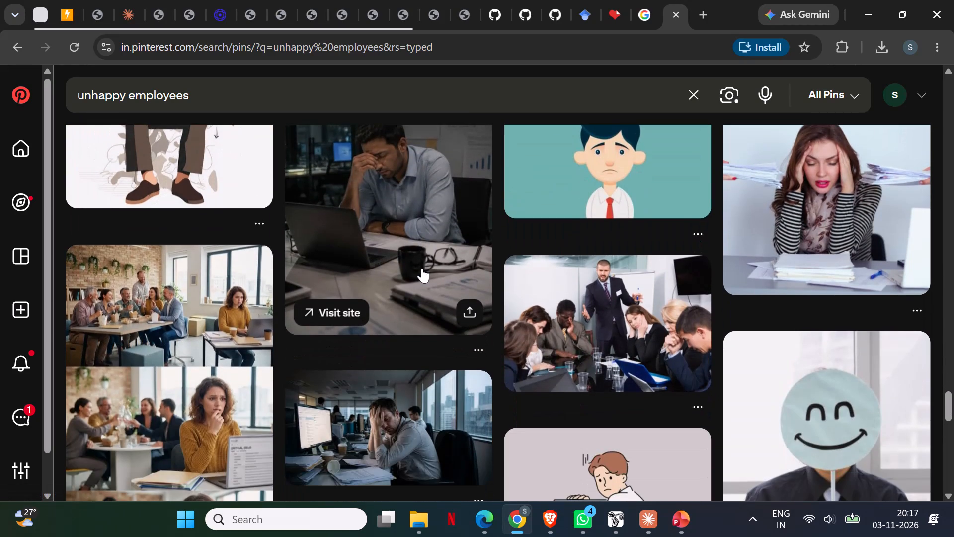
scroll(422, 268, "down", 4)
scroll(422, 268, "up", 1)
scroll(422, 268, "down", 1)
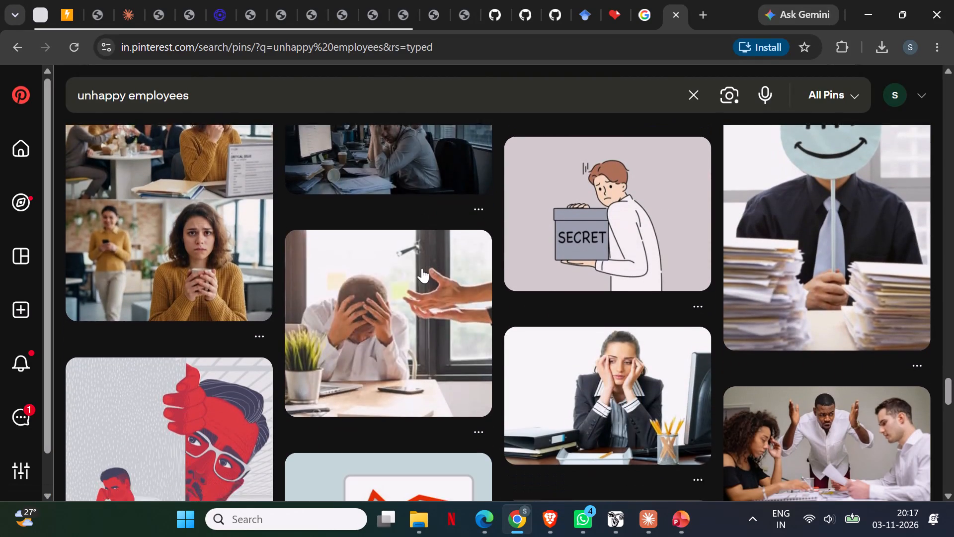
scroll(422, 268, "down", 2)
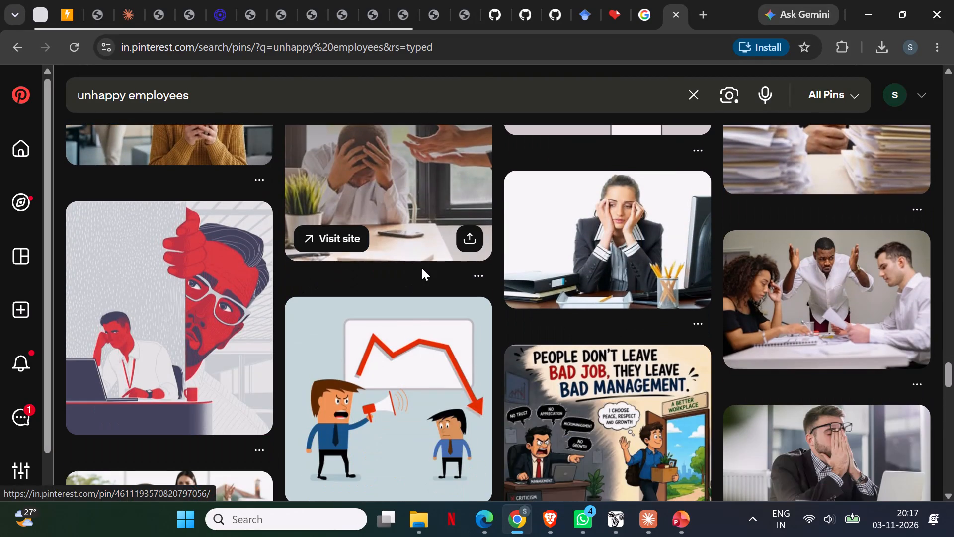
scroll(422, 268, "up", 1)
scroll(422, 268, "down", 2)
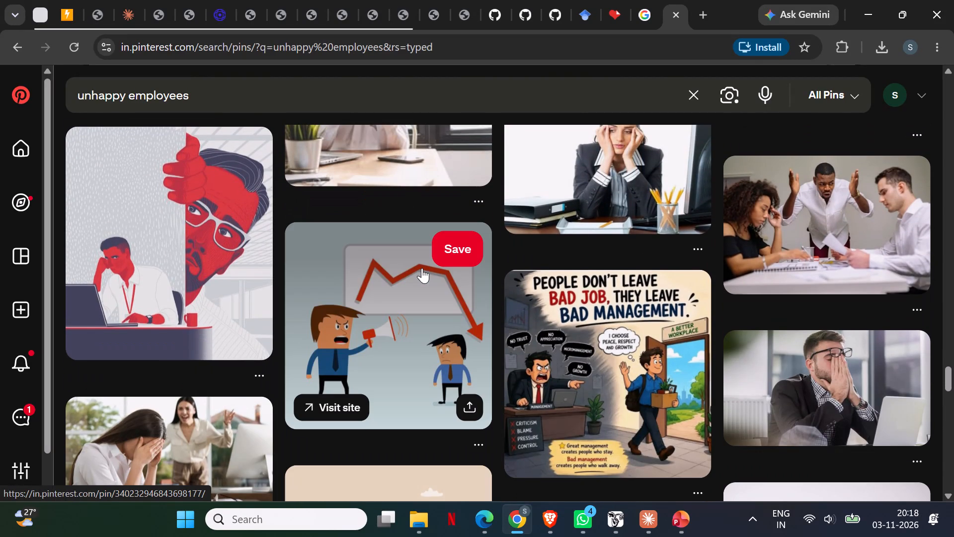
scroll(422, 268, "up", 10)
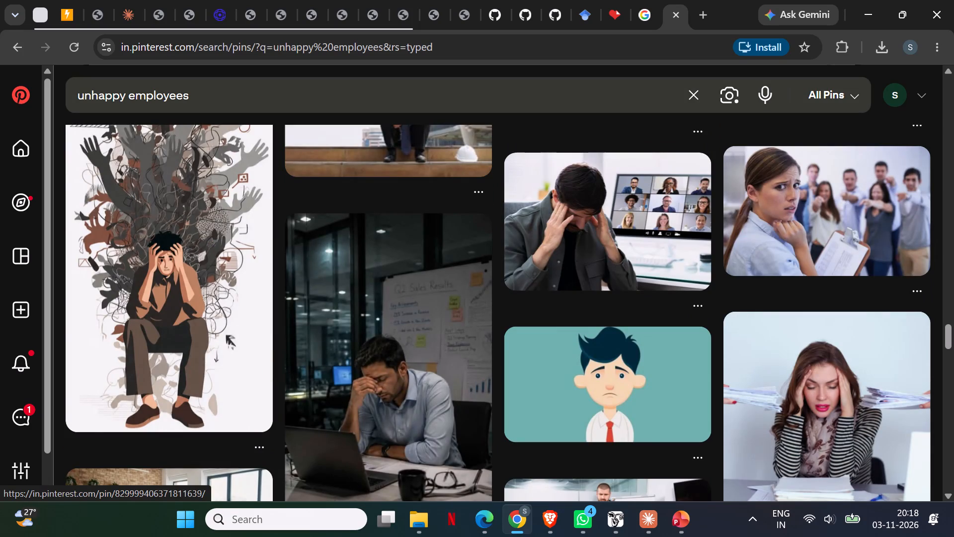
Change the Pinterest search to "unappreciated employees".
left_click(126, 94)
key("BackSpace")
key("BackSpace")
key("BackSpace")
key("BackSpace")
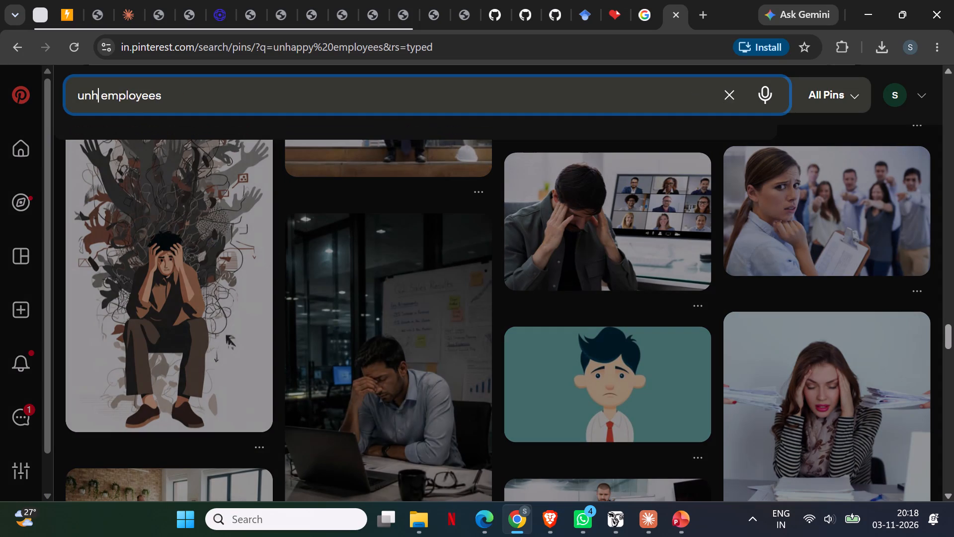
key("BackSpace")
type("appreciated")
key("Return")
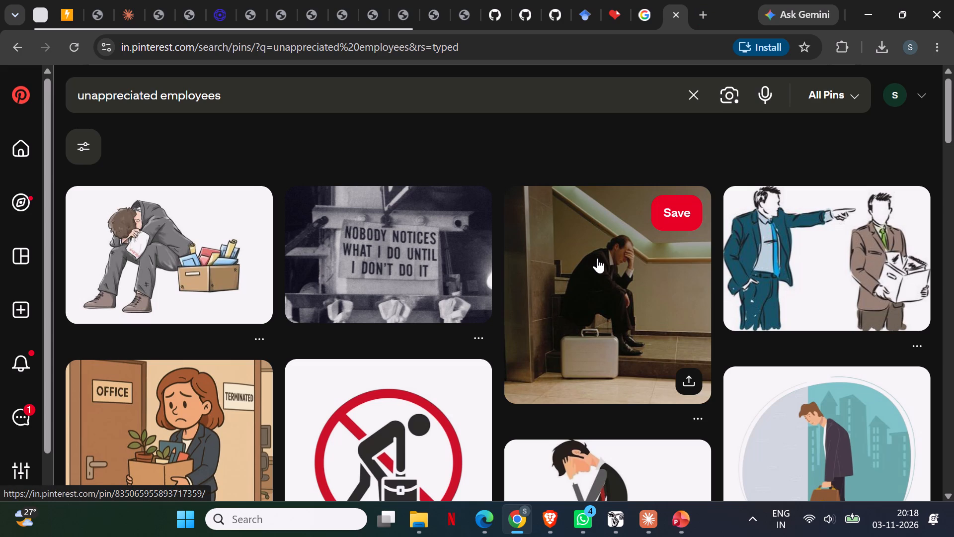
Look through the Pinterest pins on unappreciated employees for a picture that suits the Overlooked caption.
scroll(468, 312, "down", 5)
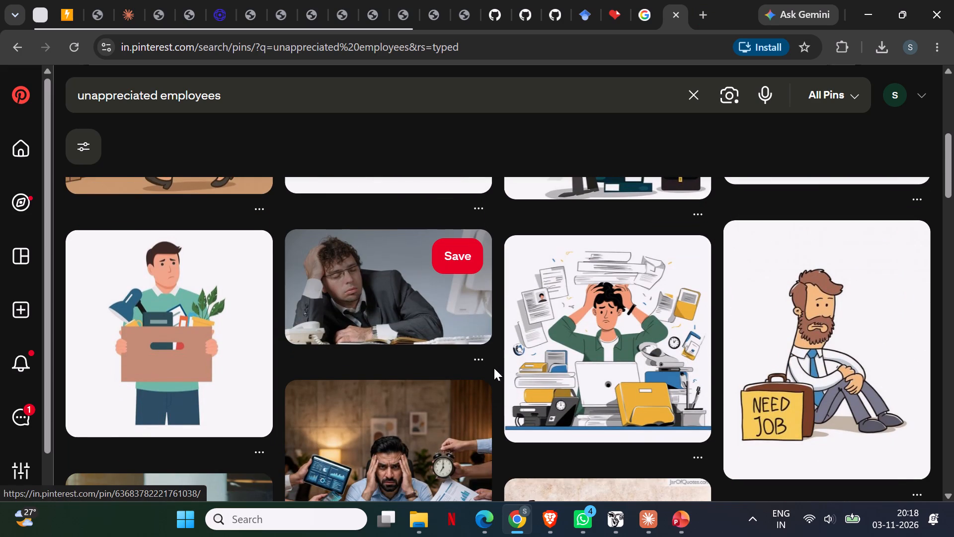
scroll(500, 368, "up", 4)
scroll(500, 368, "down", 4)
scroll(500, 368, "up", 2)
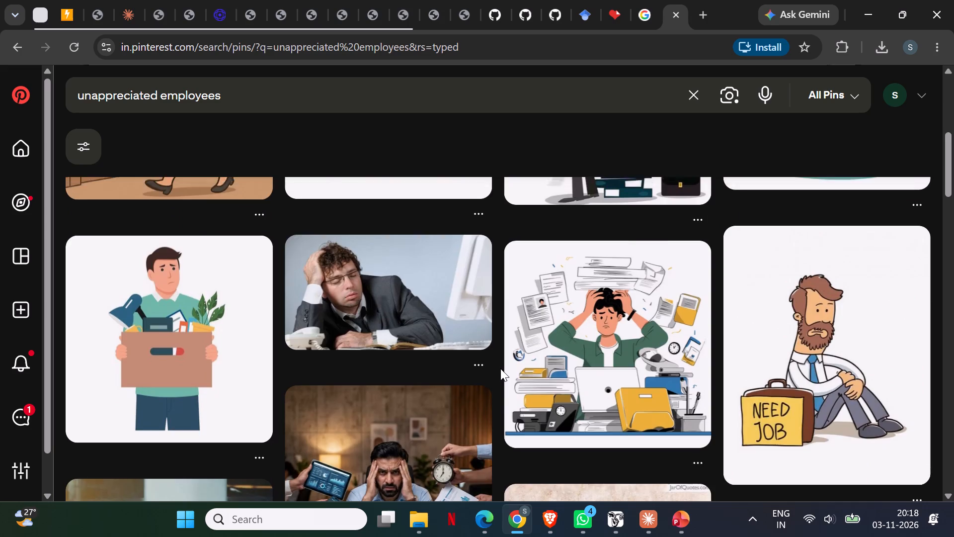
scroll(500, 368, "up", 6)
scroll(500, 368, "down", 9)
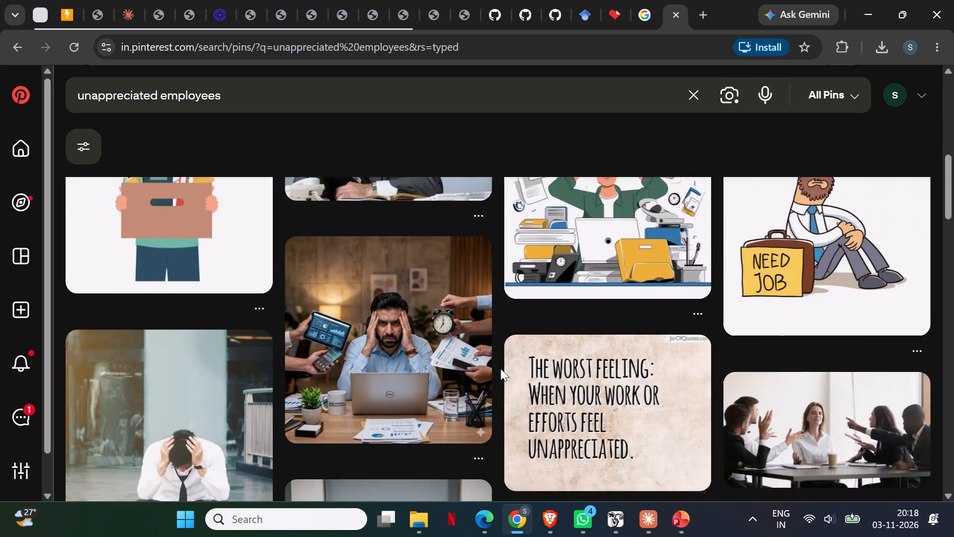
scroll(500, 368, "down", 4)
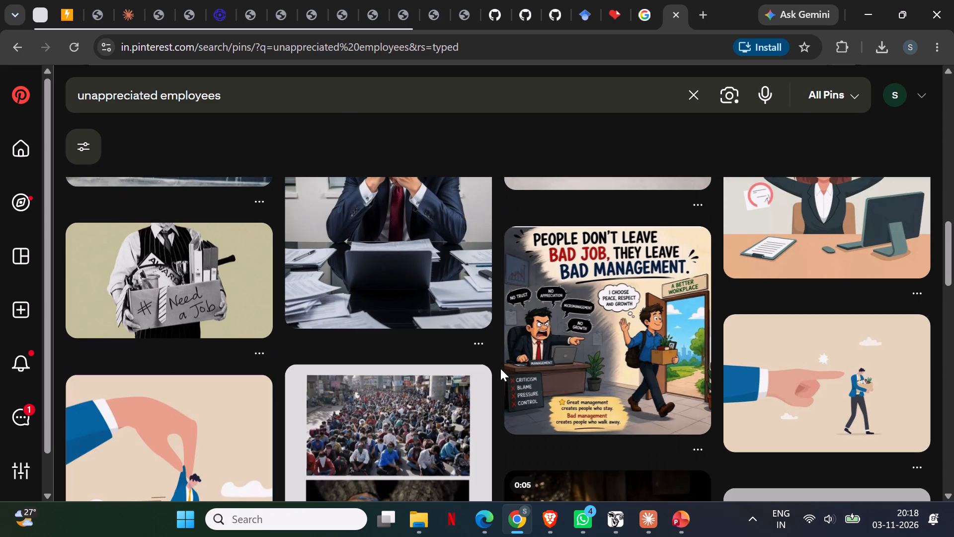
scroll(500, 368, "down", 4)
scroll(500, 368, "up", 1)
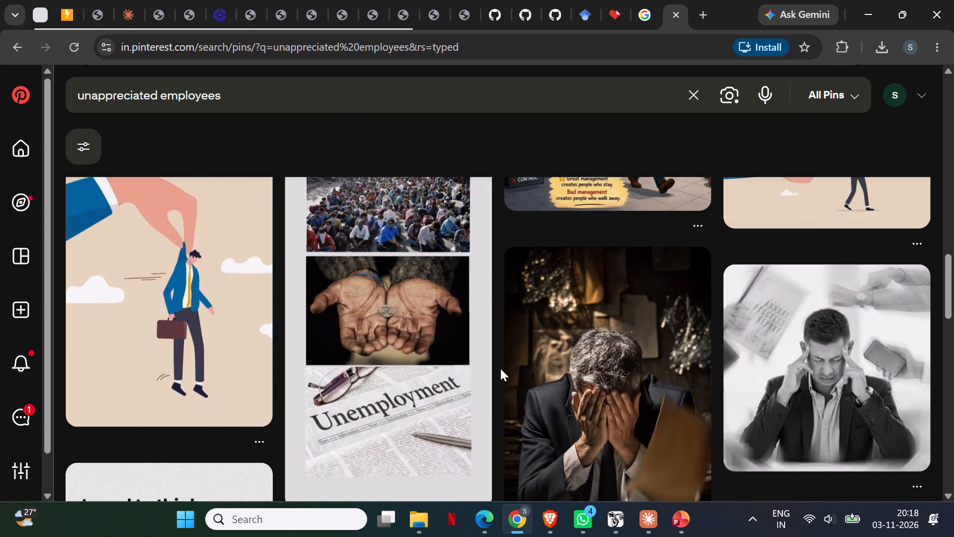
scroll(500, 368, "down", 9)
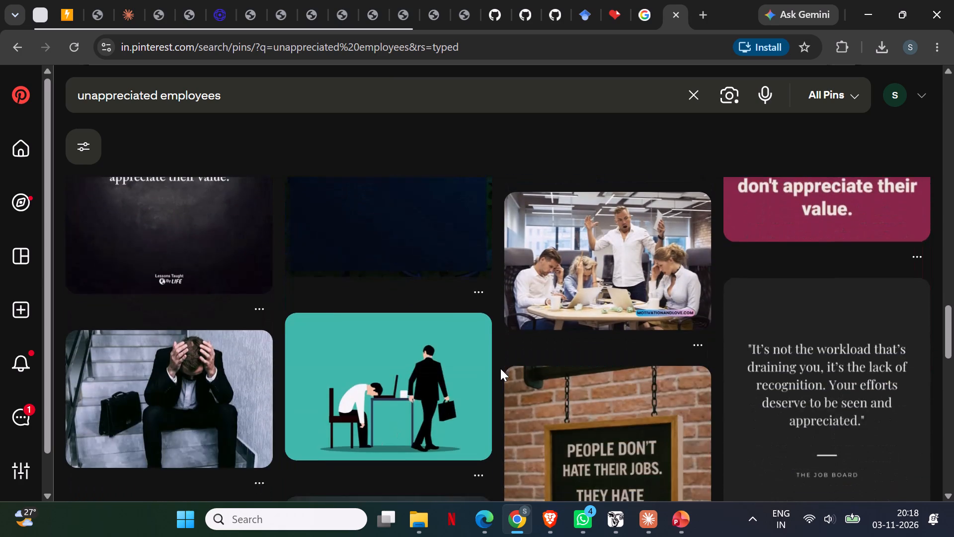
scroll(500, 368, "down", 3)
scroll(500, 368, "up", 2)
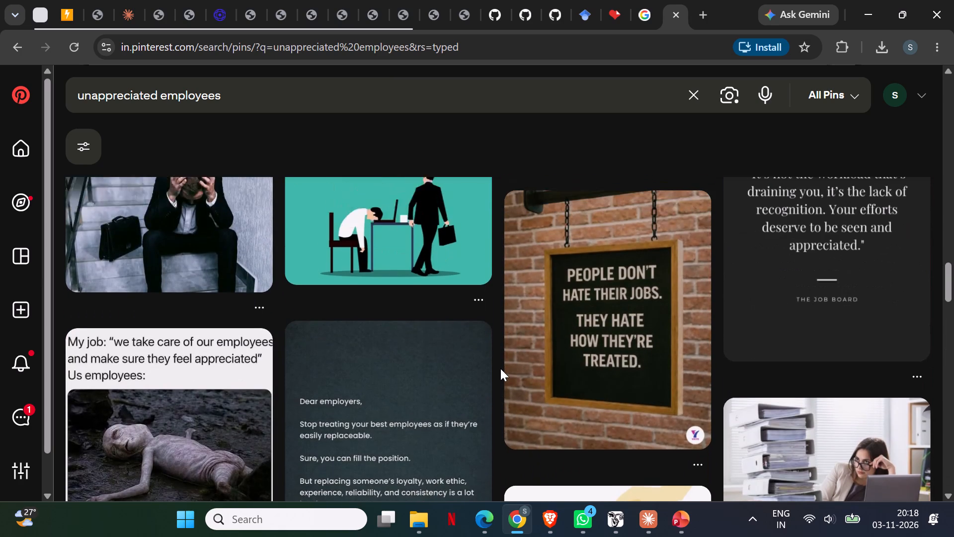
Open the teal pin of a worker slumped at a desk beside a man with a briefcase and examine its related pins.
right_click(402, 304)
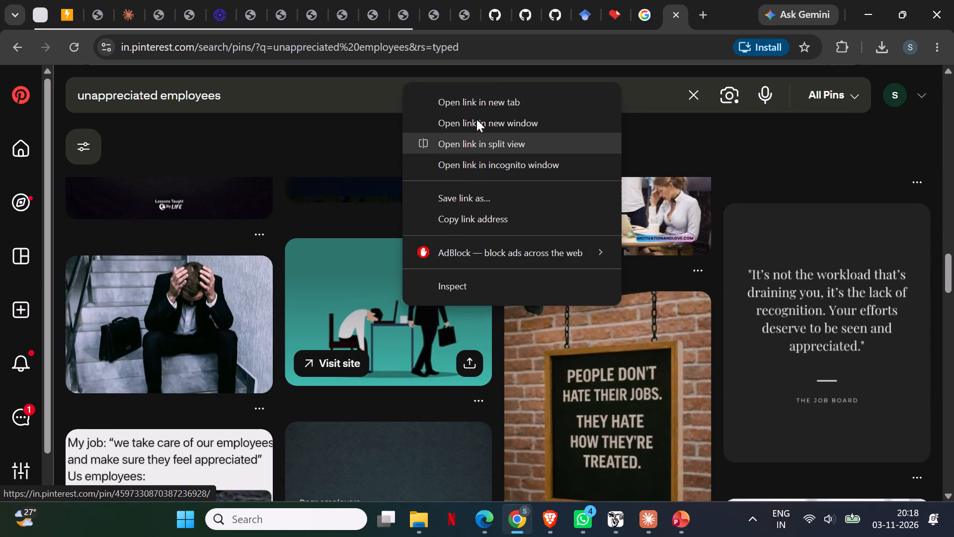
left_click(352, 302)
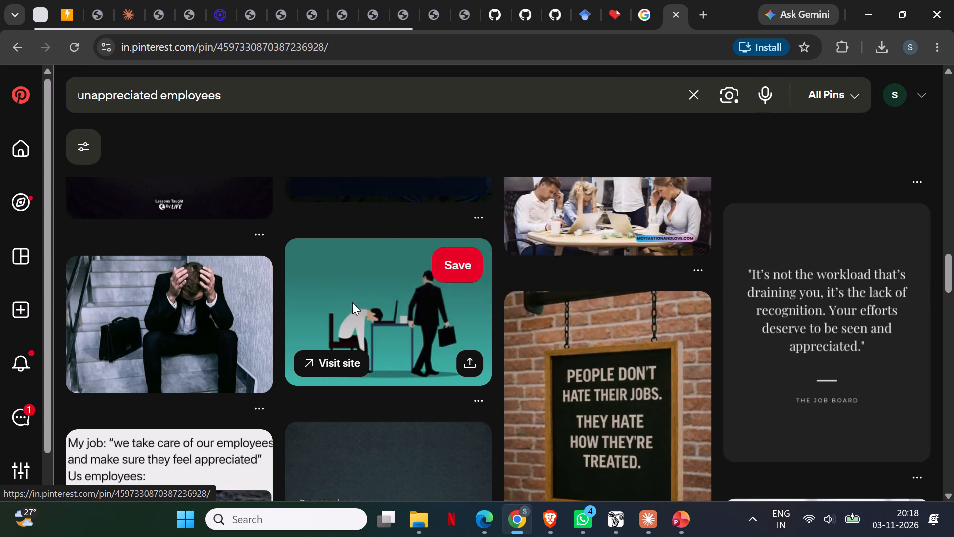
scroll(313, 263, "down", 1)
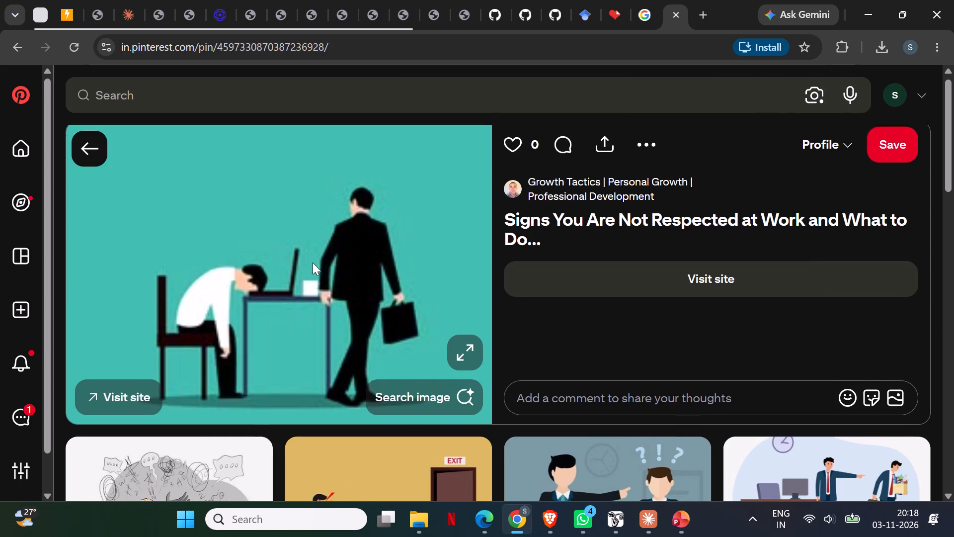
scroll(313, 263, "down", 2)
scroll(313, 263, "up", 4)
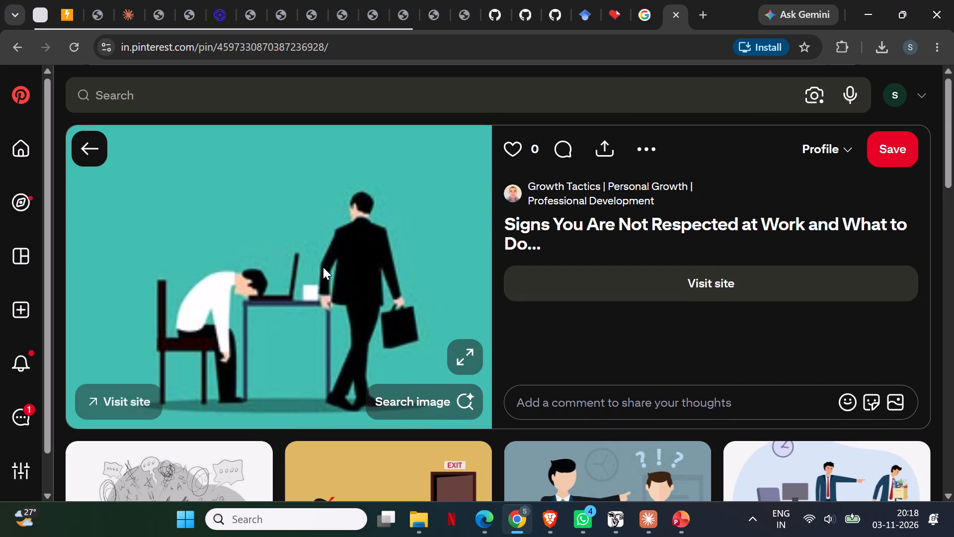
scroll(323, 267, "down", 10)
scroll(323, 267, "up", 4)
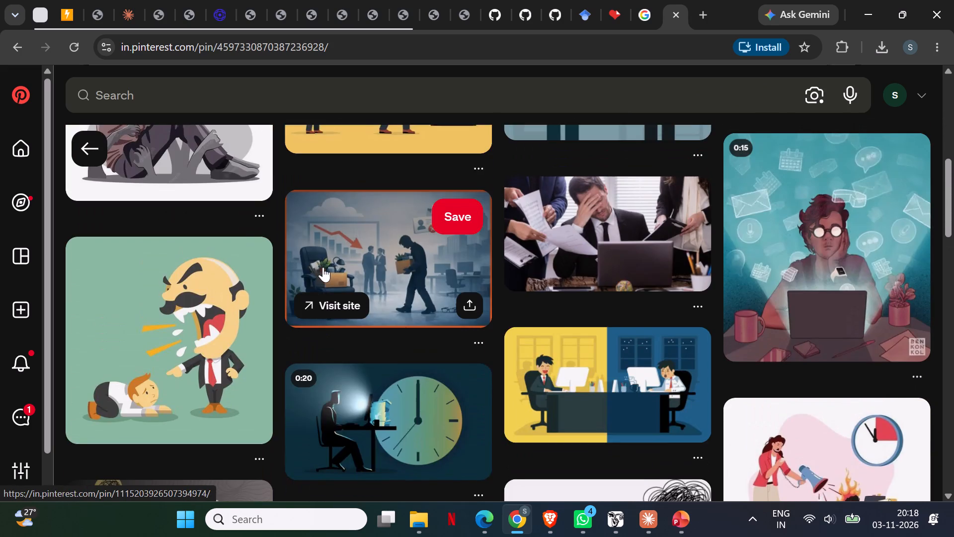
scroll(323, 267, "up", 4)
scroll(323, 267, "down", 3)
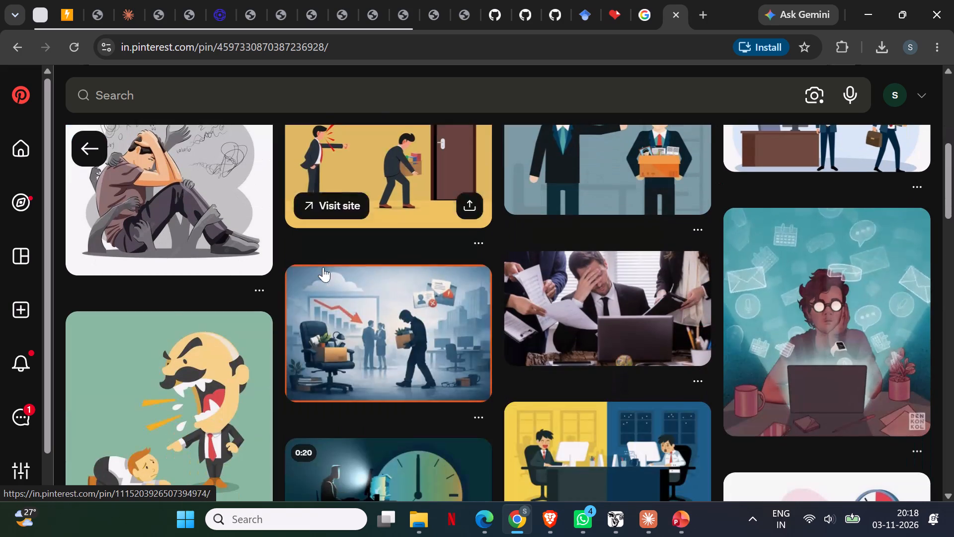
scroll(323, 267, "down", 10)
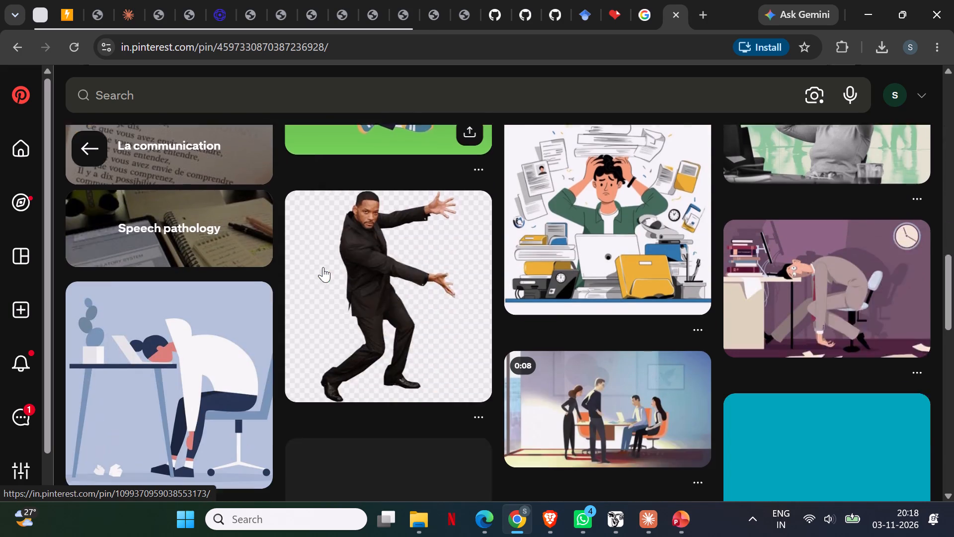
scroll(323, 267, "up", 18)
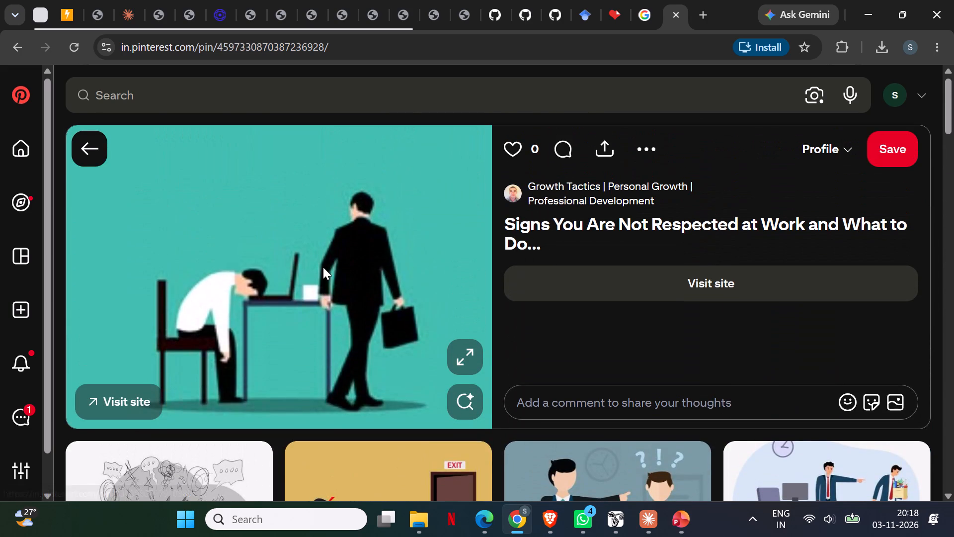
Save the teal slumped-worker illustration to the Downloads folder as a JPEG image.
right_click(308, 267)
left_click(353, 311)
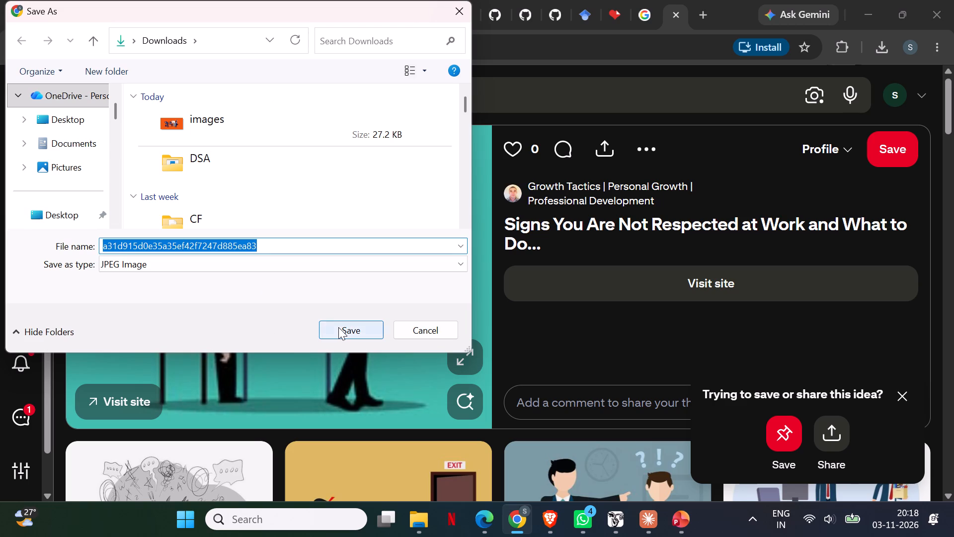
left_click(338, 327)
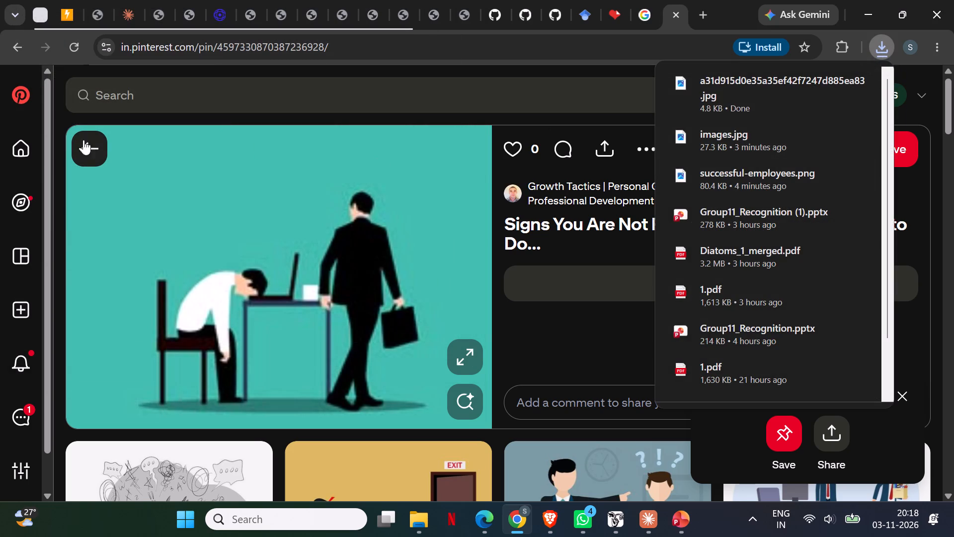
Return to the unappreciated employees results, open the "Nobody notices what I do until I don't do it" sign pin and save its image.
left_click(94, 144)
scroll(426, 353, "up", 6)
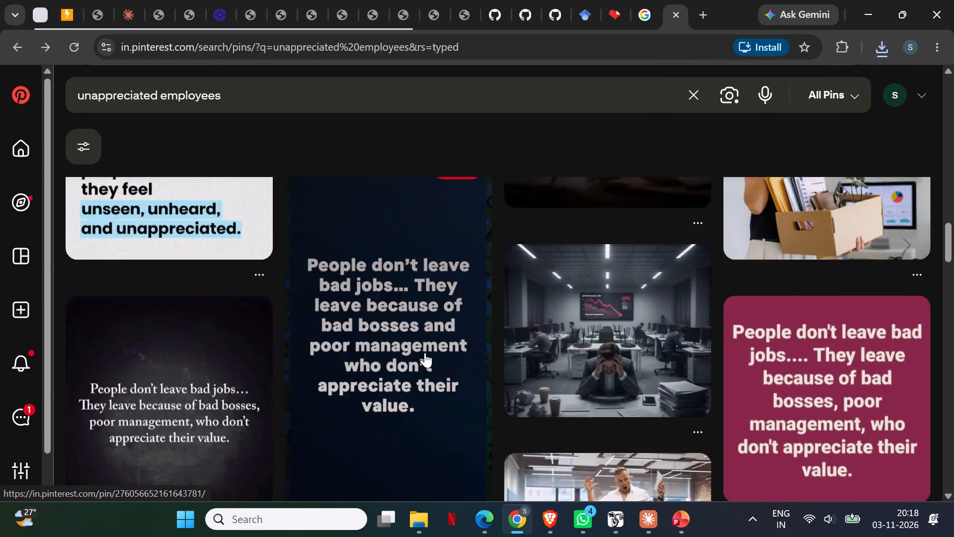
scroll(425, 353, "up", 20)
scroll(425, 353, "up", 8)
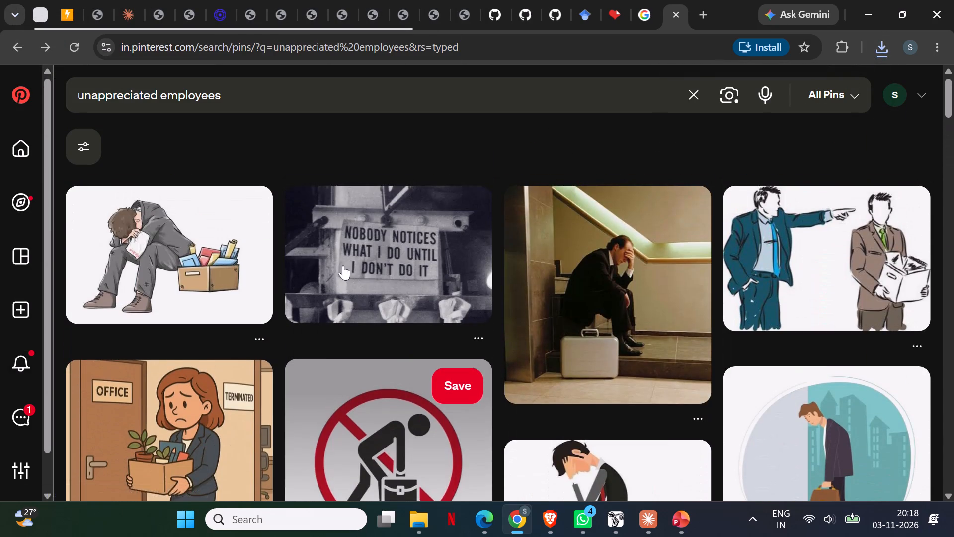
right_click(343, 265)
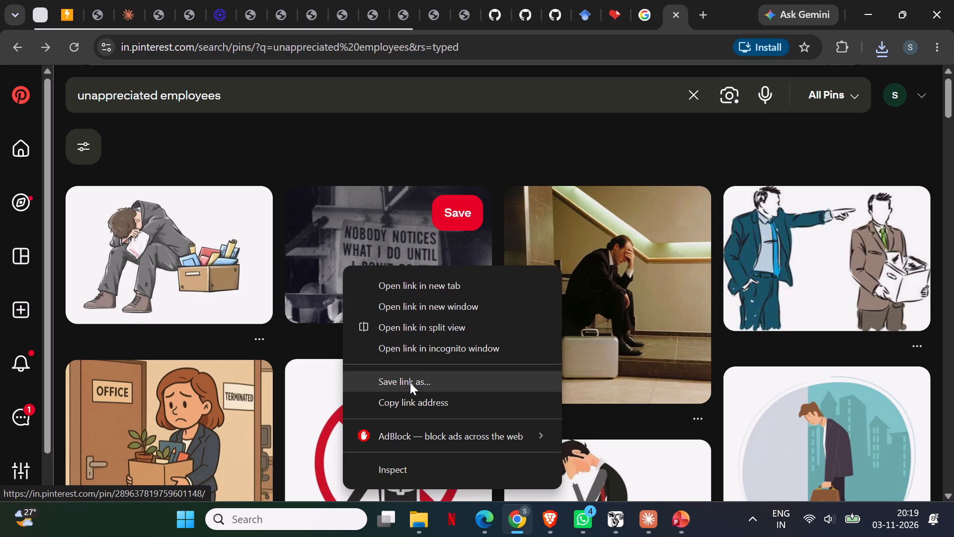
left_click(339, 231)
right_click(364, 250)
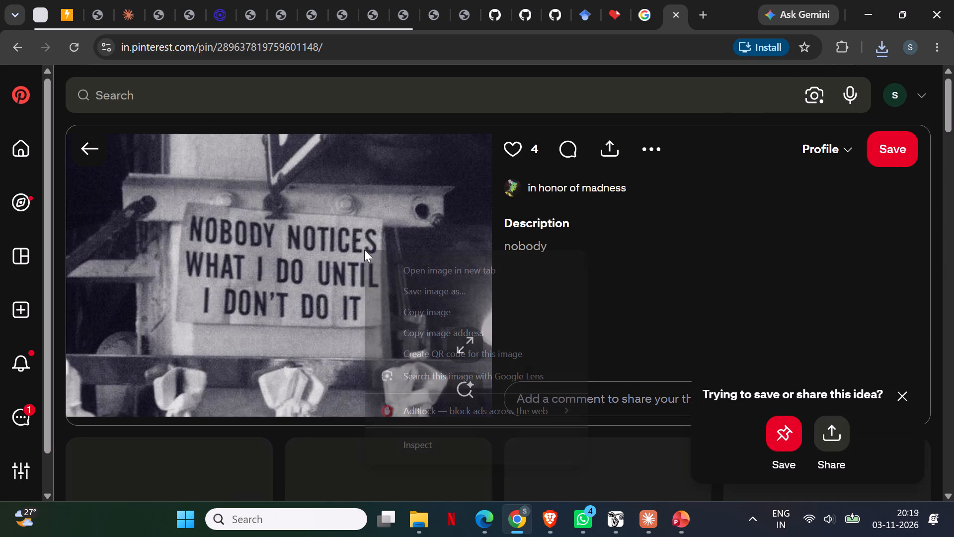
left_click(404, 293)
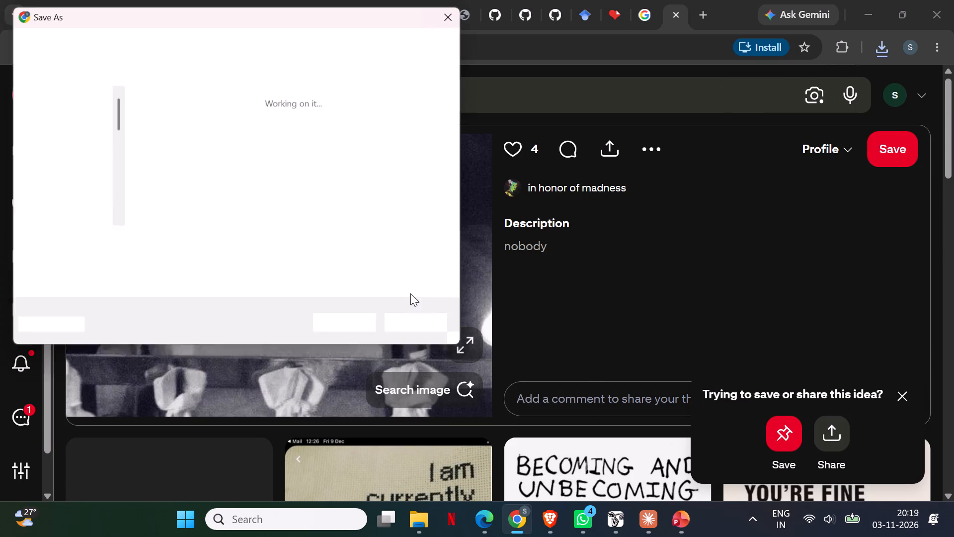
left_click(344, 334)
Go back to the unappreciated employees results and look through the pins for further suitable pictures.
scroll(345, 334, "down", 4)
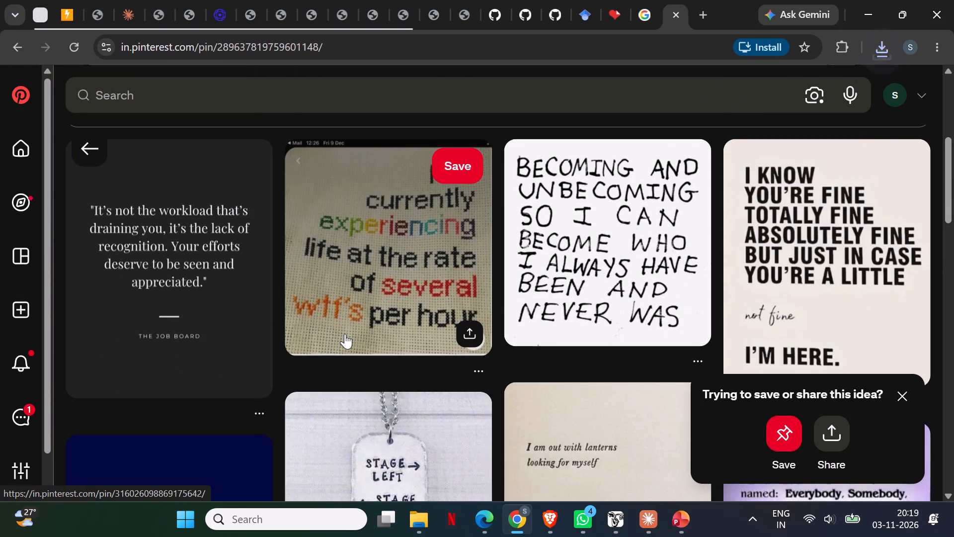
scroll(345, 334, "up", 4)
left_click(85, 147)
scroll(567, 302, "down", 1)
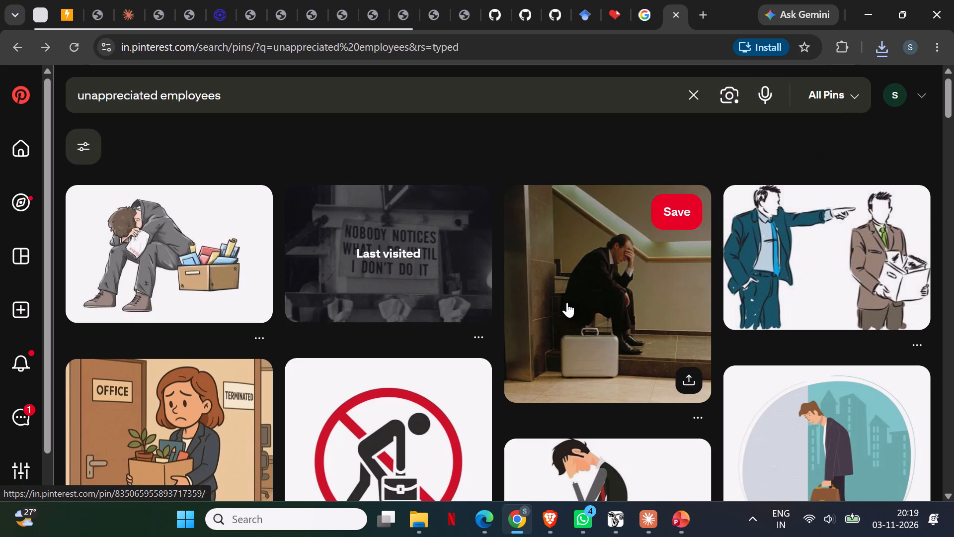
scroll(567, 302, "up", 4)
scroll(228, 290, "down", 6)
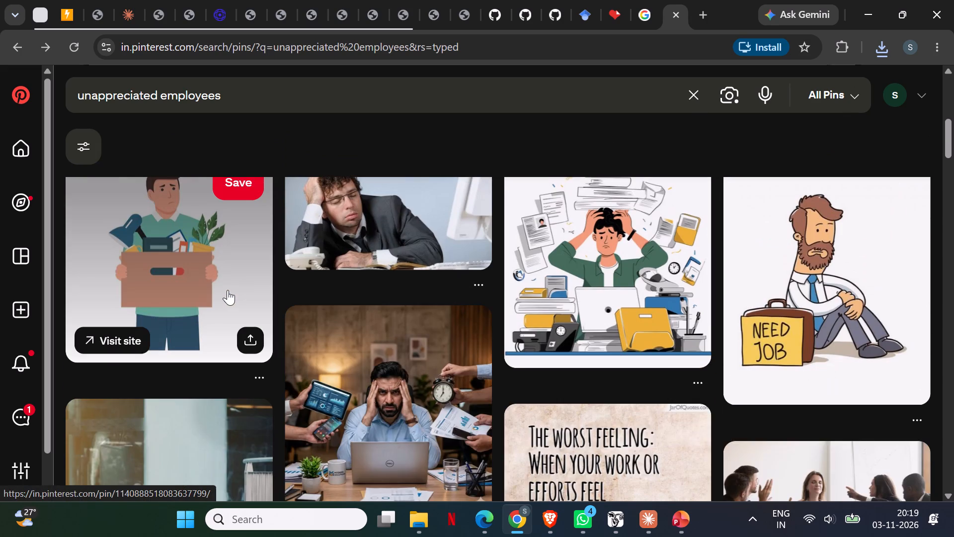
scroll(228, 290, "up", 10)
scroll(586, 279, "down", 10)
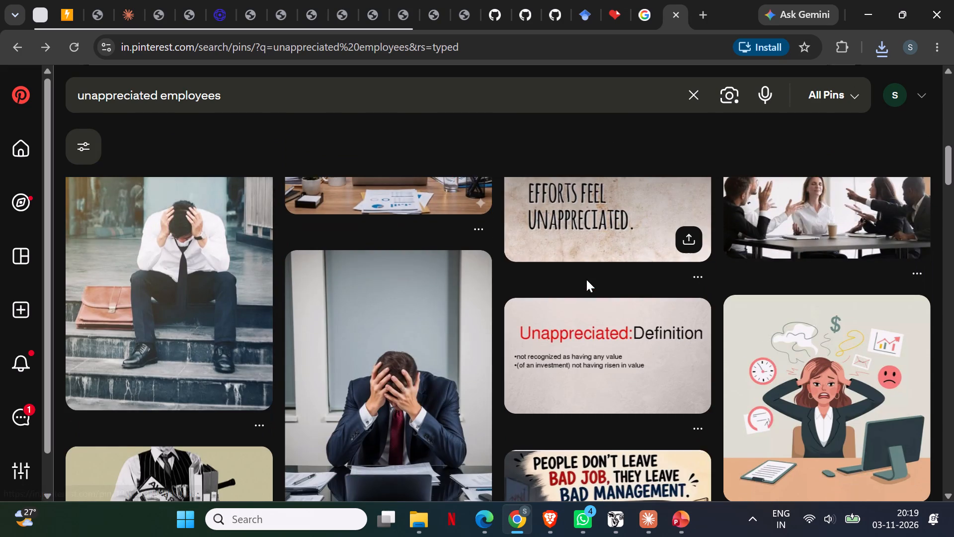
scroll(586, 279, "down", 11)
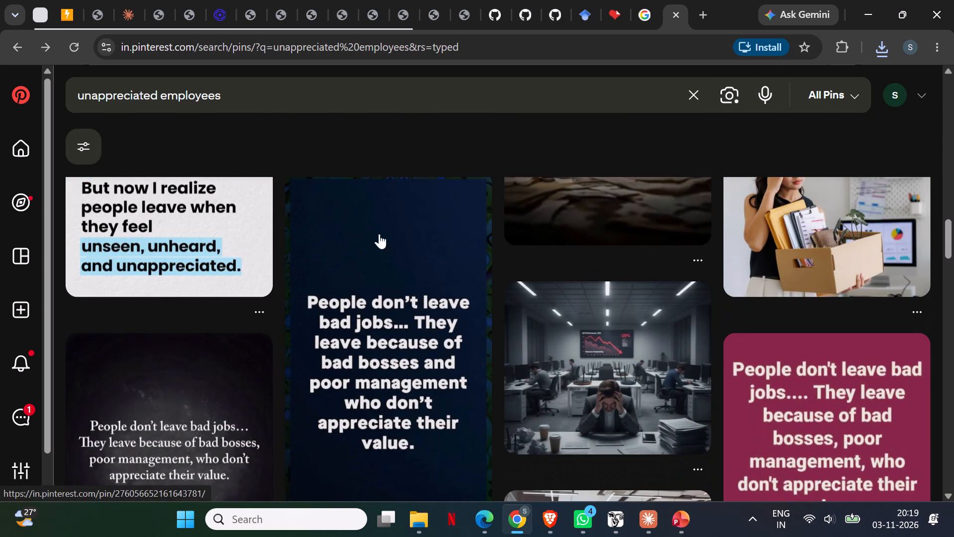
Change the Pinterest search to "appreciated employees".
left_click(94, 97)
key("BackSpace")
key("BackSpace")
key("BackSpace")
key("BackSpace")
key("Return")
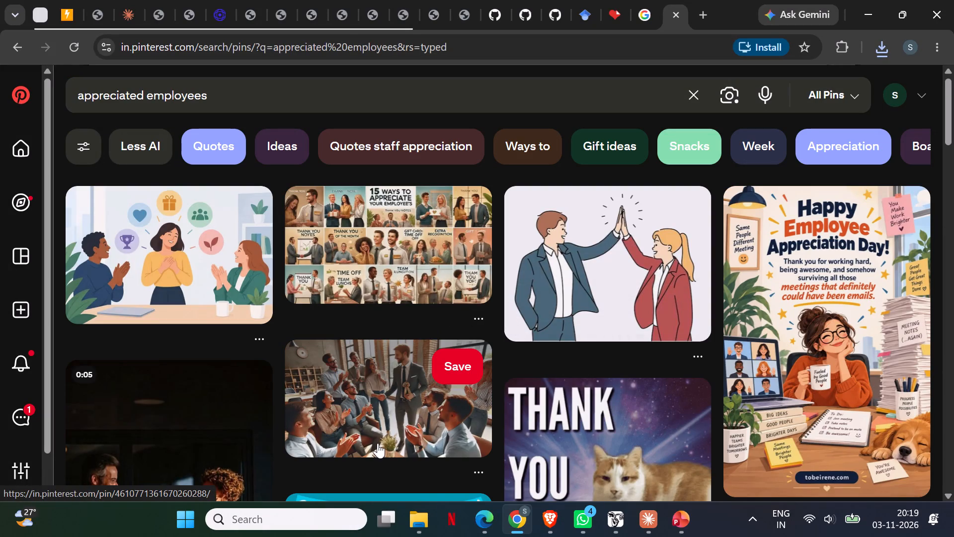
Look through the Pinterest pins on appreciated employees for an illustration that suits the Recognised caption.
scroll(364, 423, "down", 4)
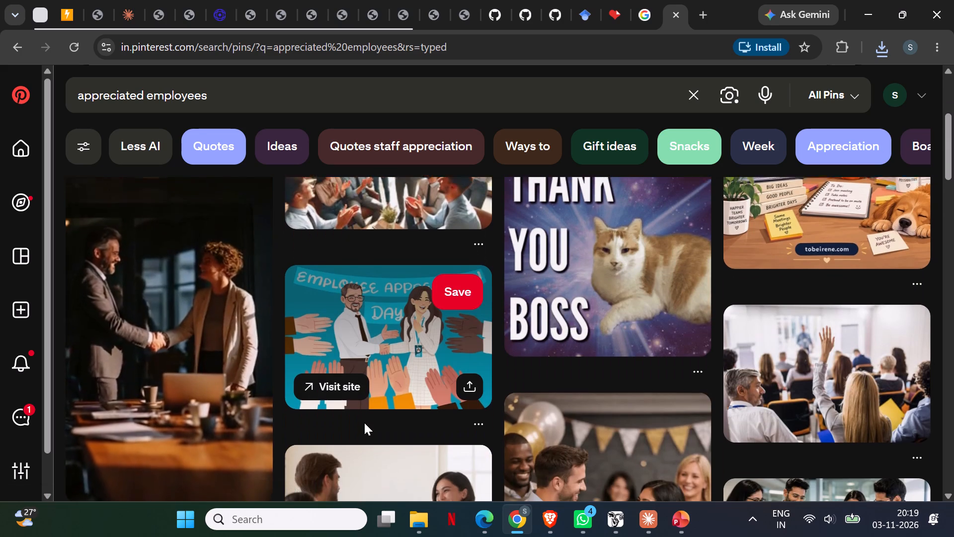
scroll(364, 423, "down", 1)
scroll(319, 331, "up", 2)
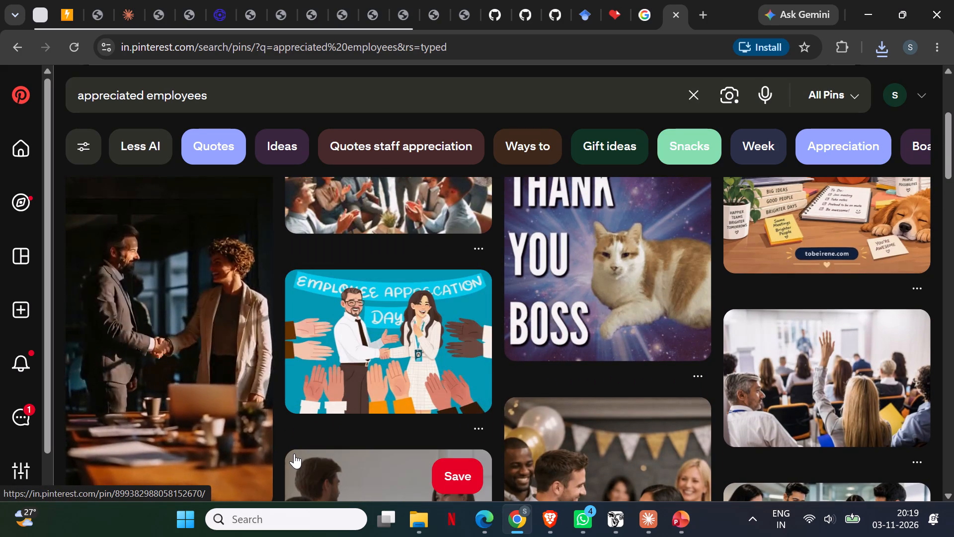
scroll(294, 453, "down", 4)
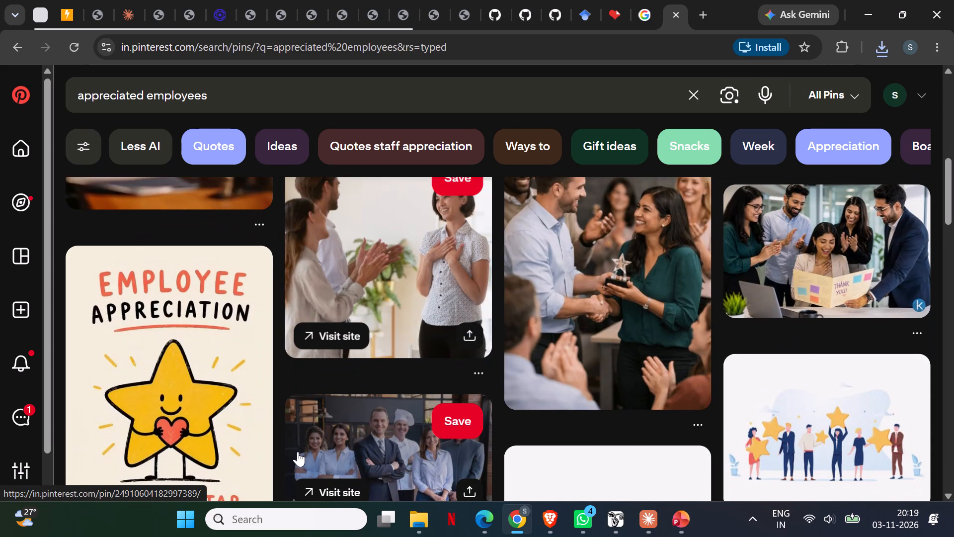
scroll(298, 451, "down", 5)
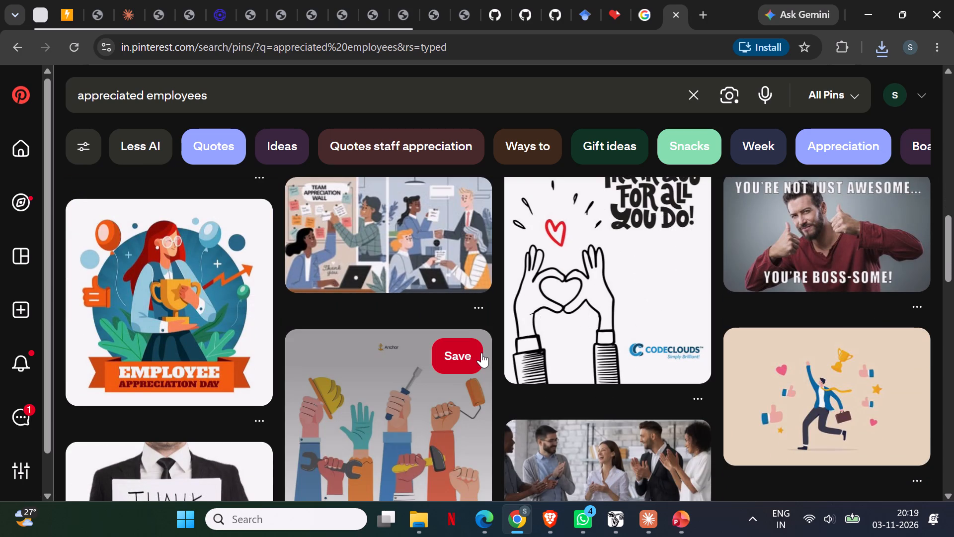
scroll(467, 329, "down", 2)
scroll(467, 329, "up", 2)
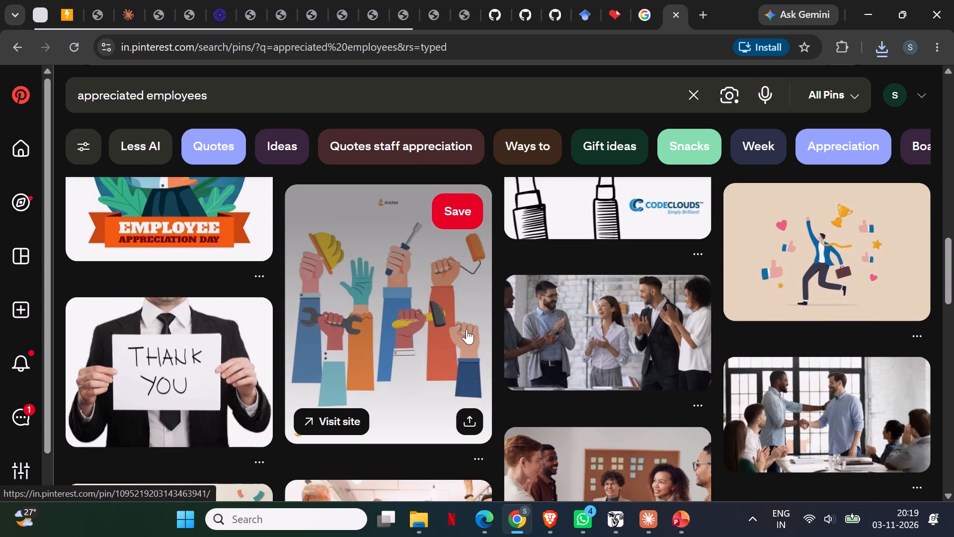
scroll(467, 329, "down", 3)
scroll(467, 329, "up", 3)
scroll(372, 323, "up", 3)
Open the Team Appreciation Wall pin and look through its related pins for a suitable appreciated-employee illustration.
left_click(389, 450)
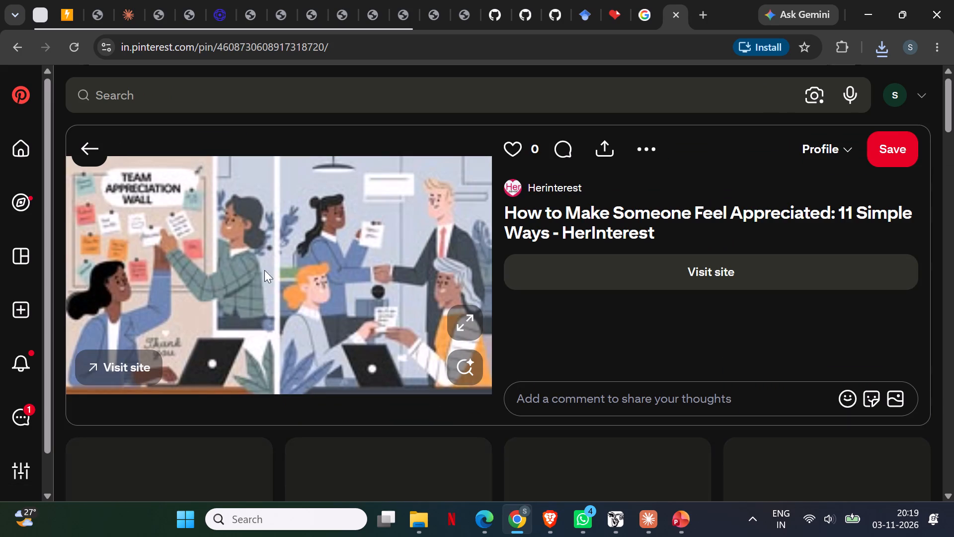
scroll(278, 273, "down", 7)
scroll(278, 273, "up", 2)
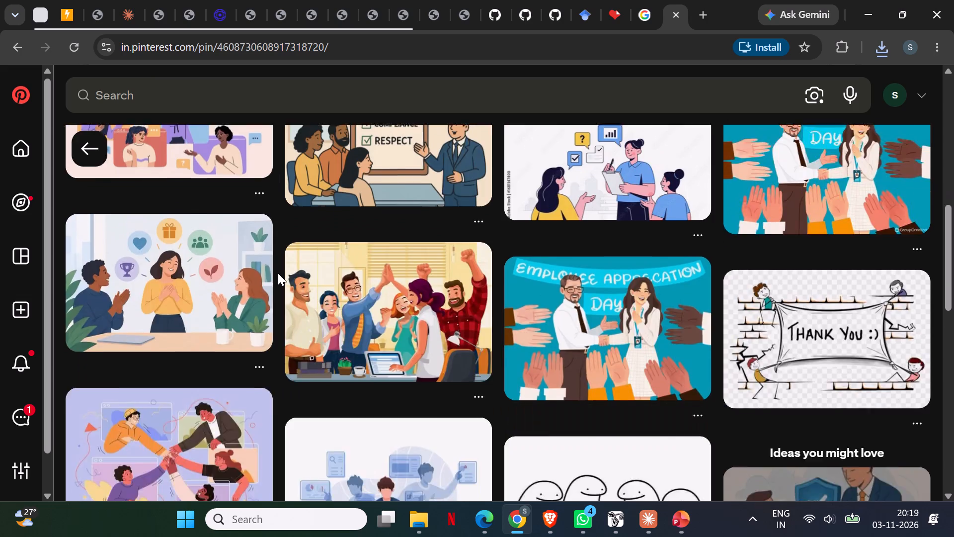
scroll(278, 273, "up", 7)
scroll(278, 273, "down", 9)
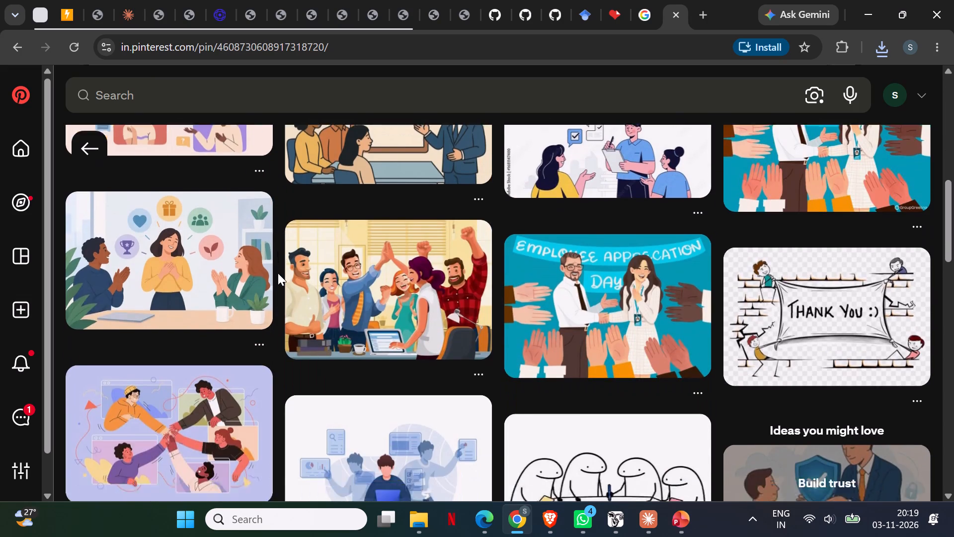
scroll(278, 273, "down", 4)
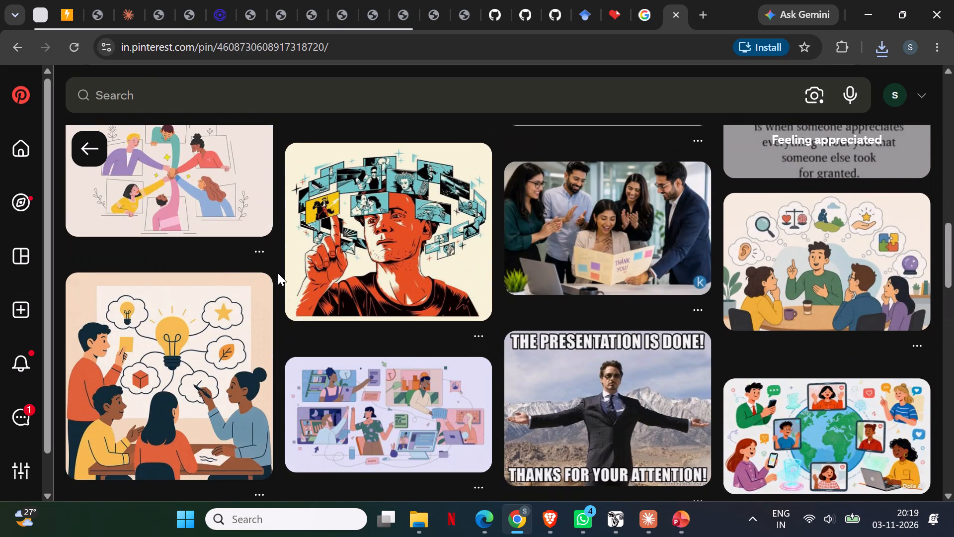
scroll(278, 273, "down", 11)
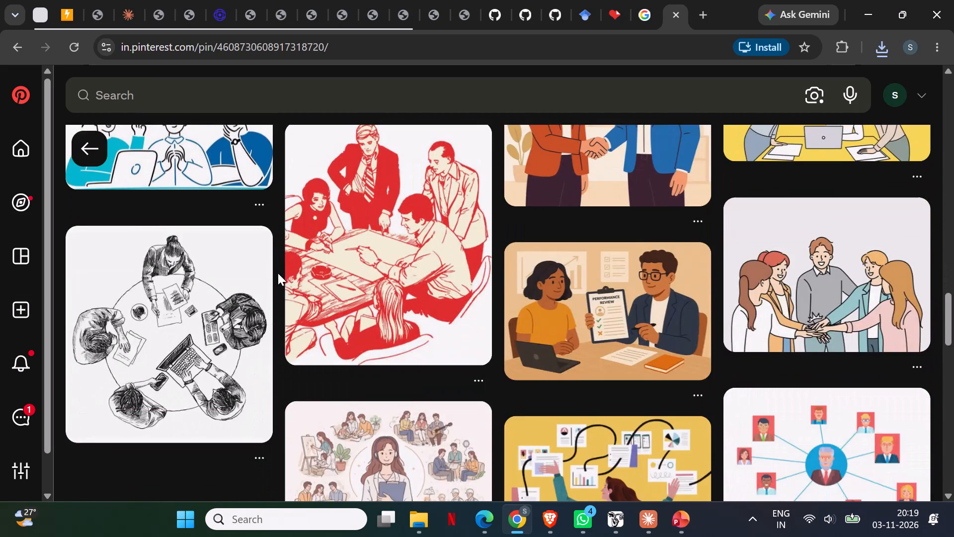
scroll(278, 273, "down", 4)
scroll(278, 273, "up", 1)
Go back to the appreciated employees results and look further through the pins for a suitable illustration.
left_click(100, 152)
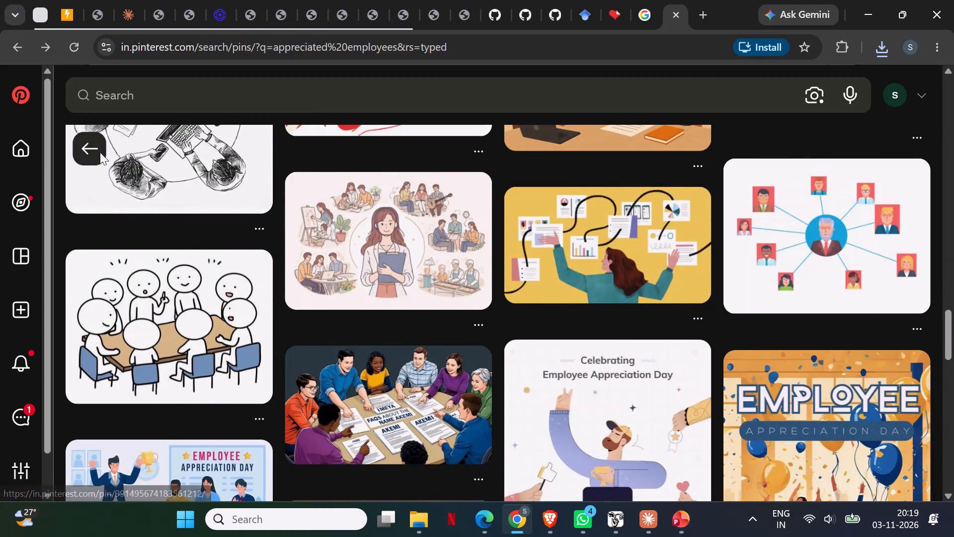
scroll(338, 293, "down", 8)
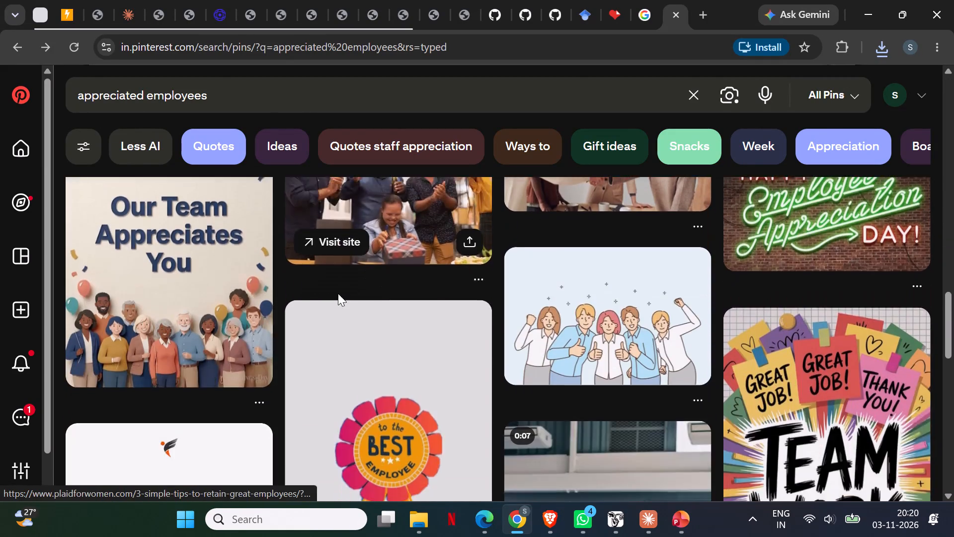
scroll(338, 293, "down", 2)
scroll(338, 293, "up", 2)
scroll(338, 293, "down", 3)
scroll(338, 293, "up", 4)
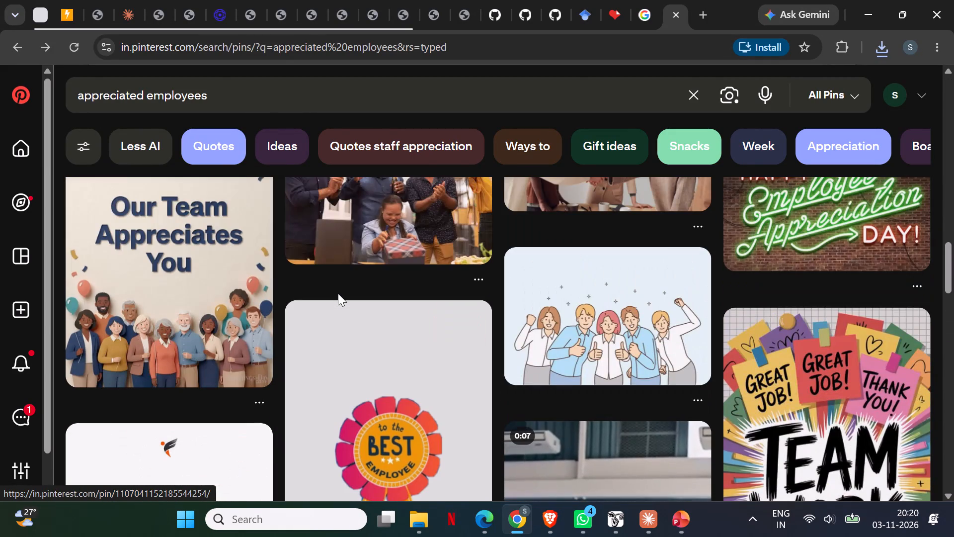
scroll(338, 293, "down", 10)
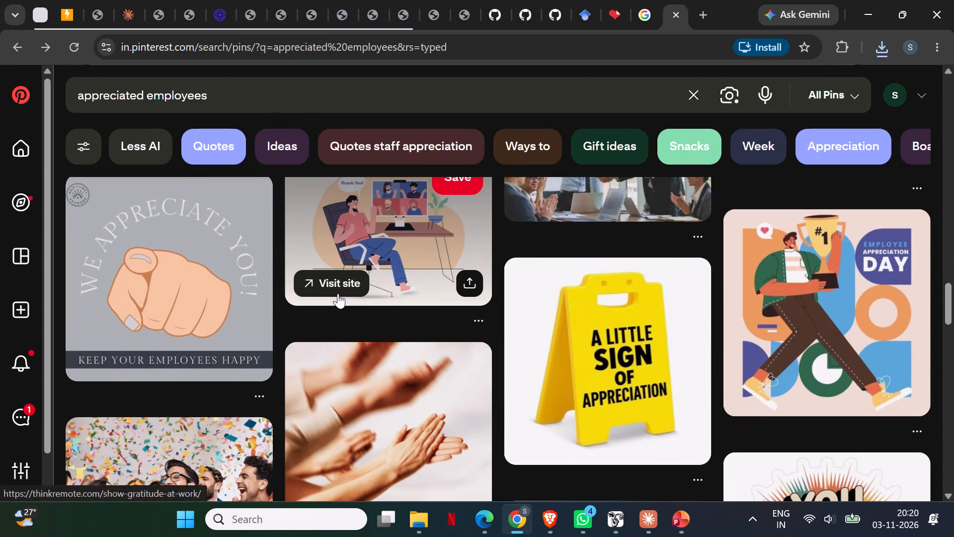
scroll(338, 293, "down", 3)
scroll(338, 293, "up", 4)
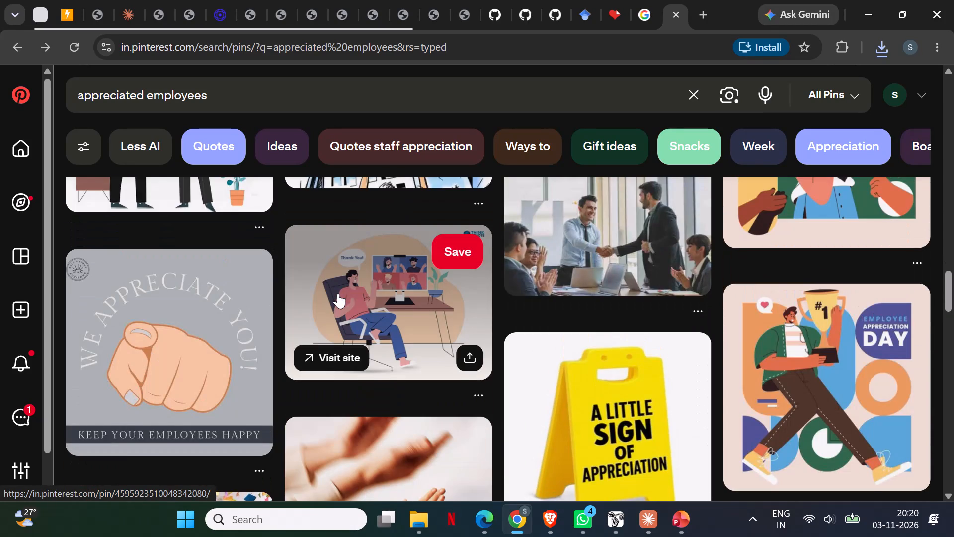
scroll(338, 293, "down", 3)
Open the "25 Employee Recognition Examples That Feel Personal" pin and save its image as a JPEG in Downloads.
scroll(338, 293, "up", 20)
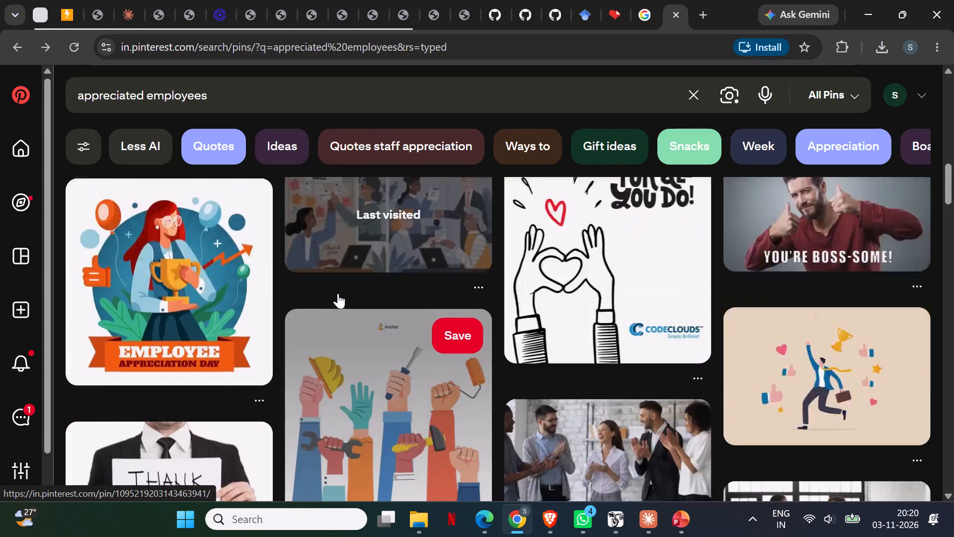
scroll(338, 293, "up", 20)
scroll(338, 293, "up", 2)
left_click(175, 257)
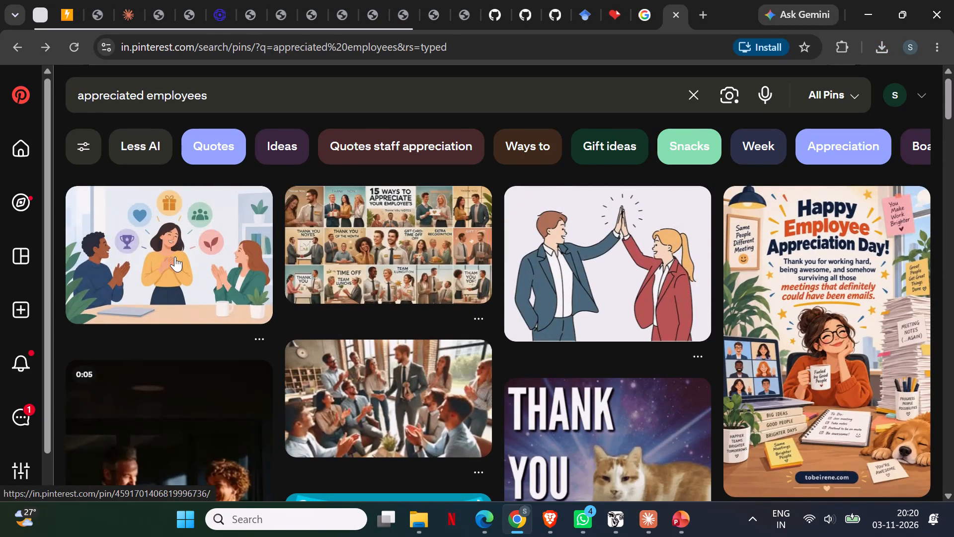
right_click(242, 245)
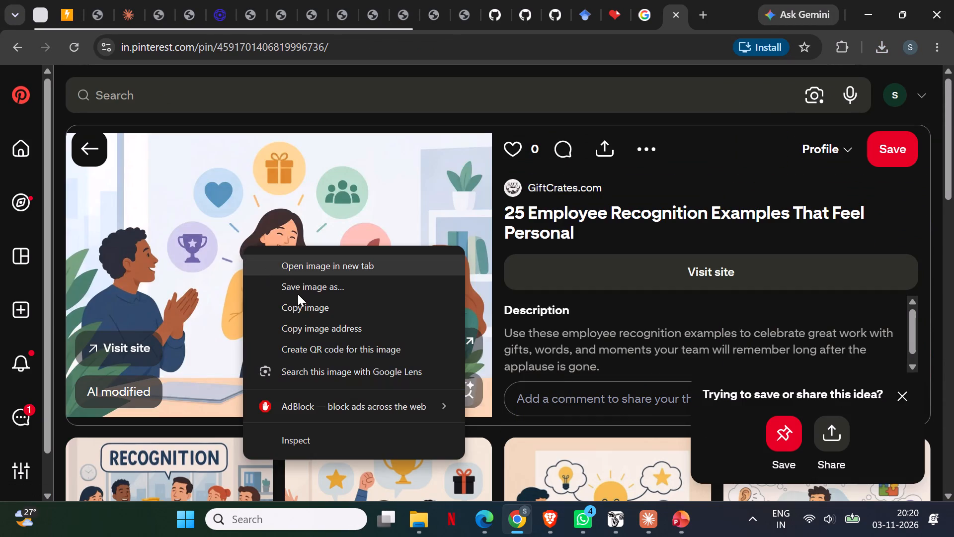
left_click(293, 292)
scroll(293, 292, "down", 2)
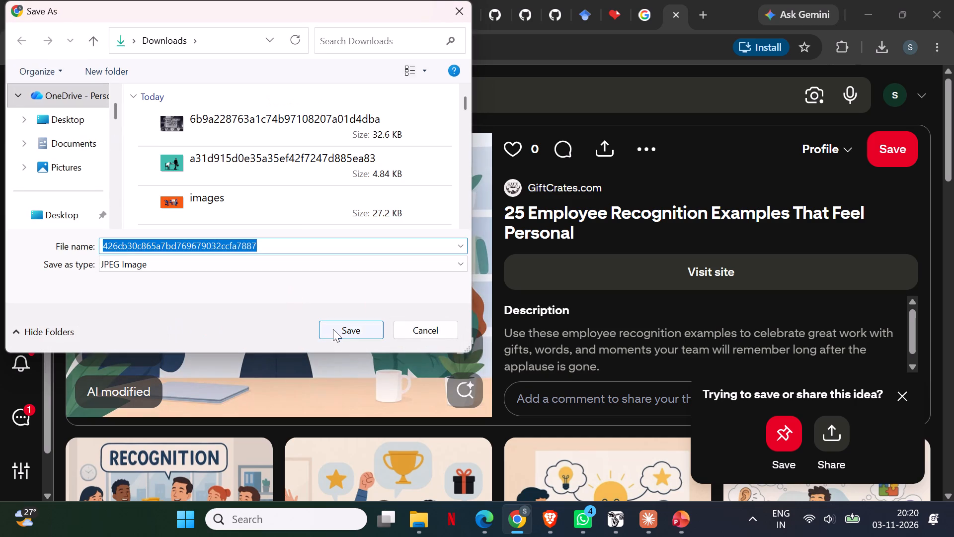
left_click(333, 329)
scroll(324, 313, "down", 3)
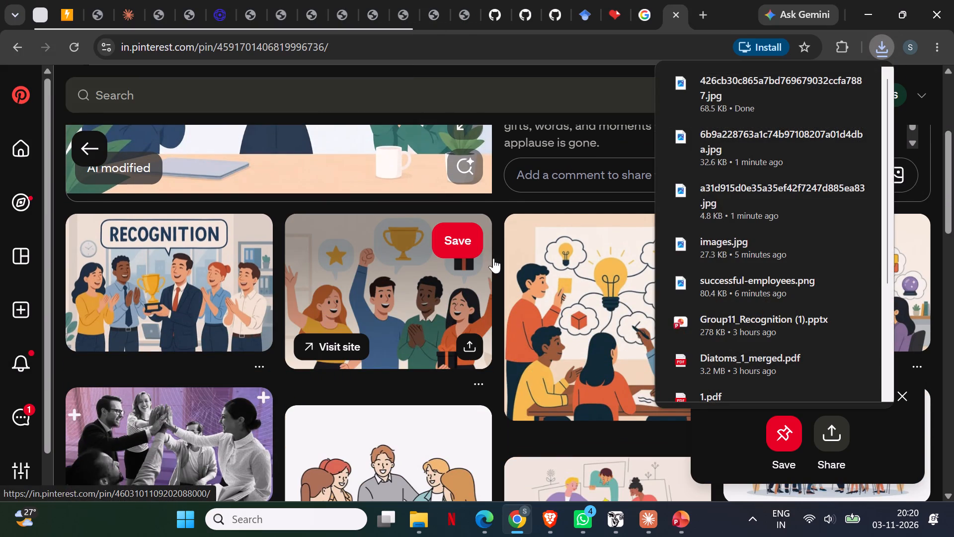
left_click(496, 220)
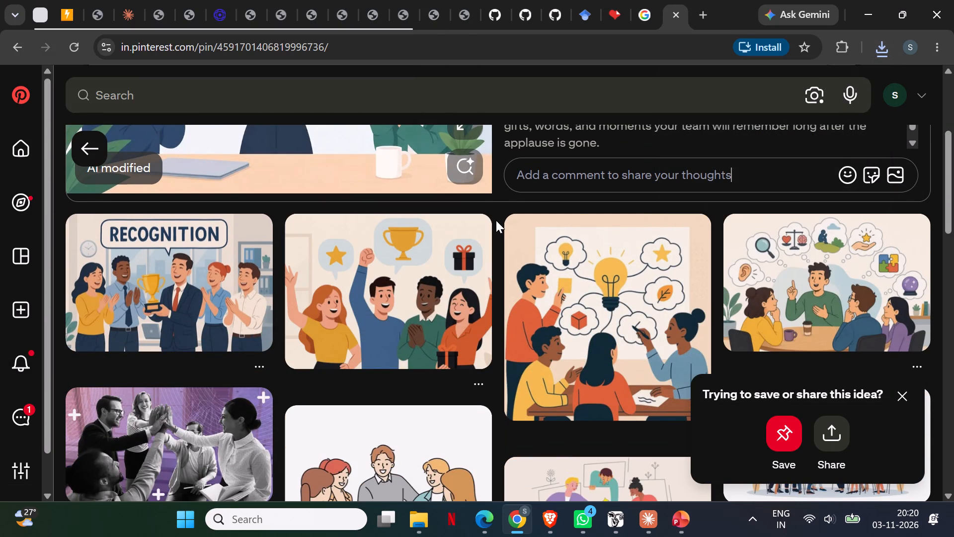
Look through the pins related to the saved employee recognition picture for further suitable illustrations.
scroll(496, 220, "down", 6)
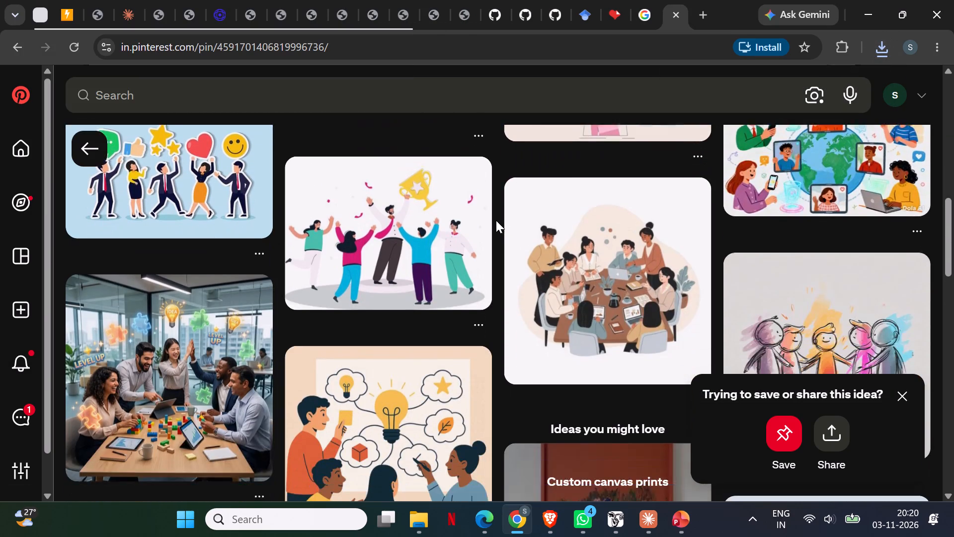
scroll(496, 220, "down", 5)
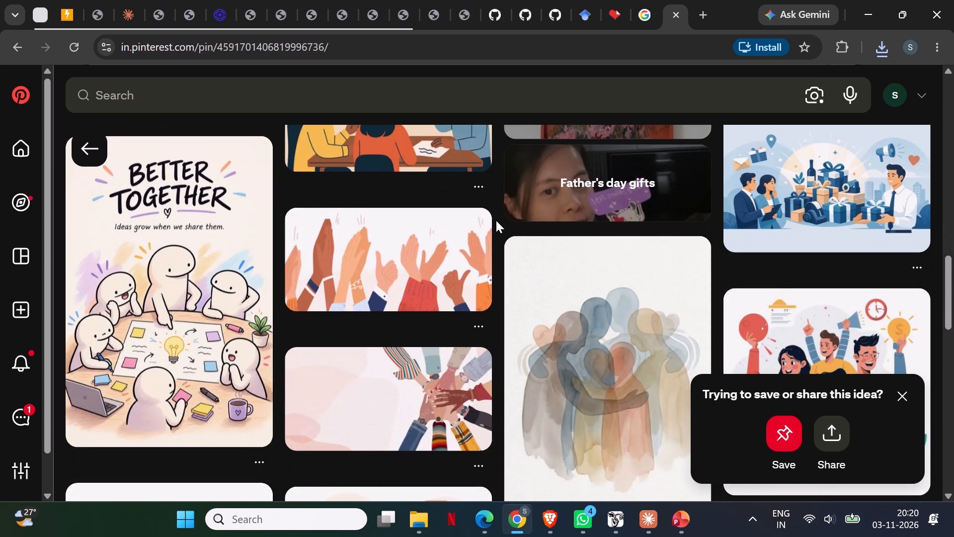
scroll(496, 220, "down", 1)
left_click(899, 391)
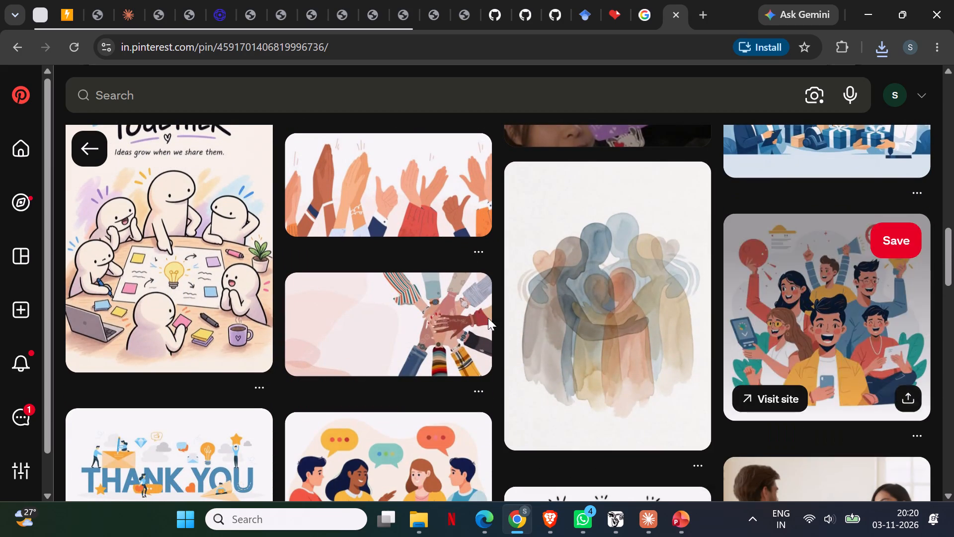
scroll(481, 315, "down", 6)
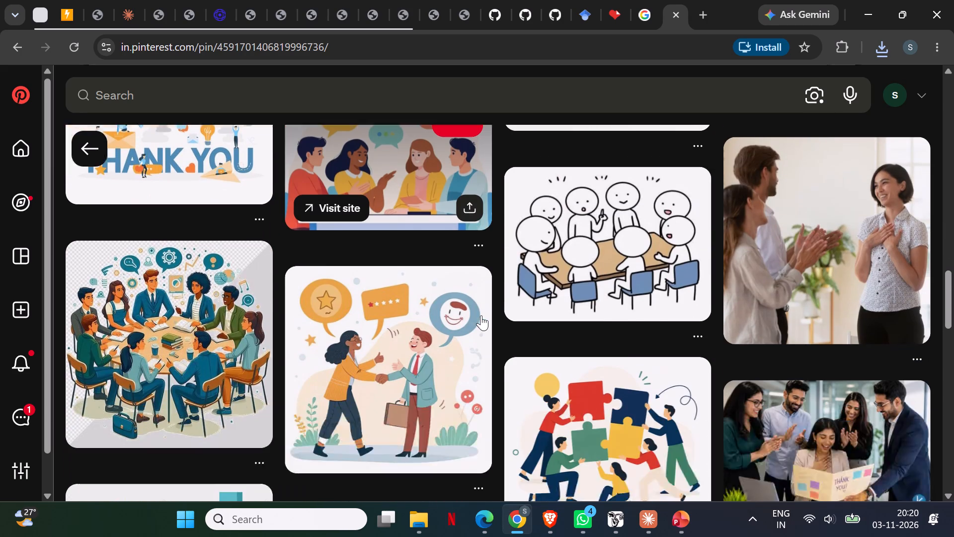
scroll(481, 315, "down", 6)
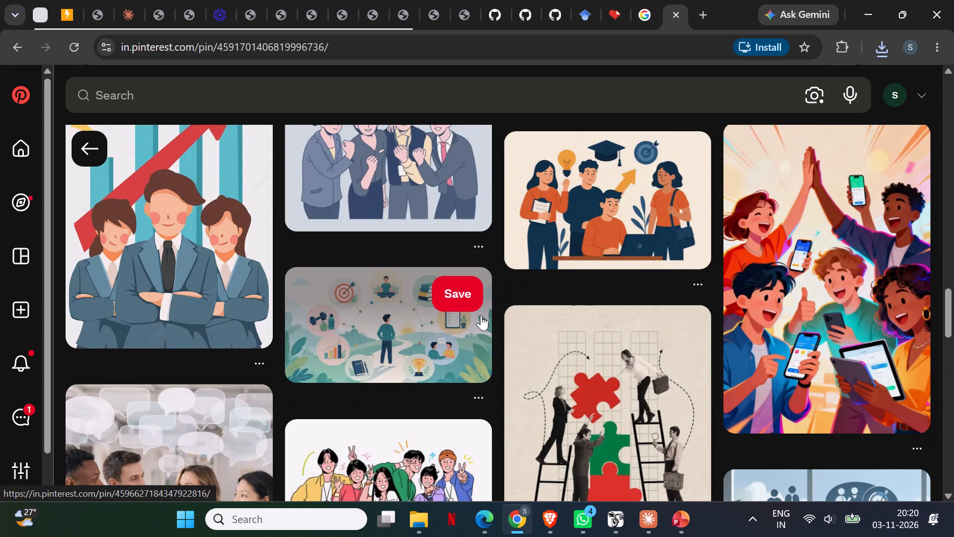
scroll(481, 315, "down", 9)
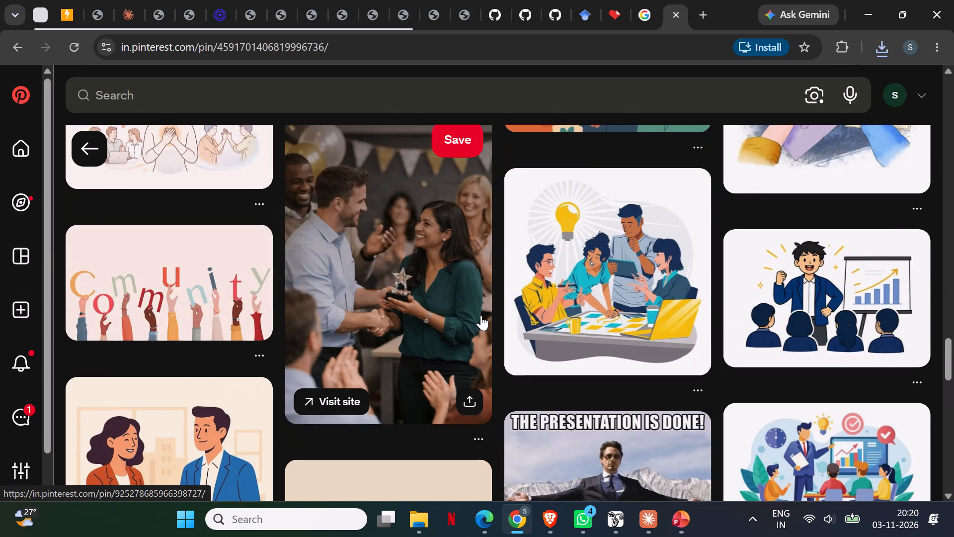
scroll(481, 315, "down", 9)
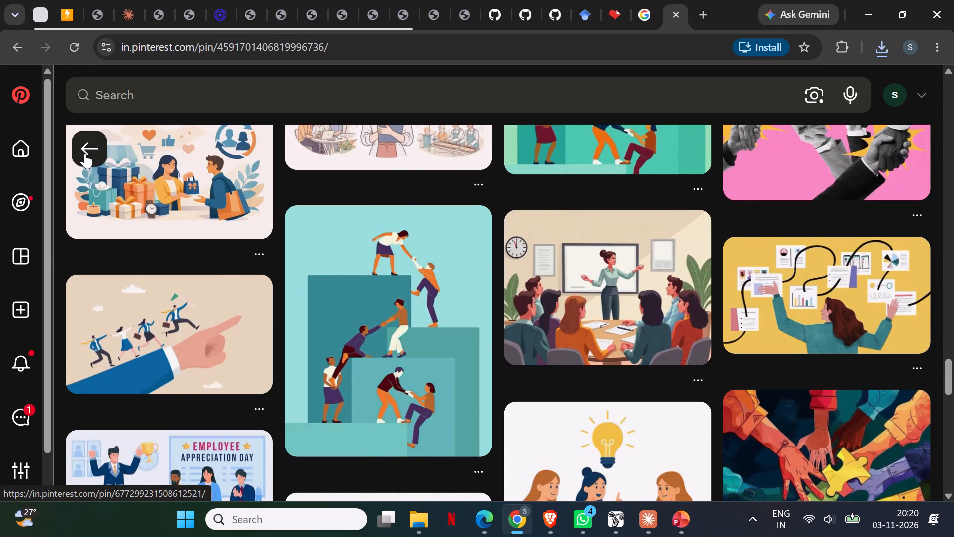
Return to the search results and change the Pinterest search to "happy employees".
left_click(84, 152)
double_click(130, 98)
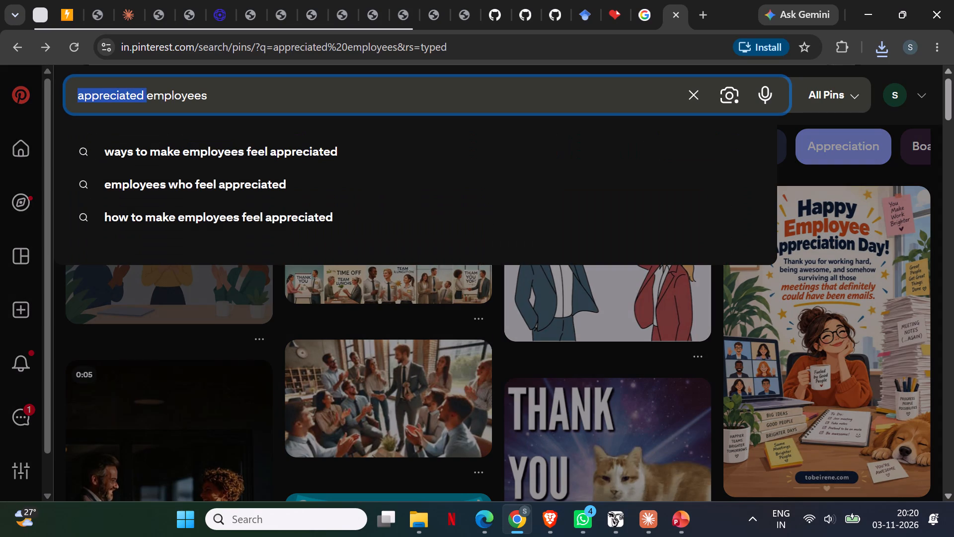
type("happy")
key("space")
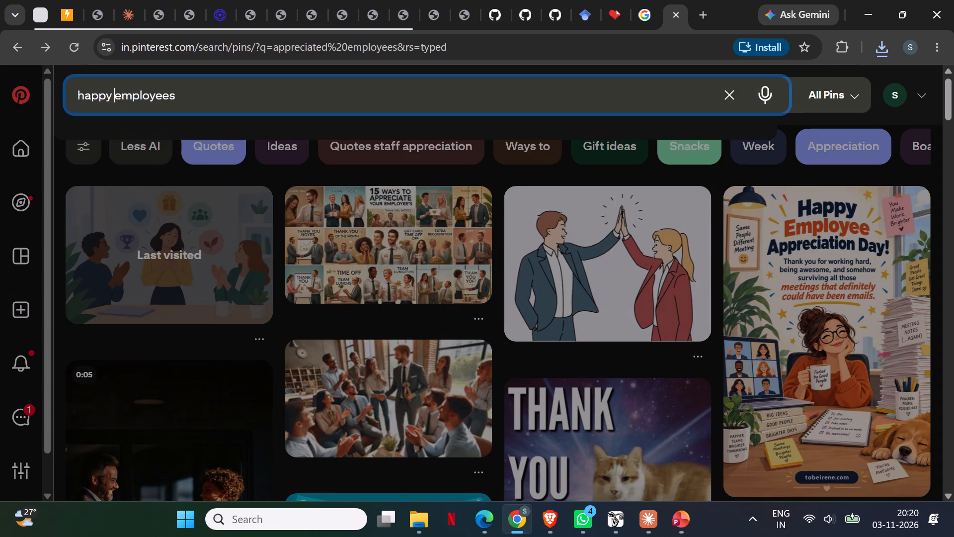
key("Return")
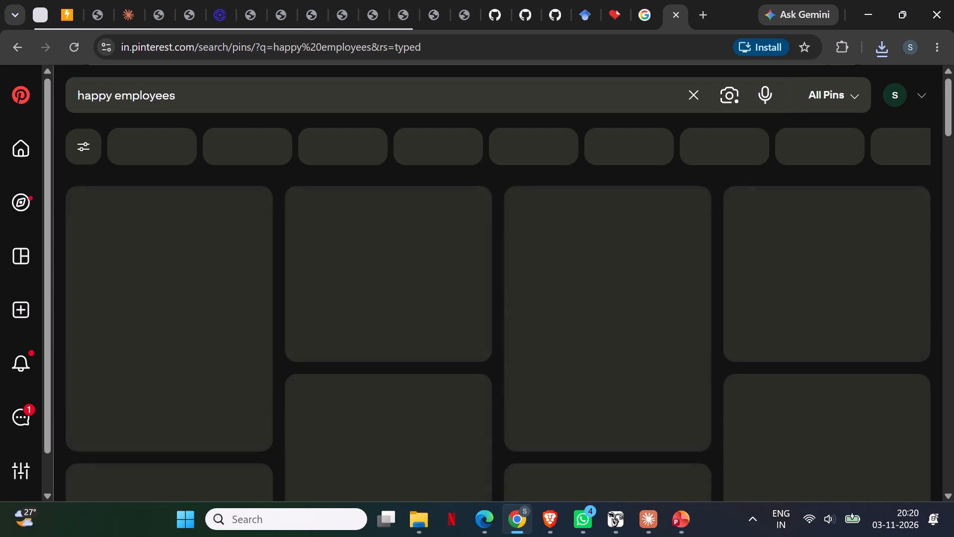
Look through the "happy employees" pins for a suitable illustration of appreciated employees.
scroll(305, 293, "down", 2)
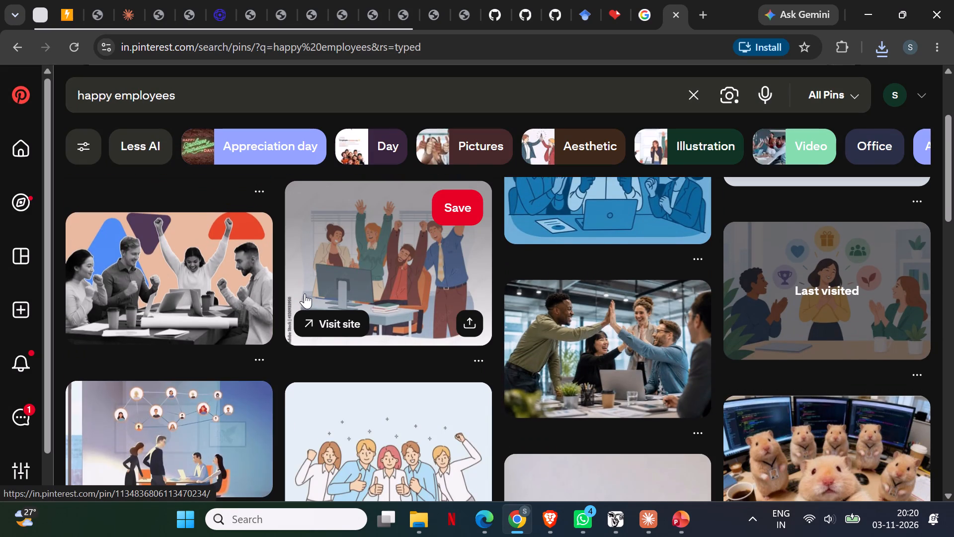
scroll(305, 293, "down", 2)
scroll(305, 293, "up", 3)
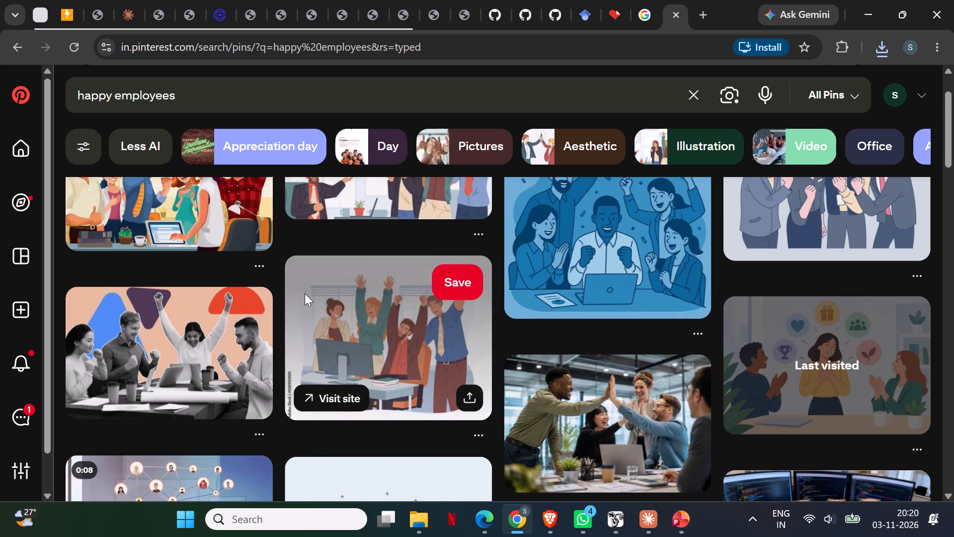
scroll(305, 293, "up", 3)
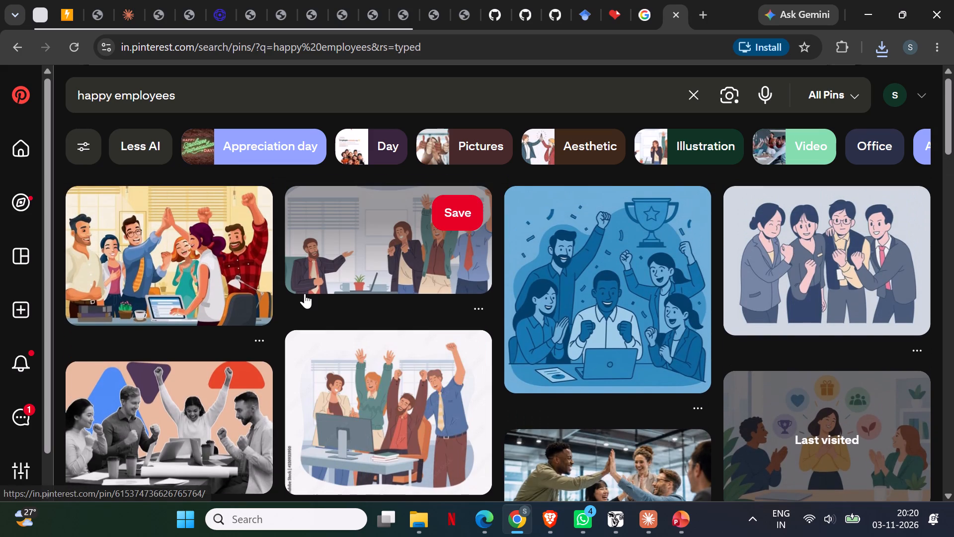
scroll(305, 293, "down", 5)
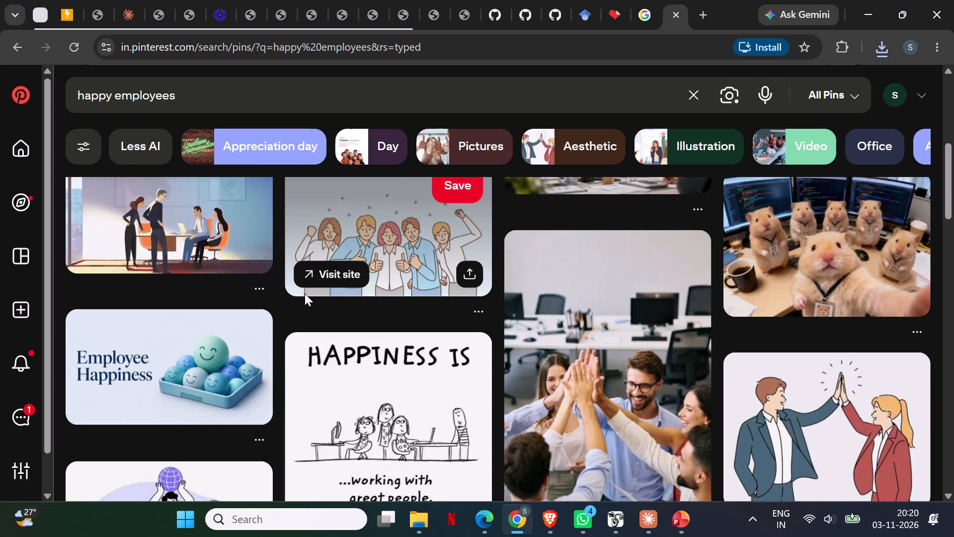
scroll(305, 293, "down", 4)
scroll(305, 294, "up", 2)
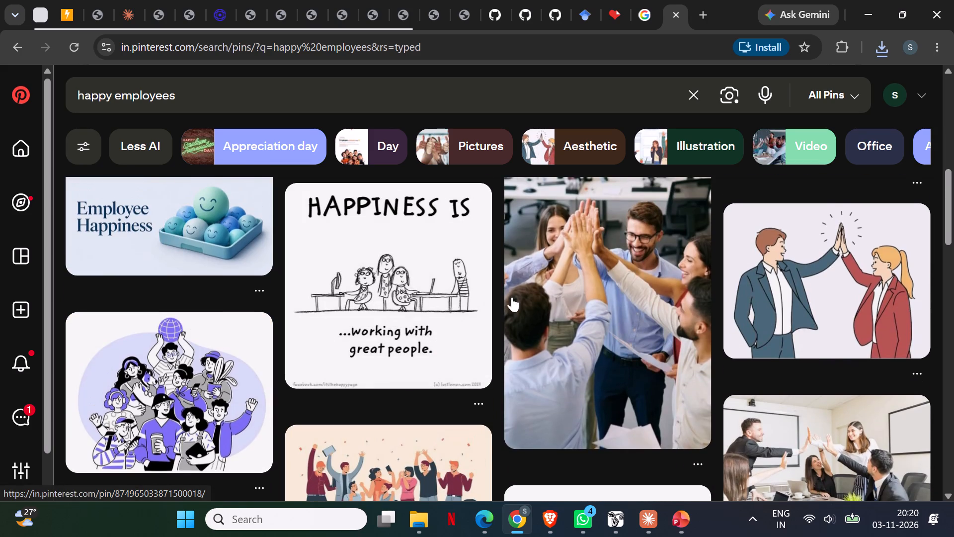
scroll(490, 310, "down", 4)
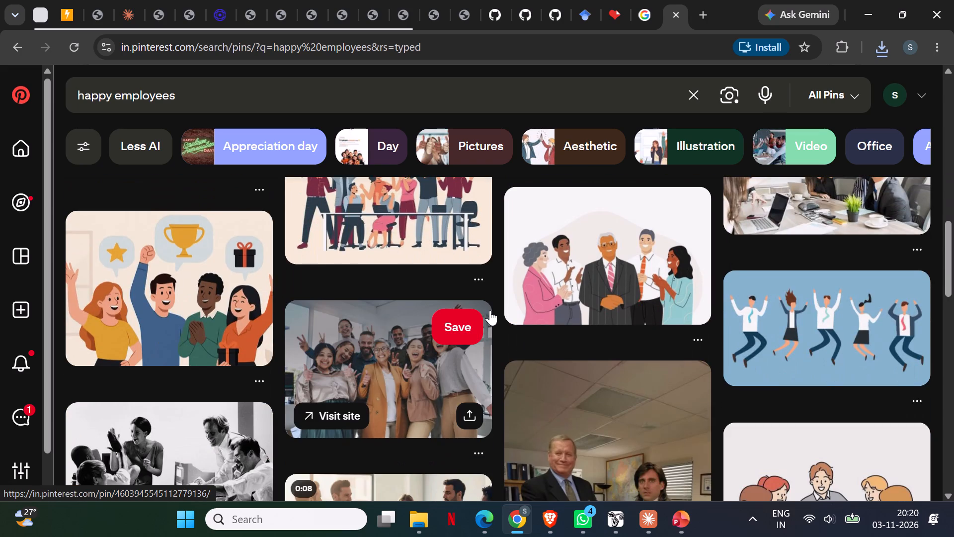
scroll(490, 310, "down", 8)
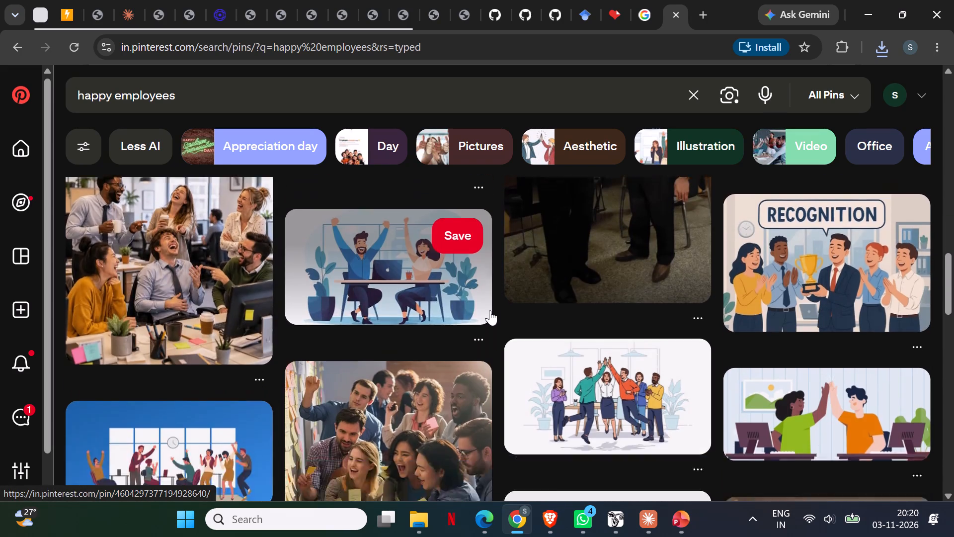
scroll(490, 310, "down", 11)
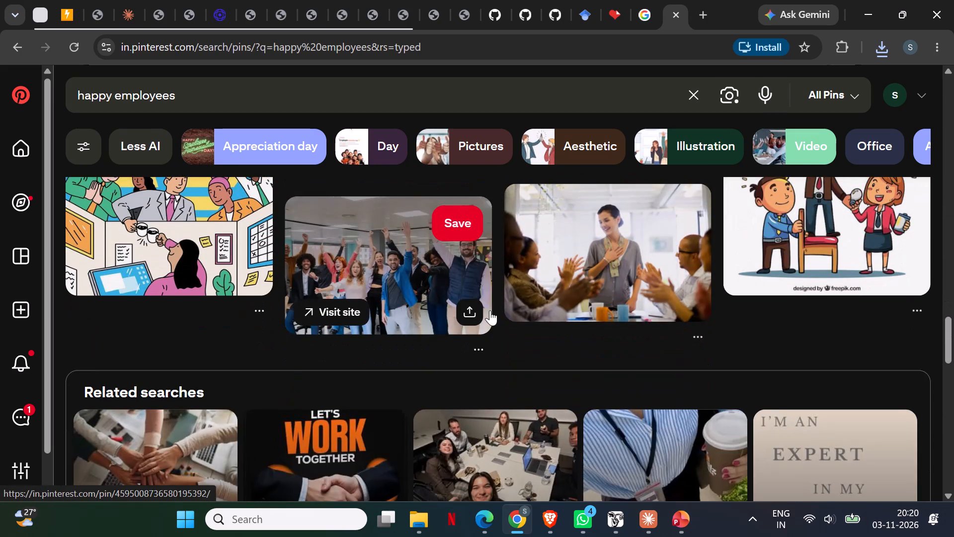
scroll(490, 310, "down", 7)
scroll(490, 310, "up", 1)
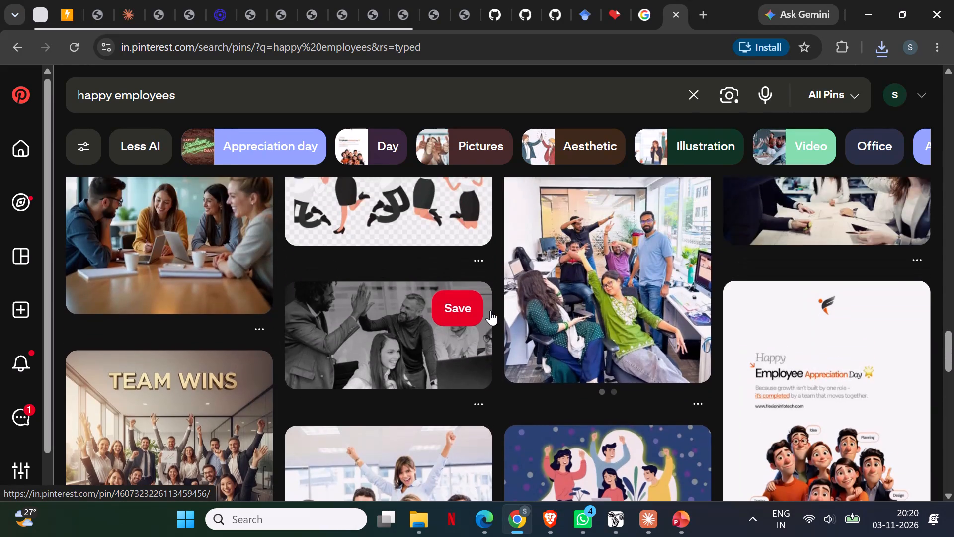
scroll(490, 310, "up", 3)
scroll(490, 310, "down", 8)
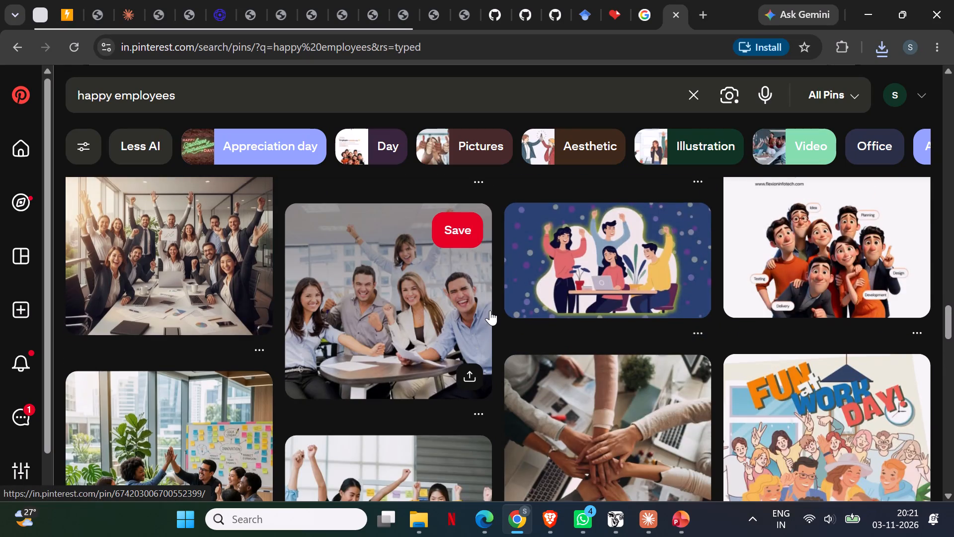
scroll(490, 310, "down", 8)
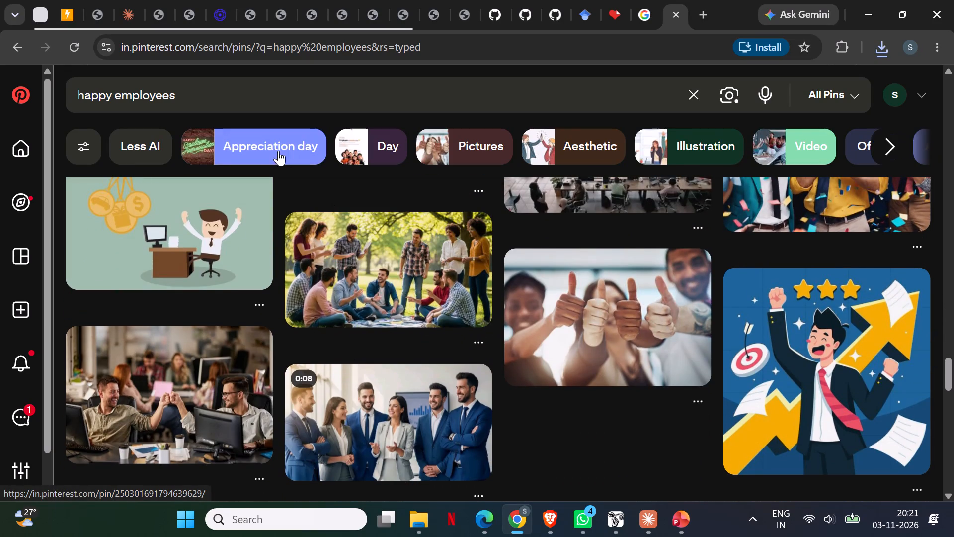
Narrow the happy employees search to "Appreciation day" and look through the pins for a suitable appreciated-employee illustration.
left_click(230, 147)
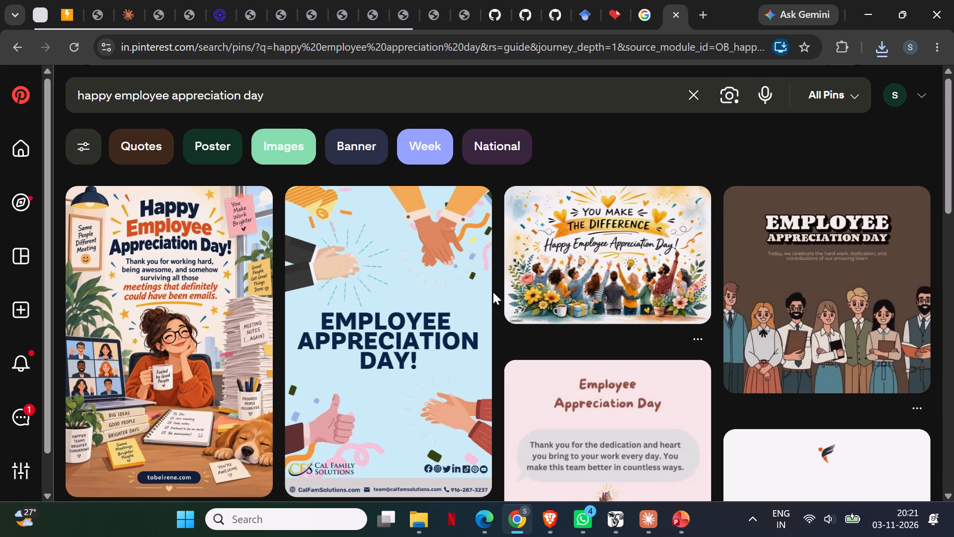
scroll(486, 341, "down", 4)
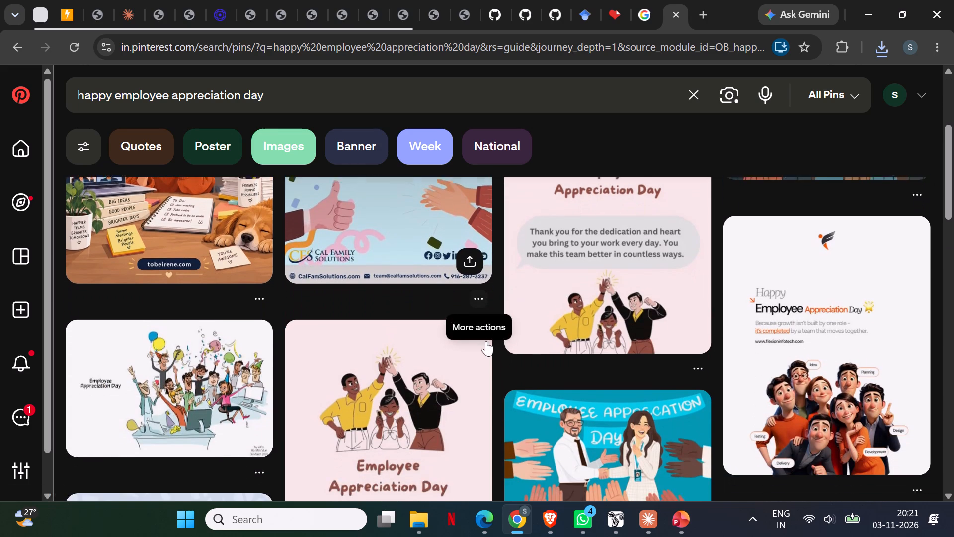
scroll(486, 341, "down", 3)
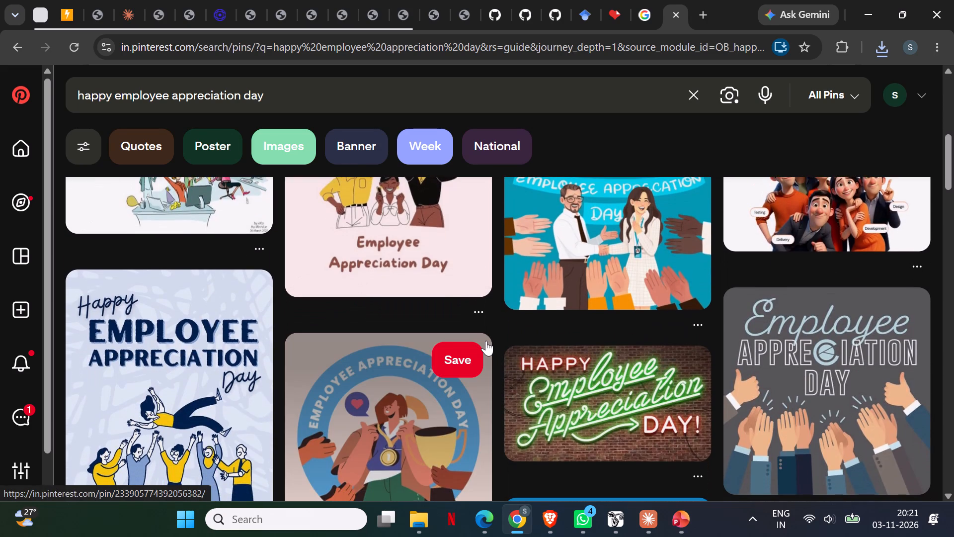
scroll(486, 341, "down", 7)
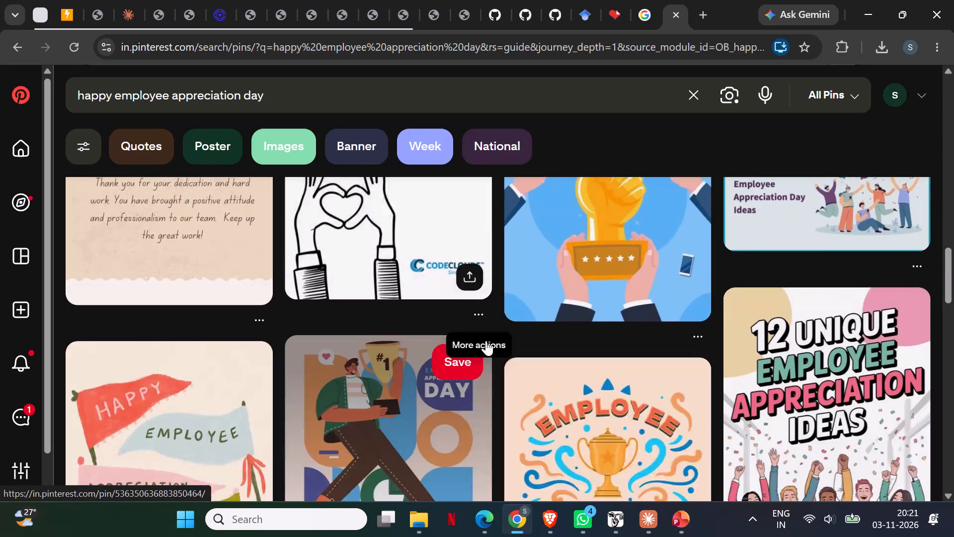
scroll(486, 341, "down", 2)
scroll(486, 341, "up", 7)
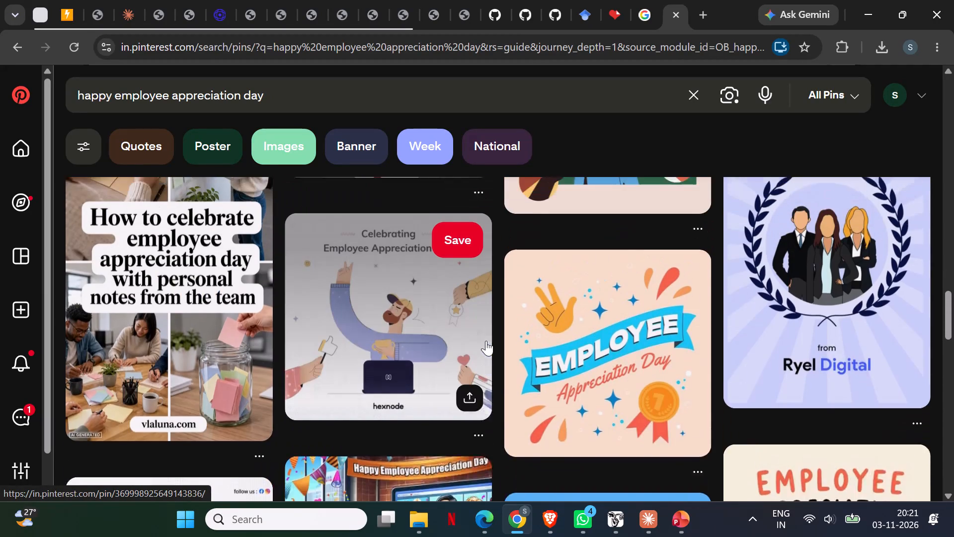
scroll(486, 341, "down", 2)
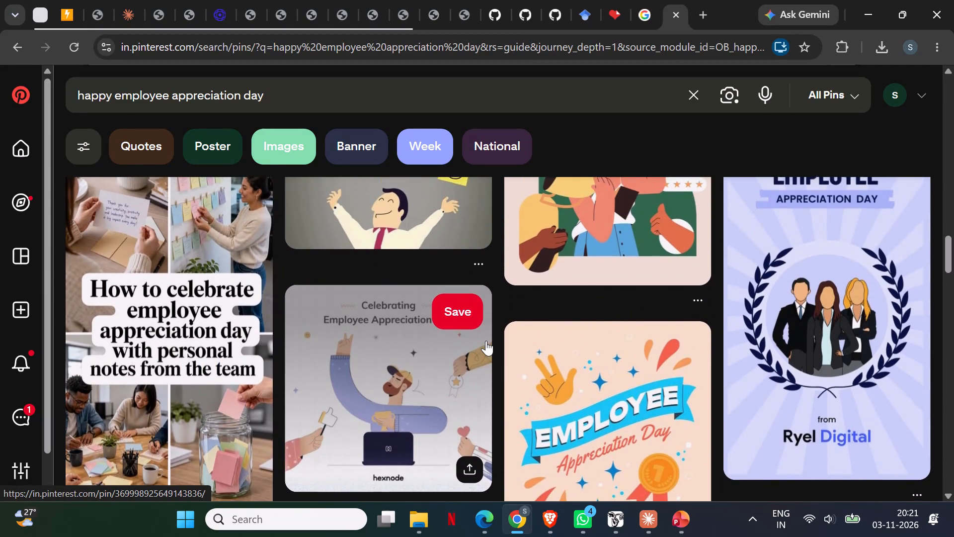
scroll(486, 341, "down", 2)
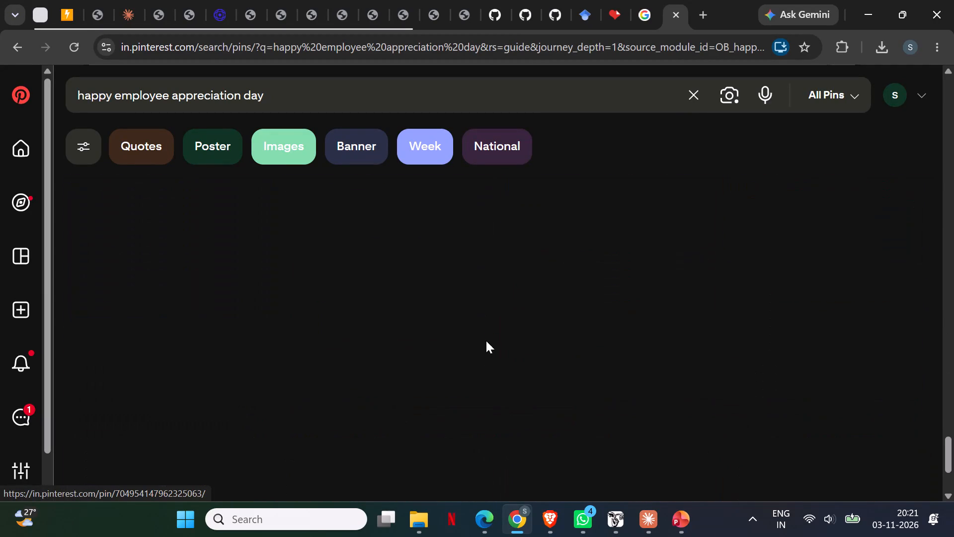
scroll(486, 341, "down", 1)
scroll(486, 341, "up", 3)
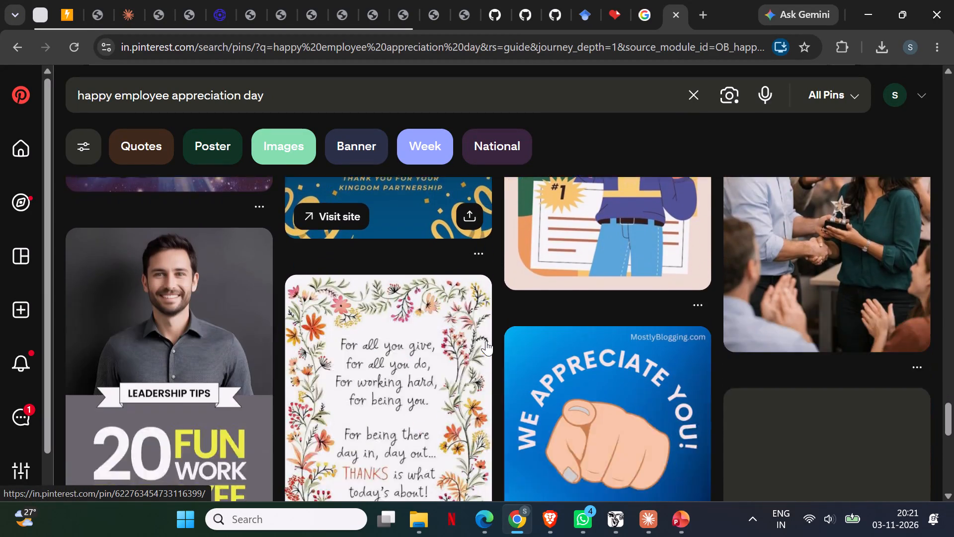
scroll(486, 341, "up", 3)
scroll(486, 341, "down", 1)
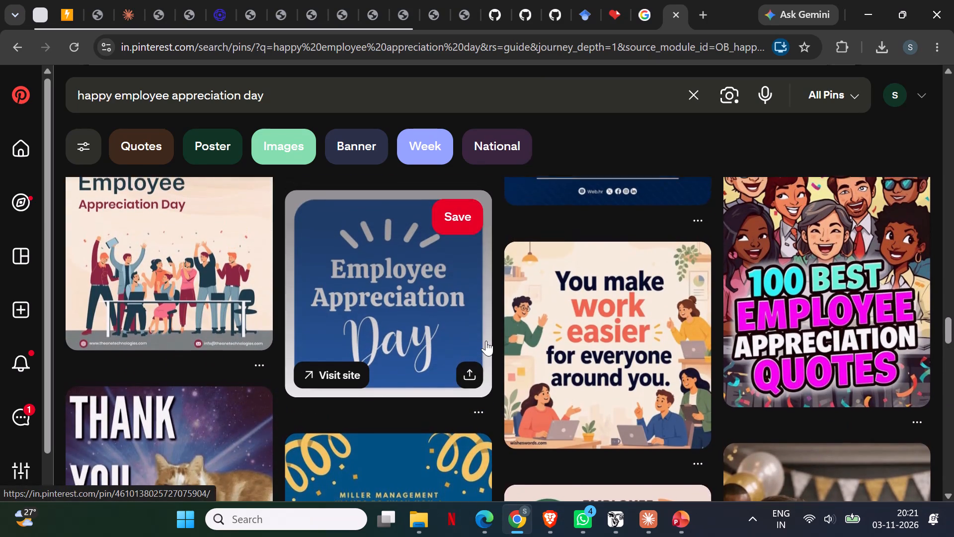
scroll(486, 341, "down", 3)
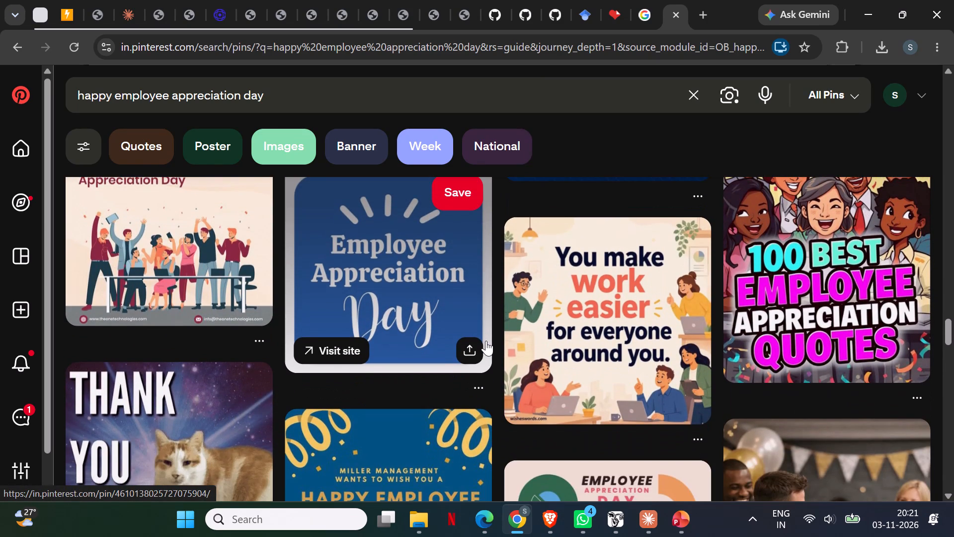
scroll(486, 341, "down", 3)
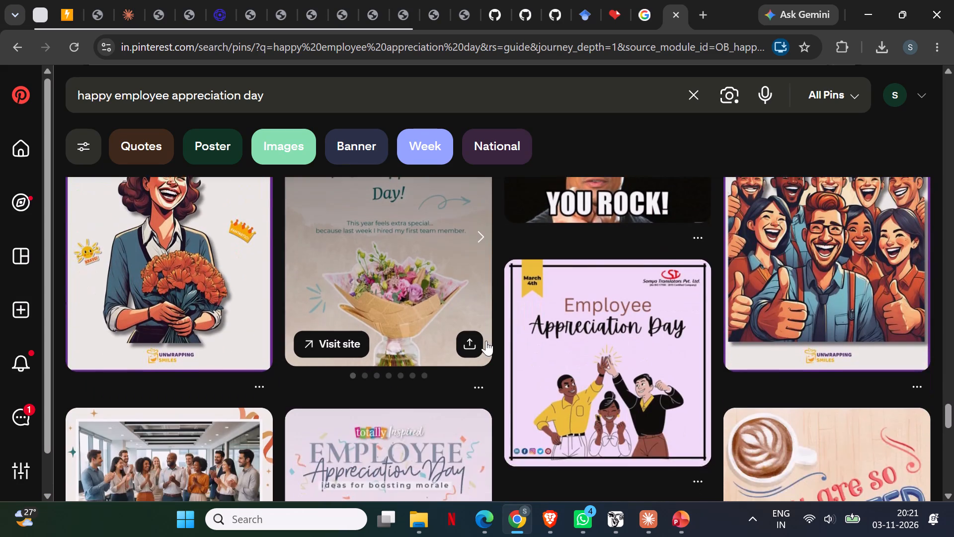
scroll(486, 341, "down", 3)
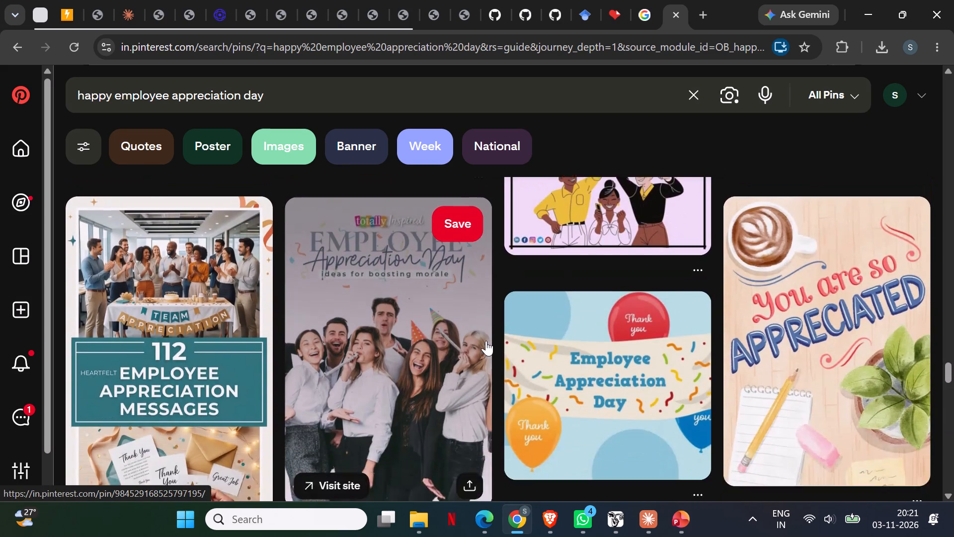
scroll(486, 341, "down", 7)
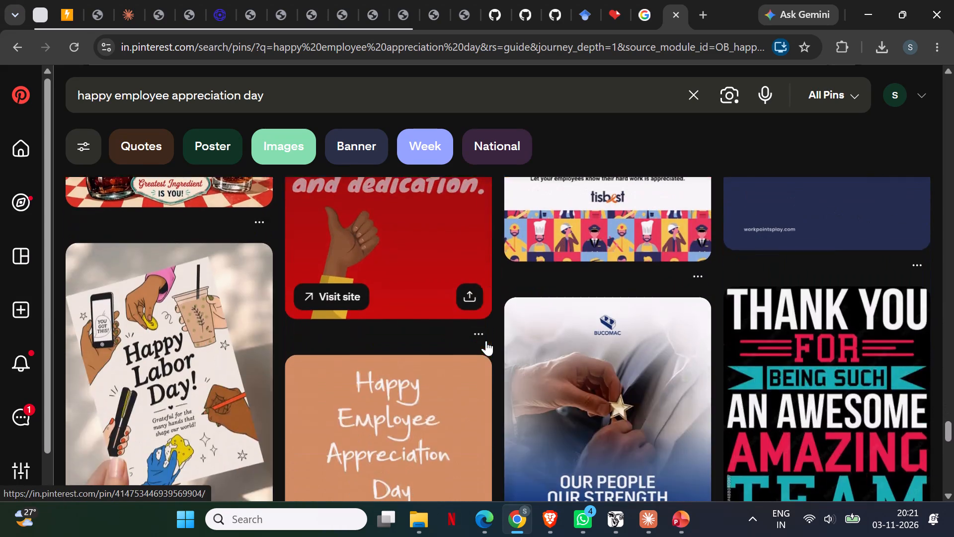
scroll(486, 341, "down", 5)
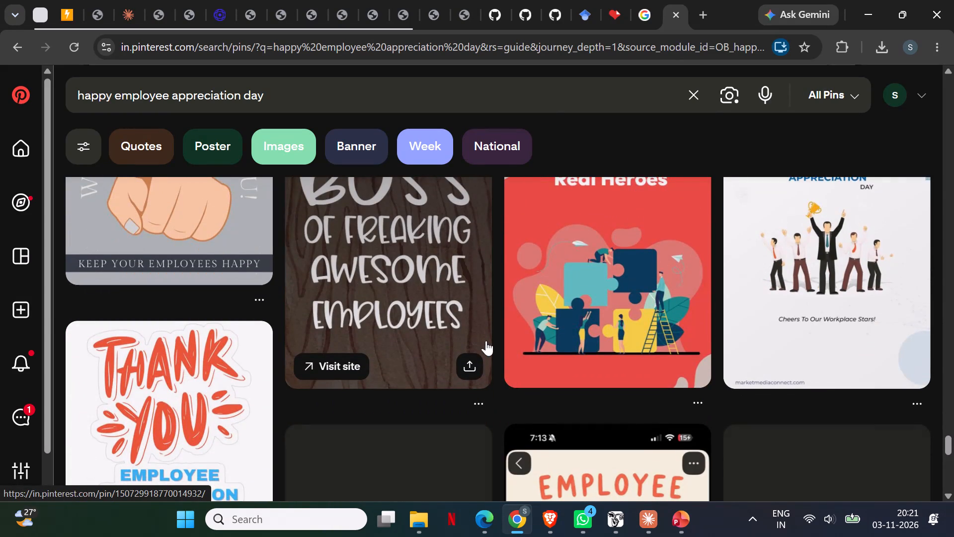
scroll(486, 341, "down", 7)
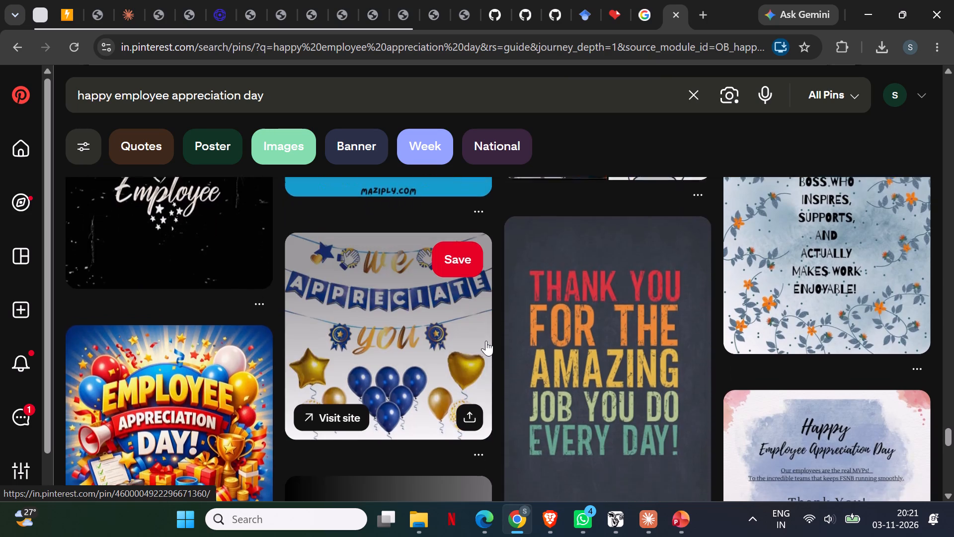
scroll(486, 341, "down", 4)
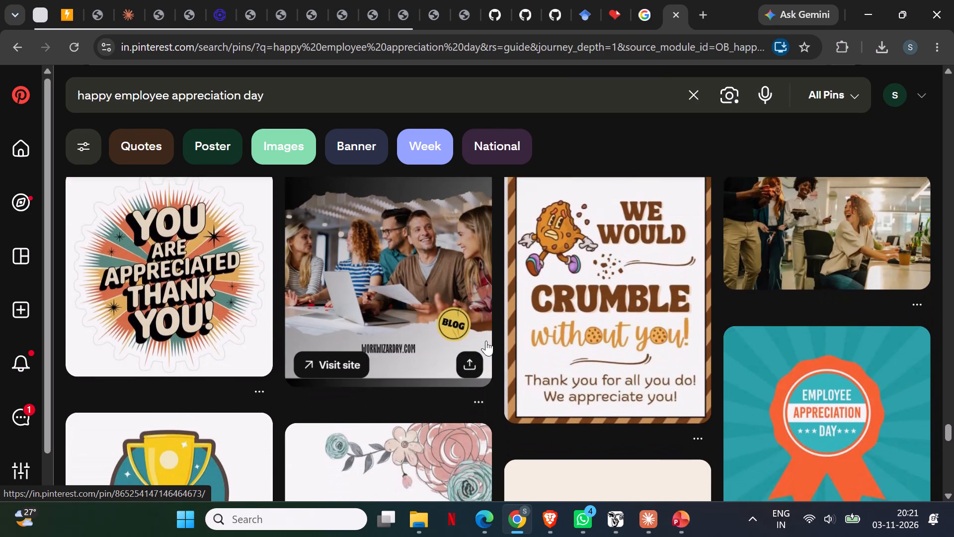
scroll(486, 341, "down", 4)
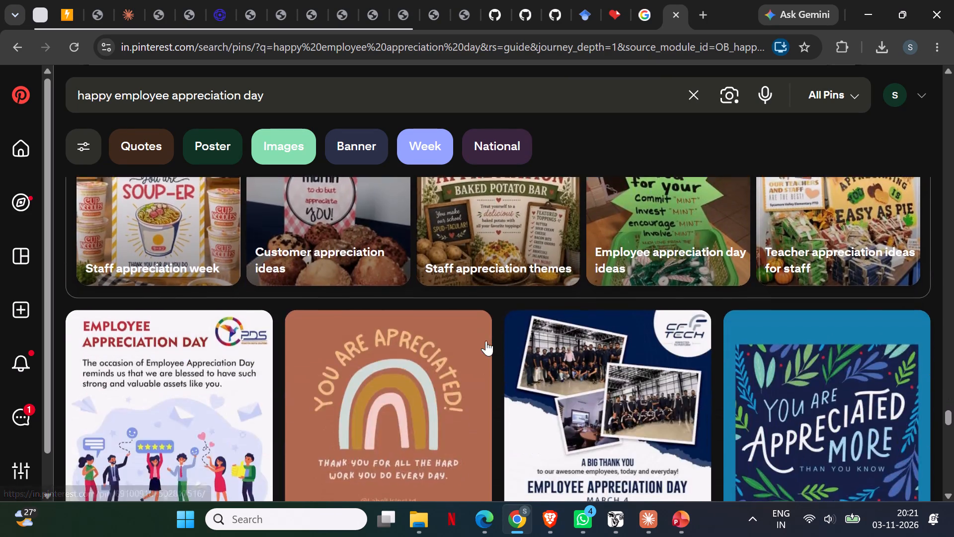
scroll(486, 341, "down", 2)
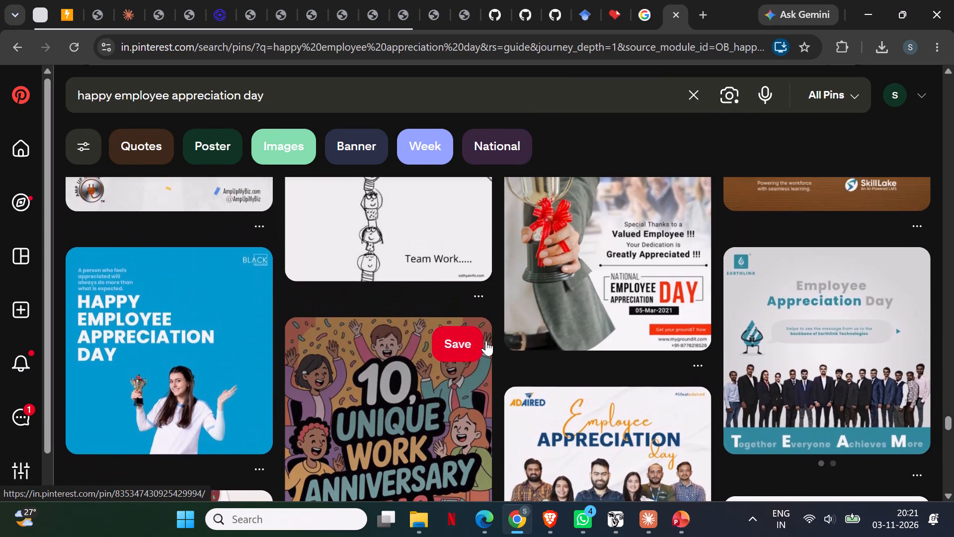
scroll(486, 341, "down", 1)
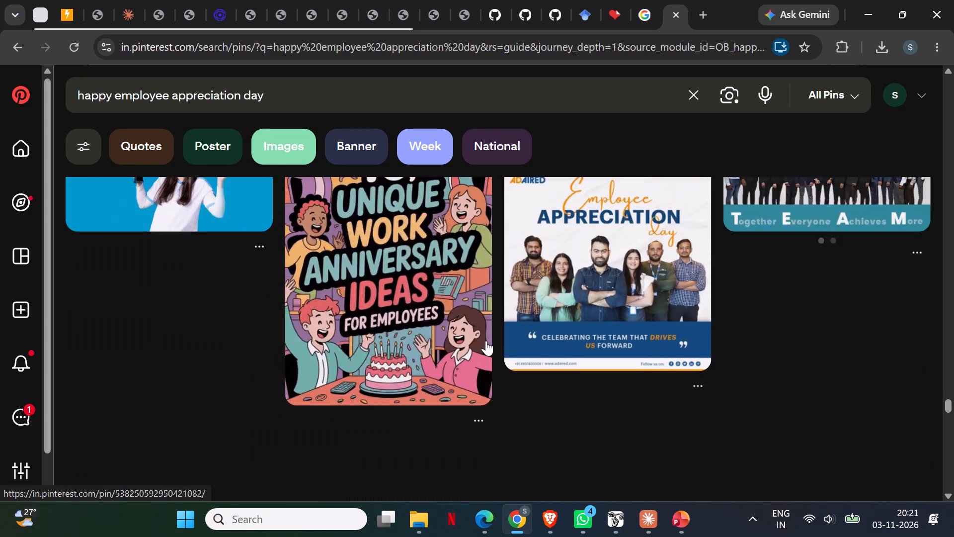
scroll(486, 341, "down", 1)
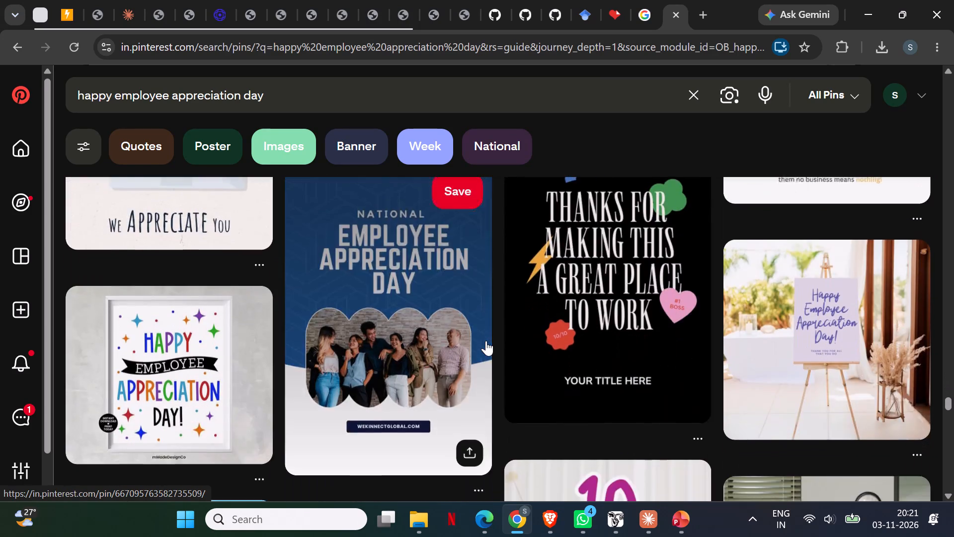
scroll(486, 341, "down", 1)
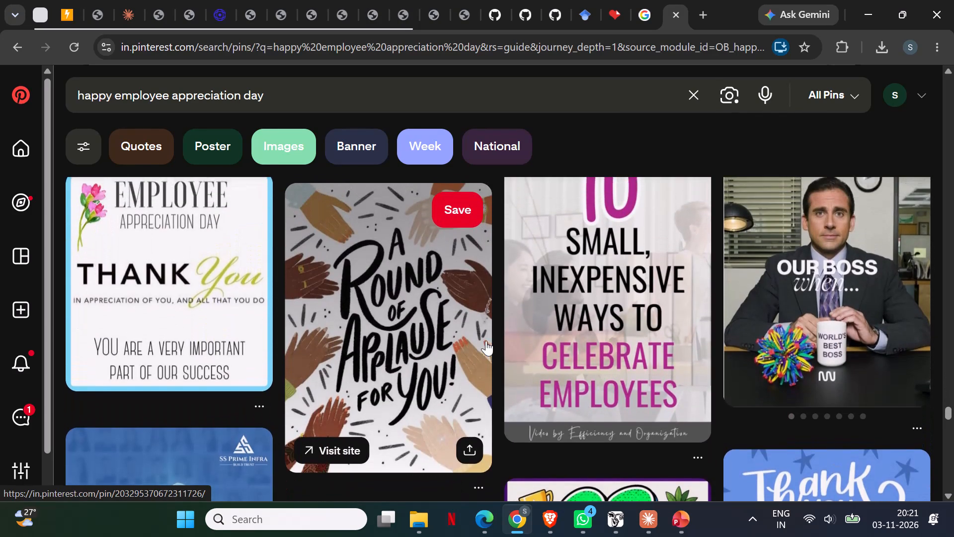
scroll(486, 341, "down", 3)
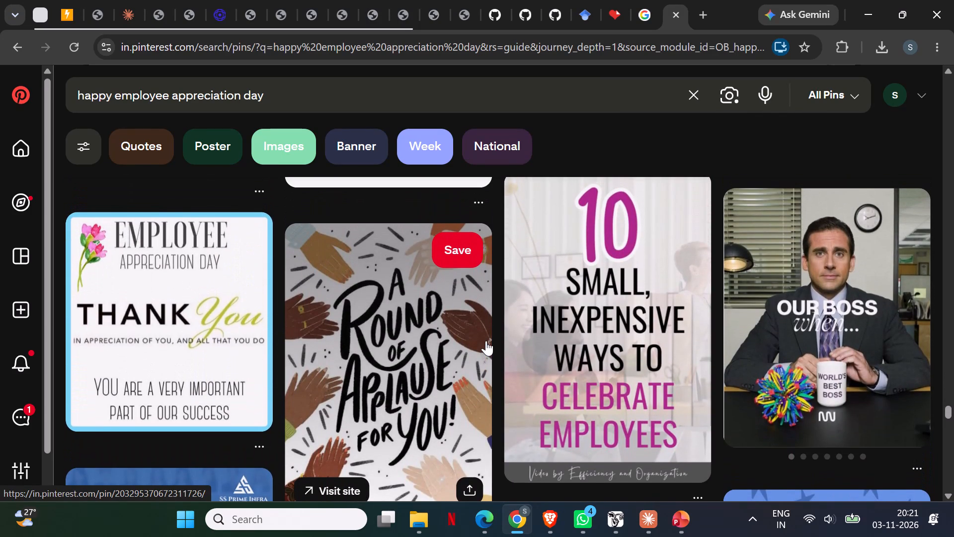
scroll(486, 341, "down", 8)
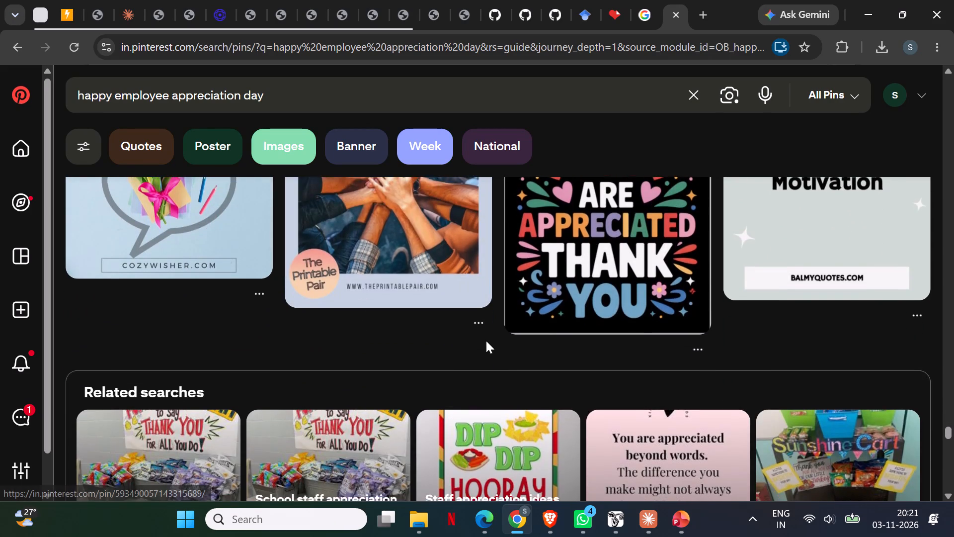
Look through more "happy employee appreciation day" pins for a suitable appreciated-employee illustration.
scroll(486, 341, "down", 5)
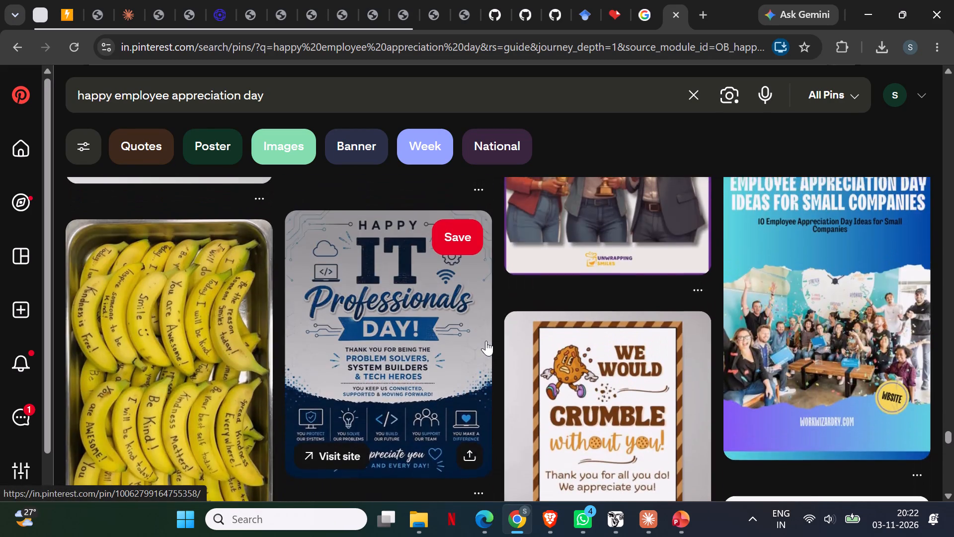
scroll(486, 341, "down", 4)
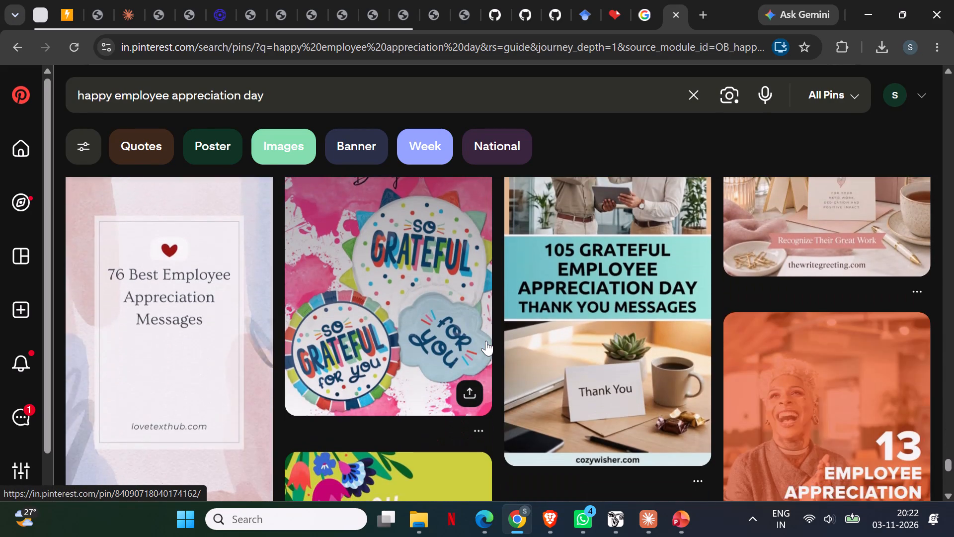
scroll(486, 341, "down", 8)
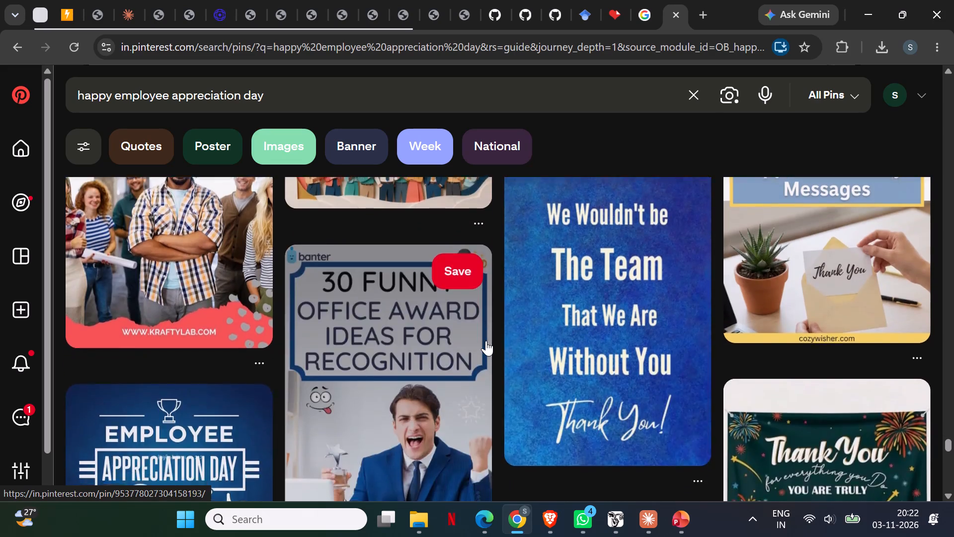
scroll(486, 341, "down", 2)
scroll(486, 341, "up", 4)
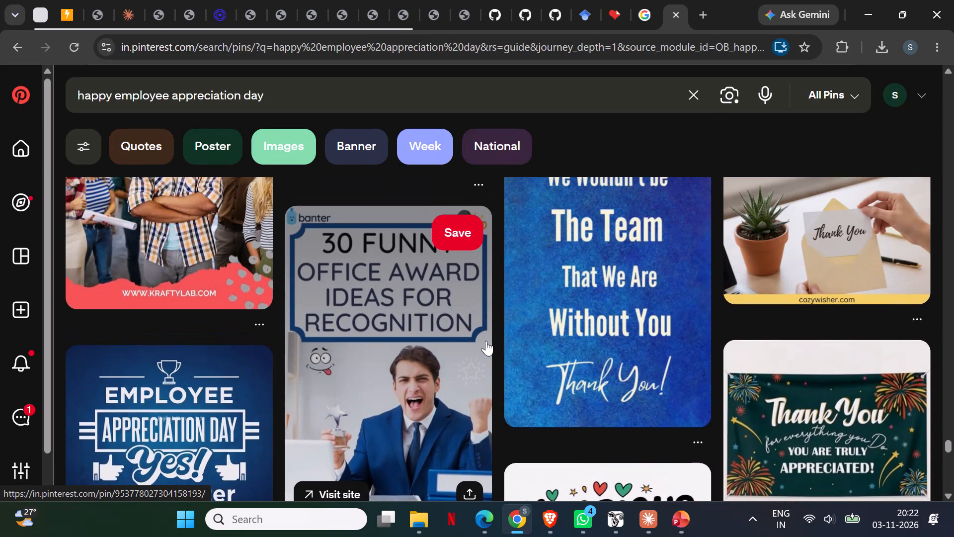
scroll(486, 341, "up", 1)
scroll(500, 277, "up", 20)
scroll(500, 277, "up", 2)
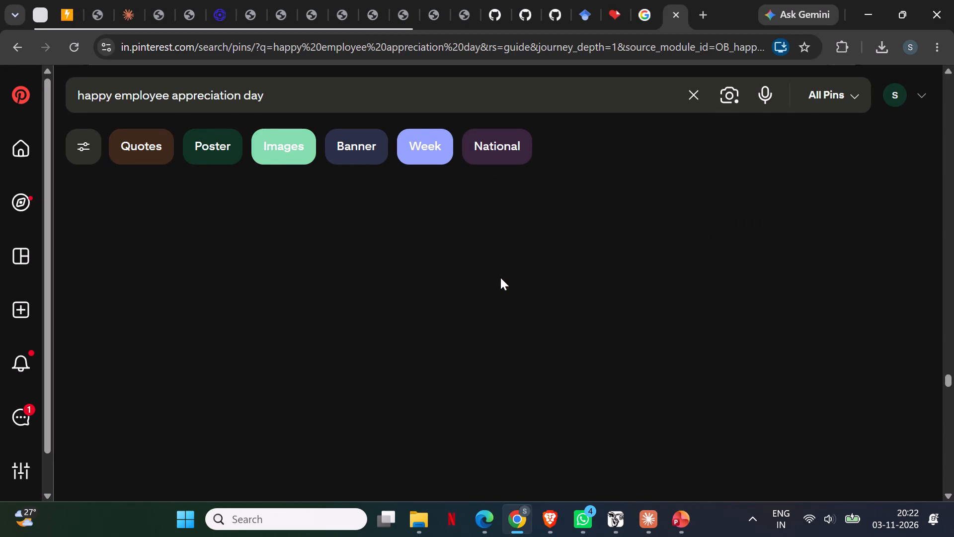
scroll(500, 277, "up", 20)
scroll(500, 277, "up", 20)
scroll(500, 277, "up", 14)
Return to the "appreciated employees" Pinterest results and look through the pins for a suitable illustration.
scroll(293, 282, "right", 9)
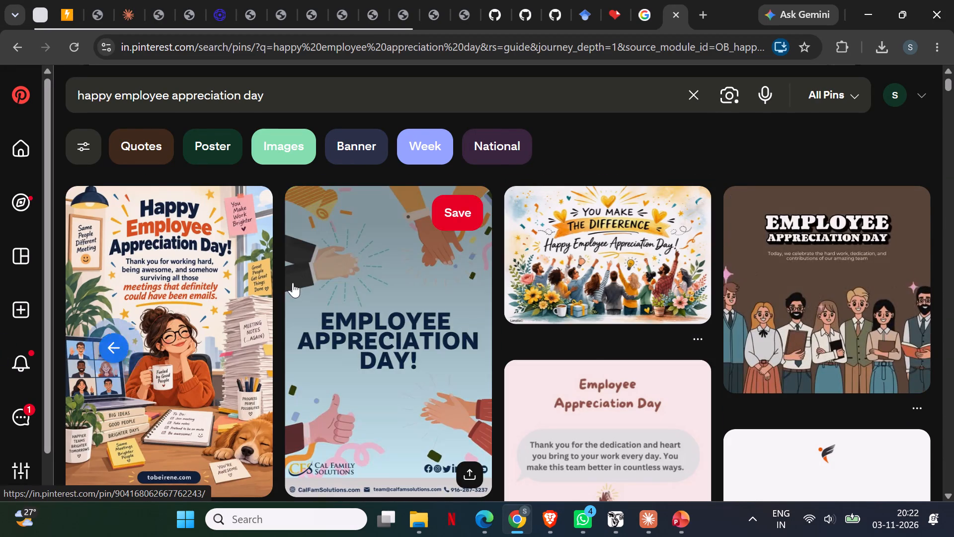
scroll(293, 282, "right", 2)
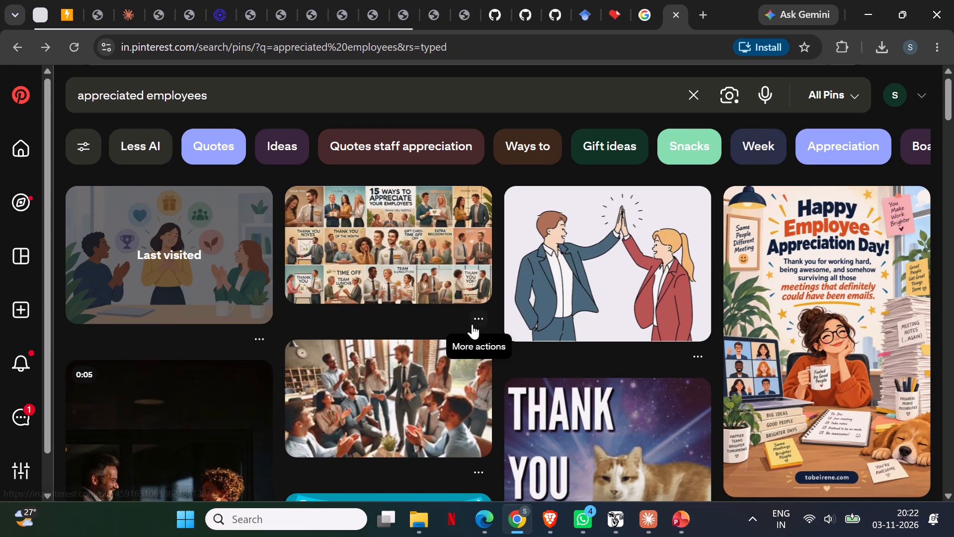
scroll(472, 324, "down", 3)
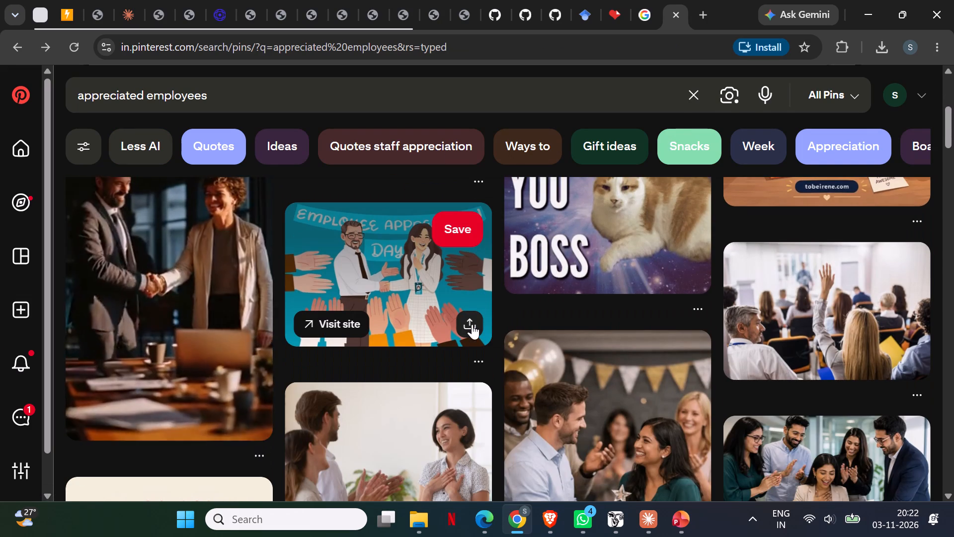
scroll(485, 324, "down", 2)
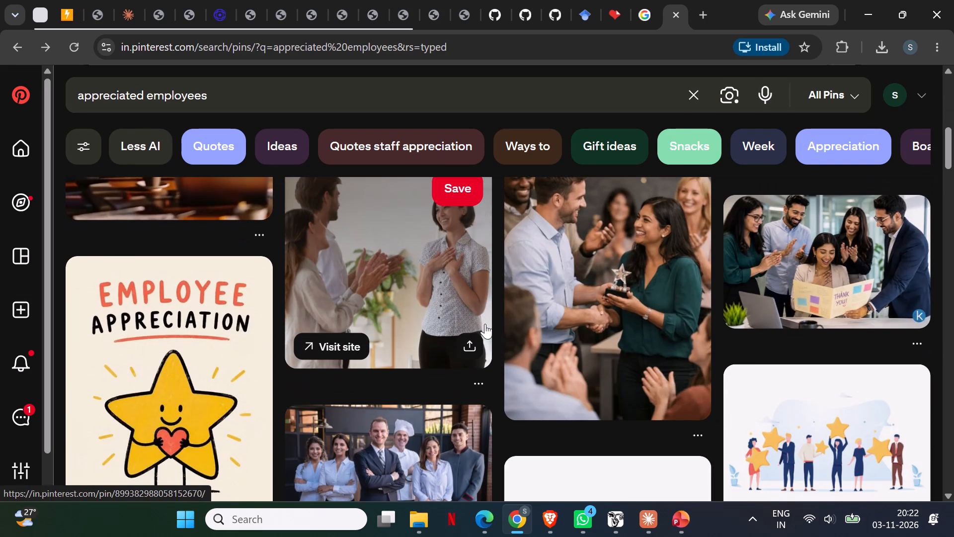
scroll(485, 324, "down", 5)
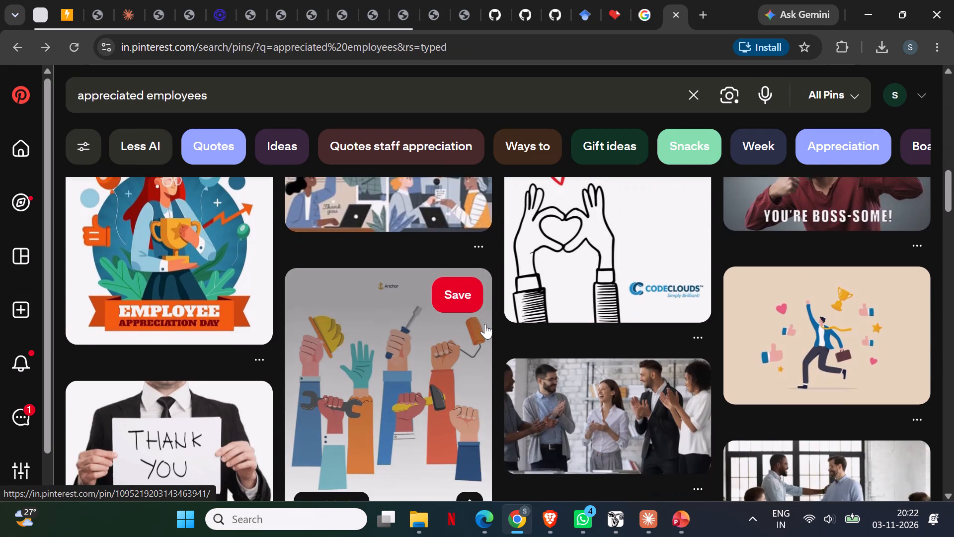
scroll(485, 324, "down", 1)
Change the Google image search from unhappy employees to "appreciated employees".
left_click(648, 17)
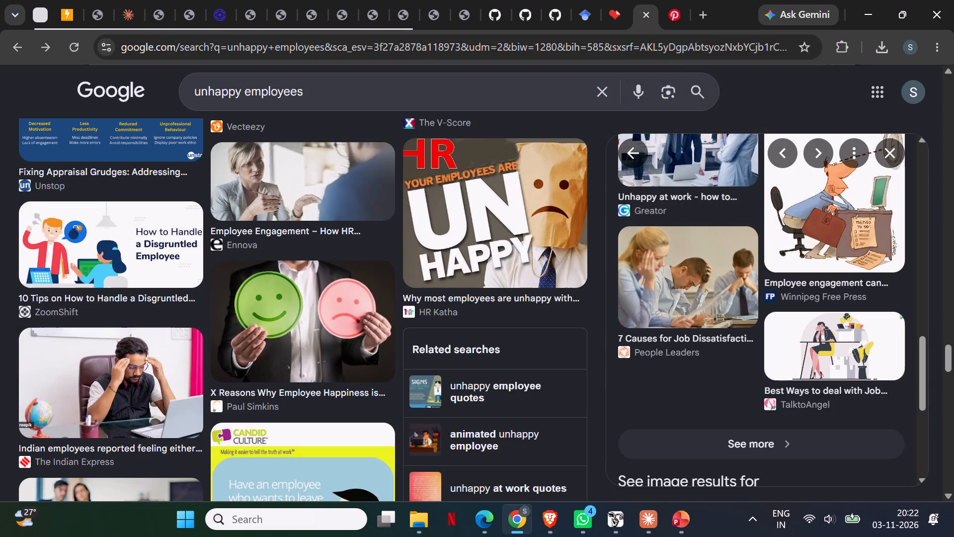
double_click(209, 89)
key("BackSpace")
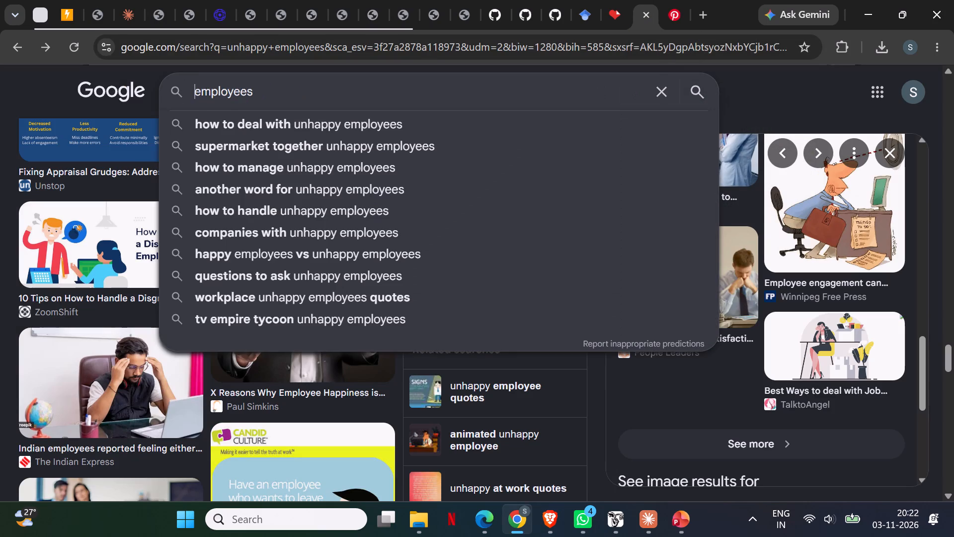
type("appreciated")
key("space")
key("Return")
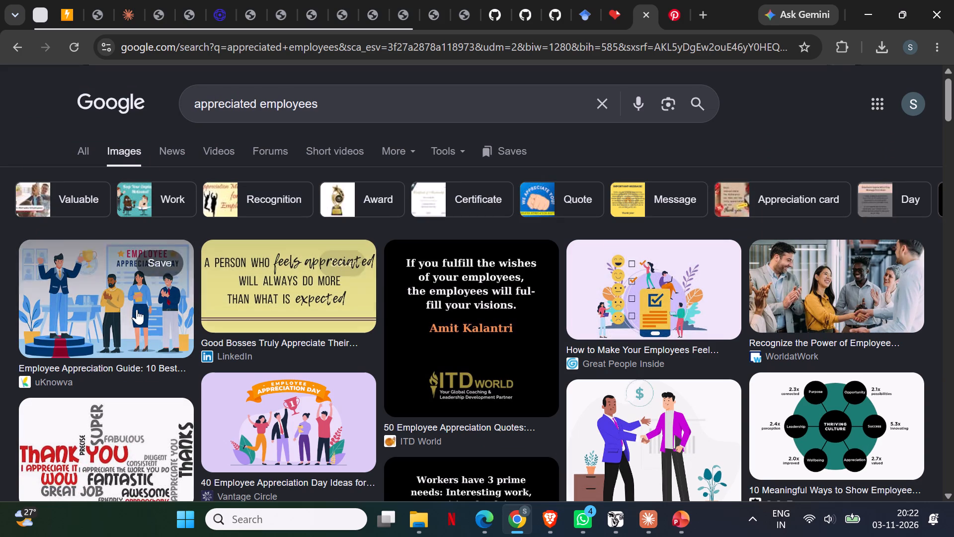
Look through the "appreciated employees" image results for a suitable Recognised illustration.
scroll(205, 394, "down", 3)
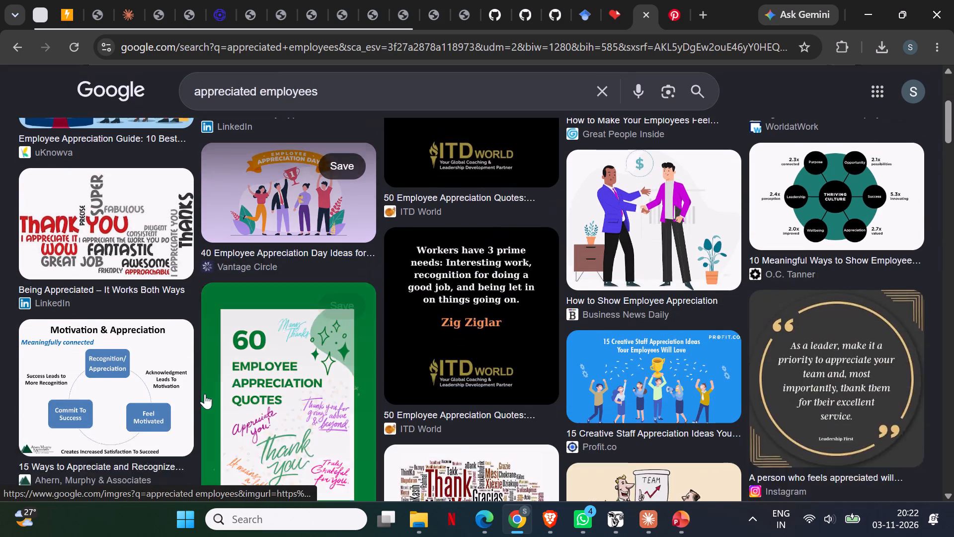
scroll(205, 394, "down", 2)
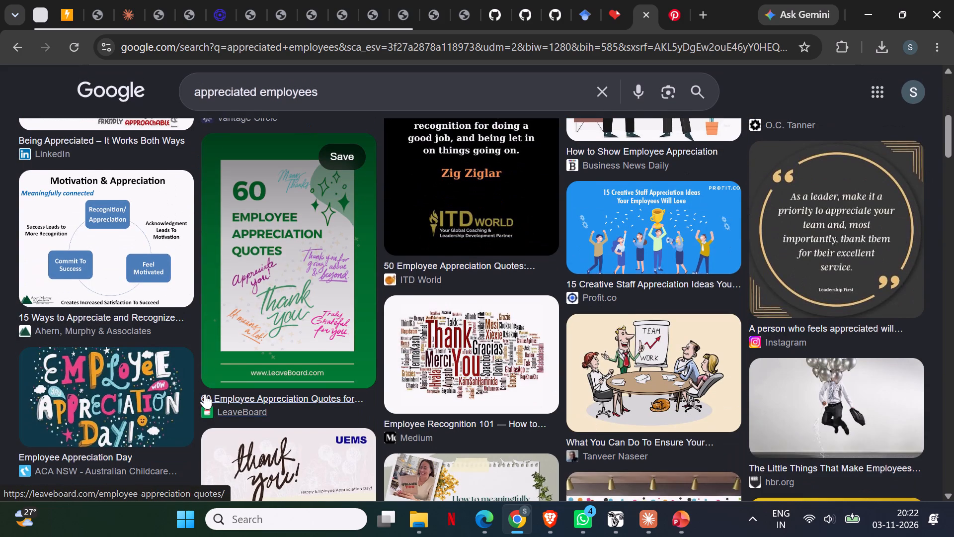
scroll(205, 394, "down", 14)
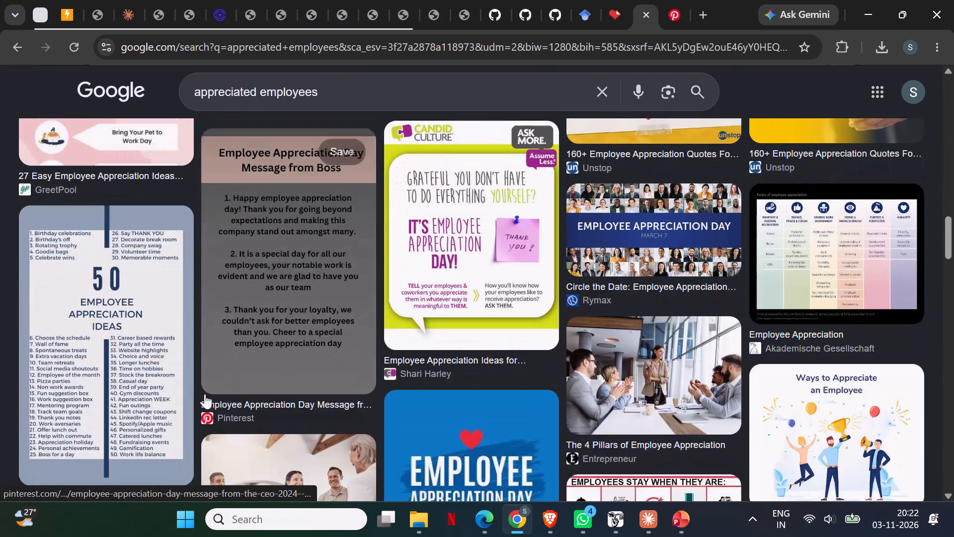
scroll(205, 394, "down", 8)
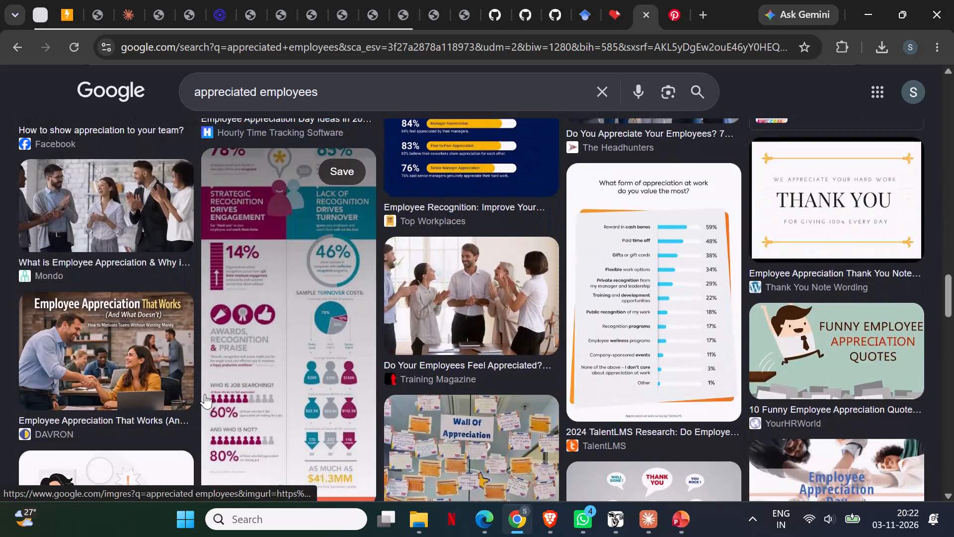
scroll(205, 394, "down", 6)
scroll(205, 394, "up", 3)
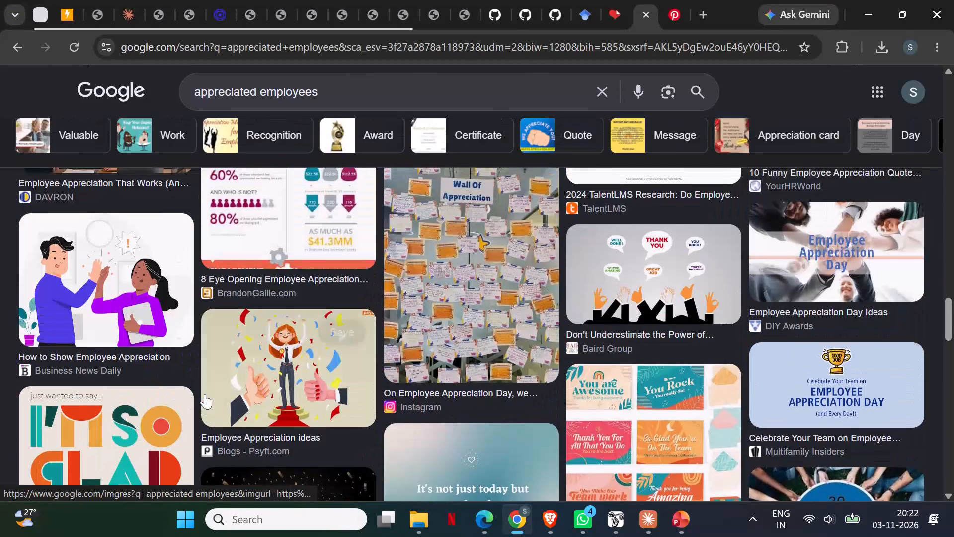
scroll(205, 394, "down", 20)
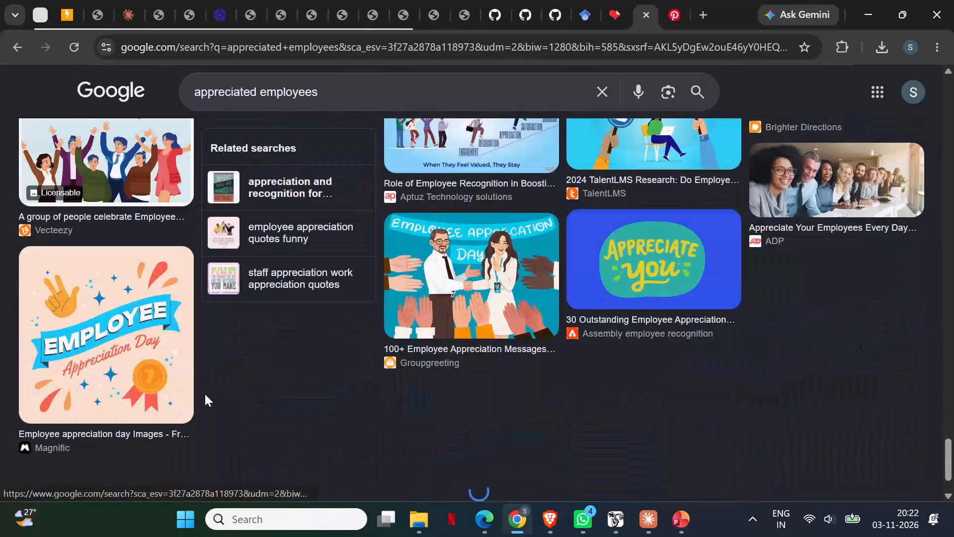
Change the Google image search to "happy employees".
double_click(226, 90)
type("happy")
key("space")
key("Return")
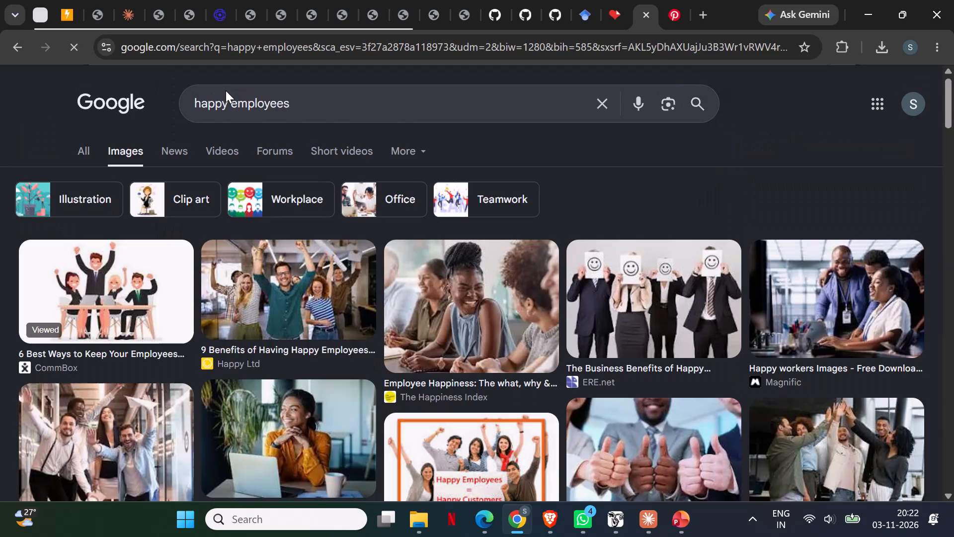
Look through the "happy employees" image results for a suitable illustration of recognised employees.
scroll(245, 278, "down", 3)
scroll(245, 279, "up", 2)
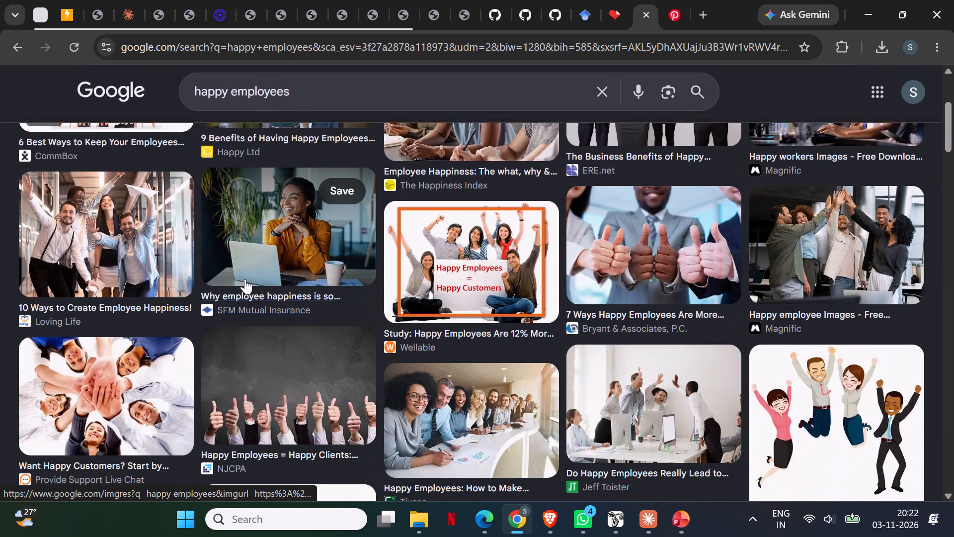
scroll(245, 279, "up", 1)
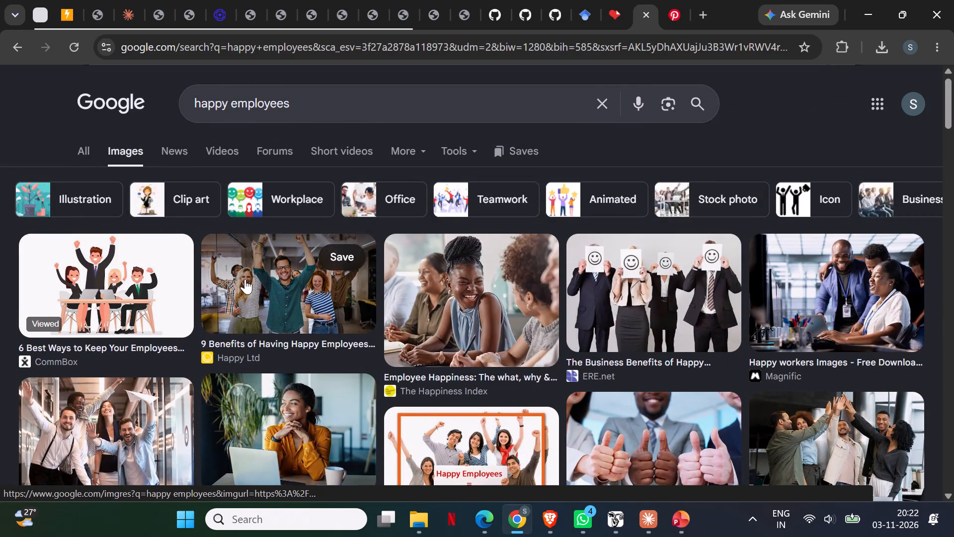
scroll(245, 279, "down", 4)
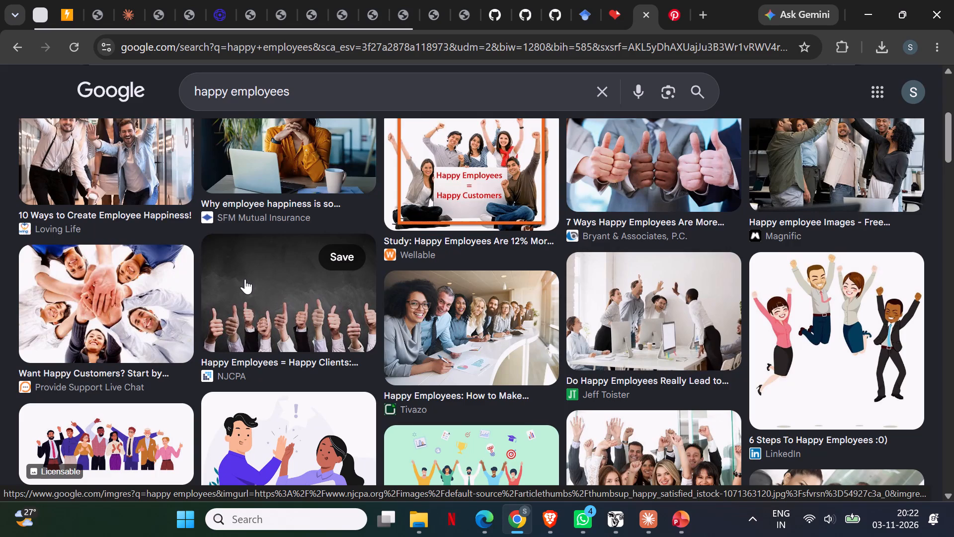
scroll(245, 279, "down", 2)
scroll(245, 279, "up", 1)
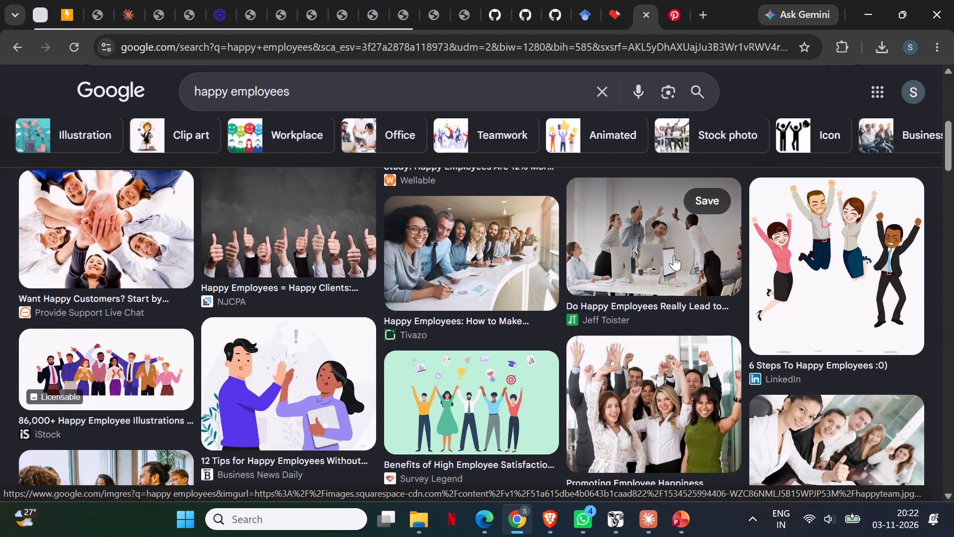
scroll(654, 242, "down", 4)
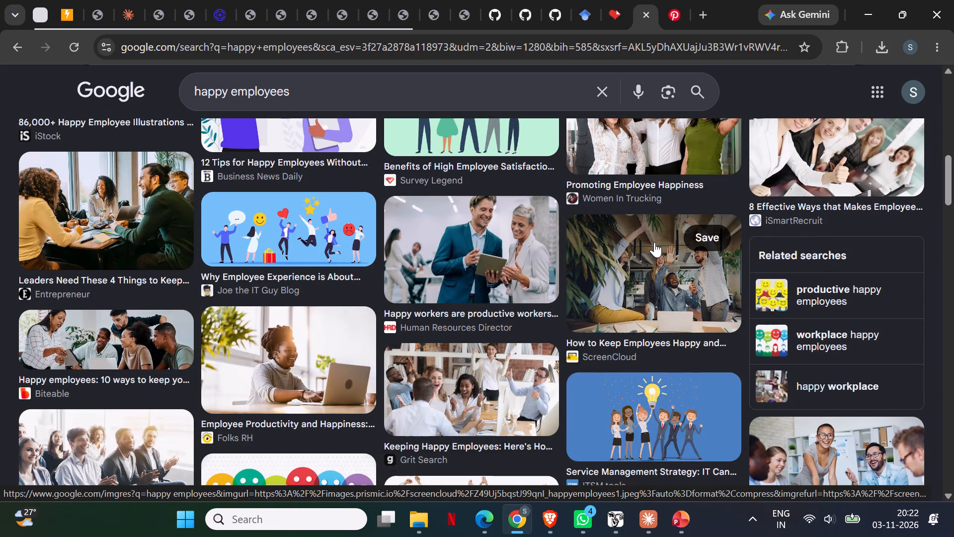
scroll(654, 242, "down", 3)
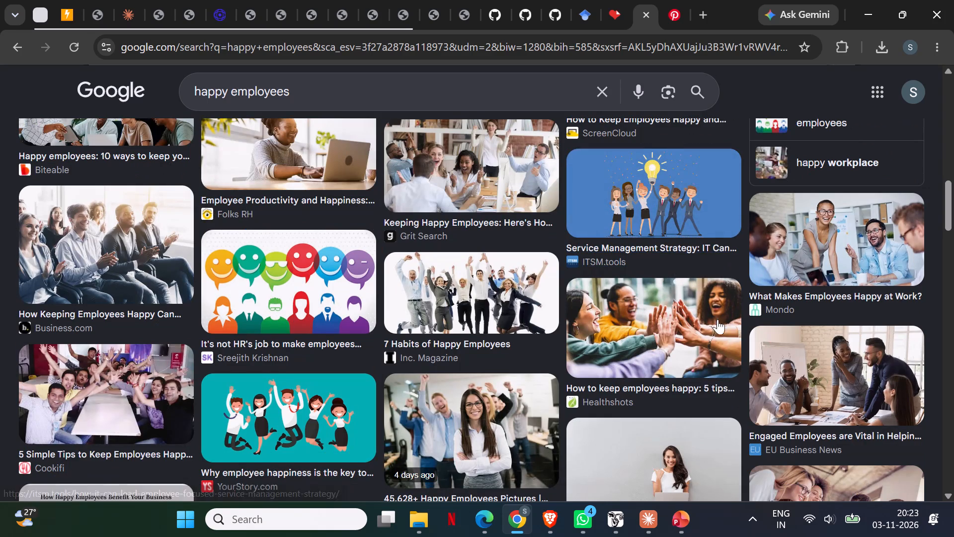
scroll(716, 341, "down", 14)
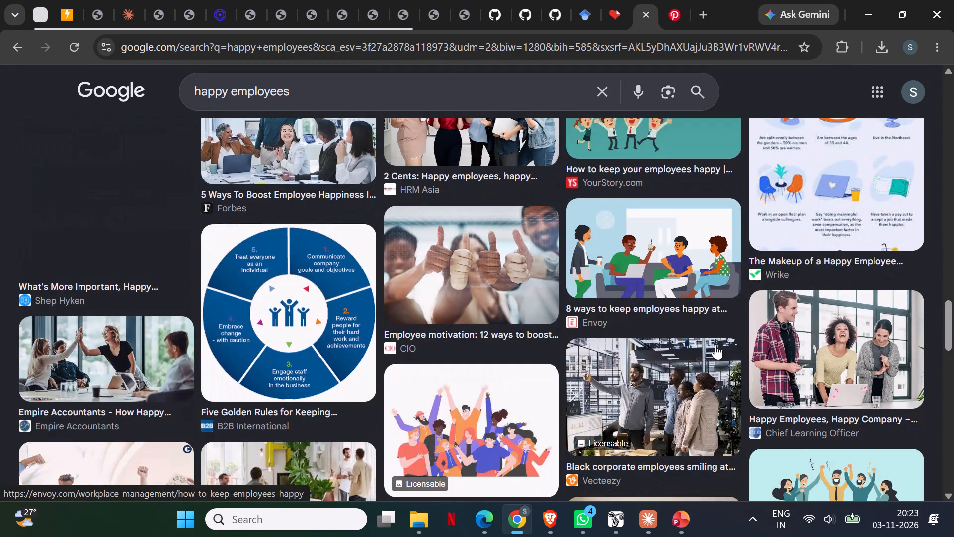
Continue examining "happy employees" images further down the results for a suitable illustration.
scroll(715, 345, "down", 5)
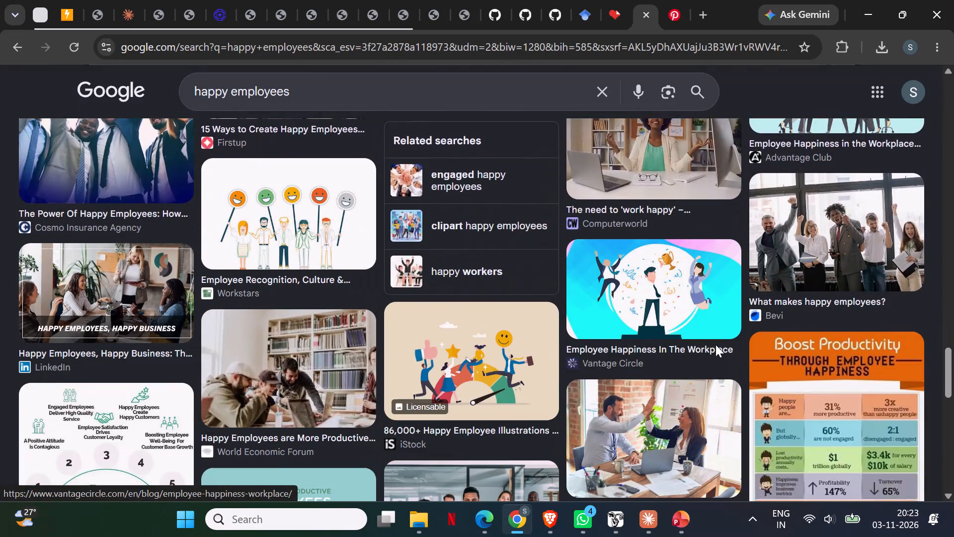
scroll(715, 345, "down", 2)
scroll(562, 343, "down", 5)
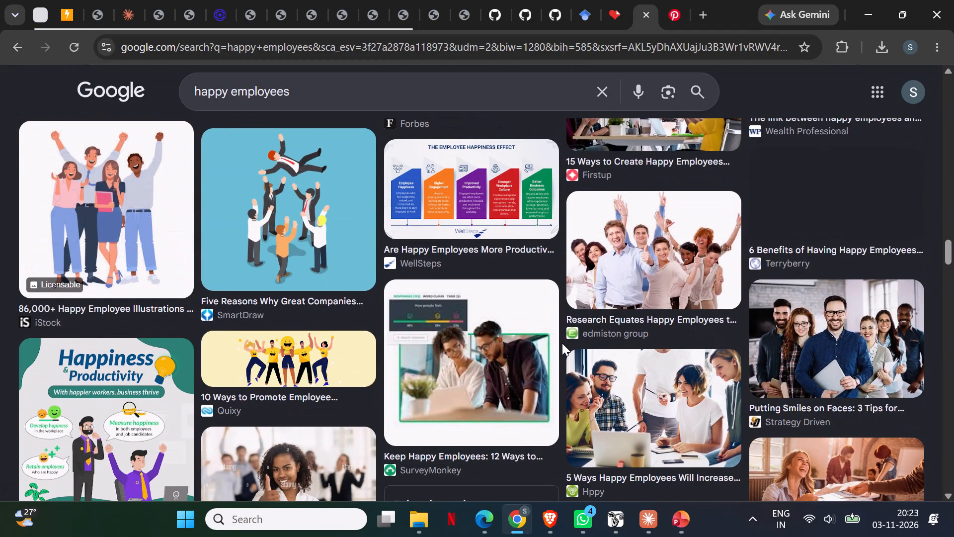
scroll(562, 343, "down", 3)
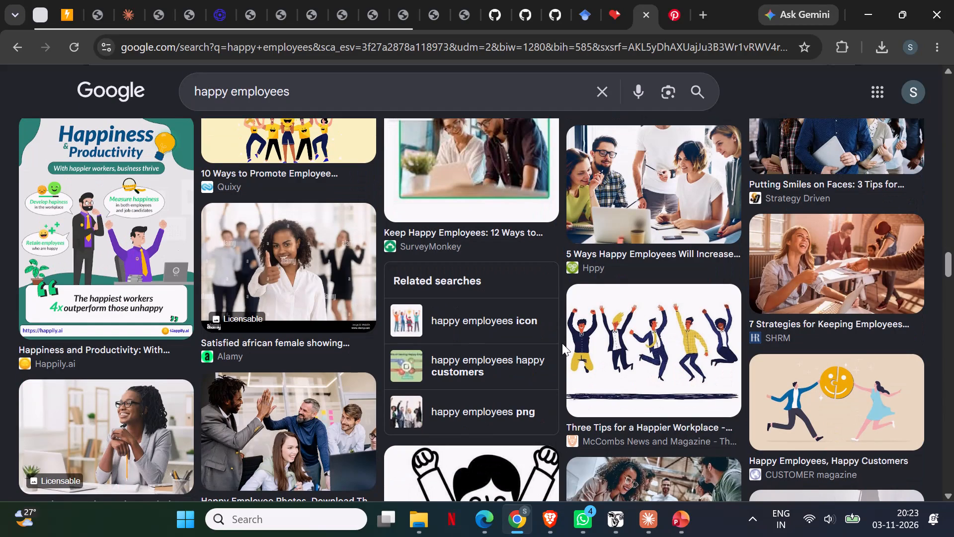
scroll(562, 343, "down", 5)
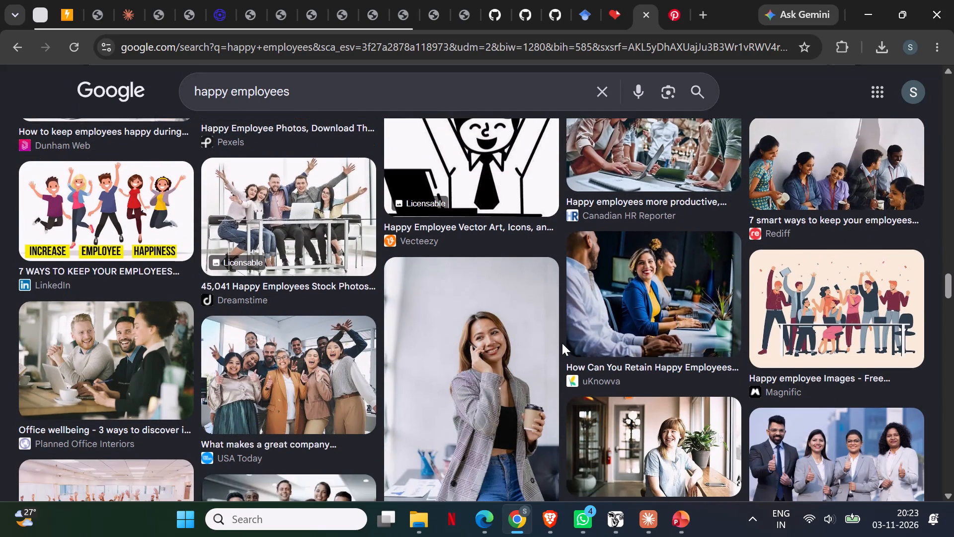
scroll(562, 343, "down", 2)
scroll(562, 343, "up", 1)
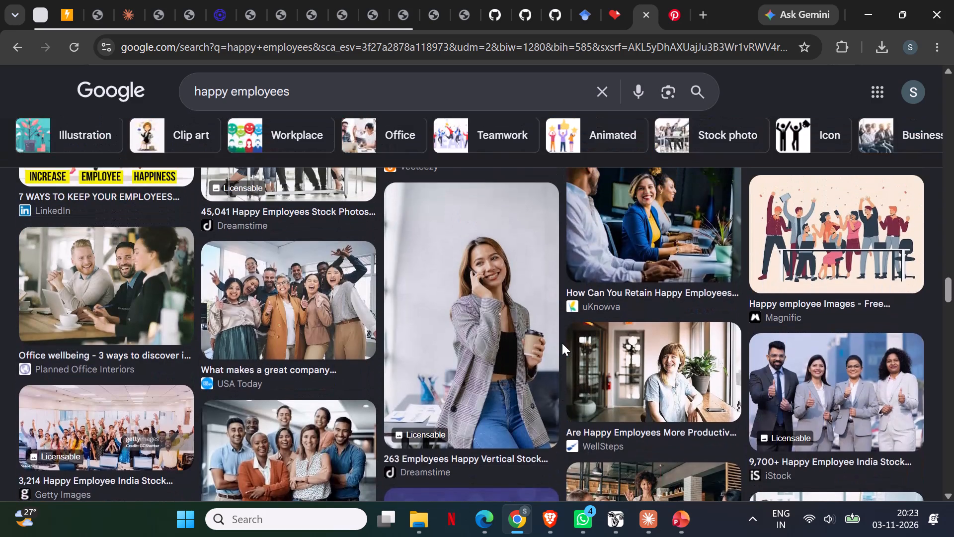
Switch to the Downloads folder and preview the downloaded employee pictures as candidates for slide 4.
left_click(428, 522)
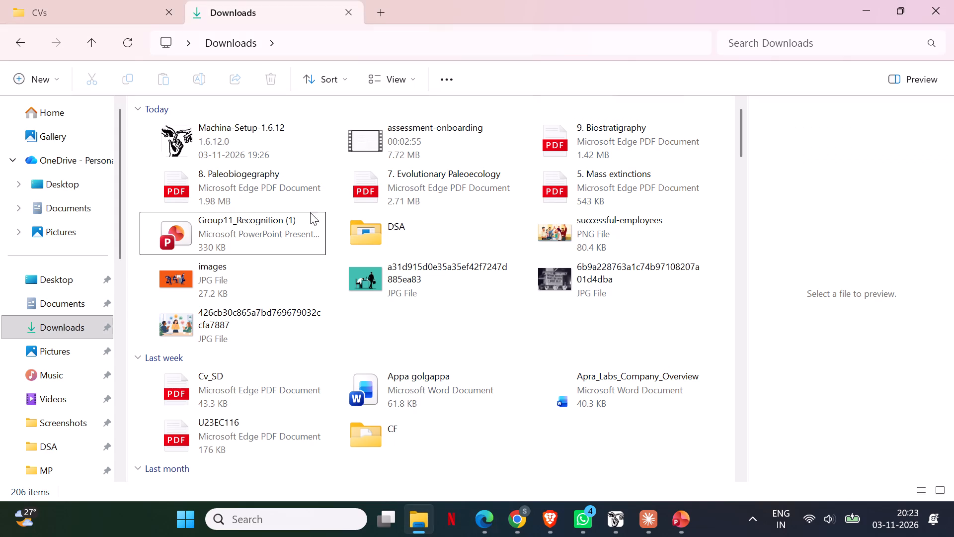
left_click(120, 42)
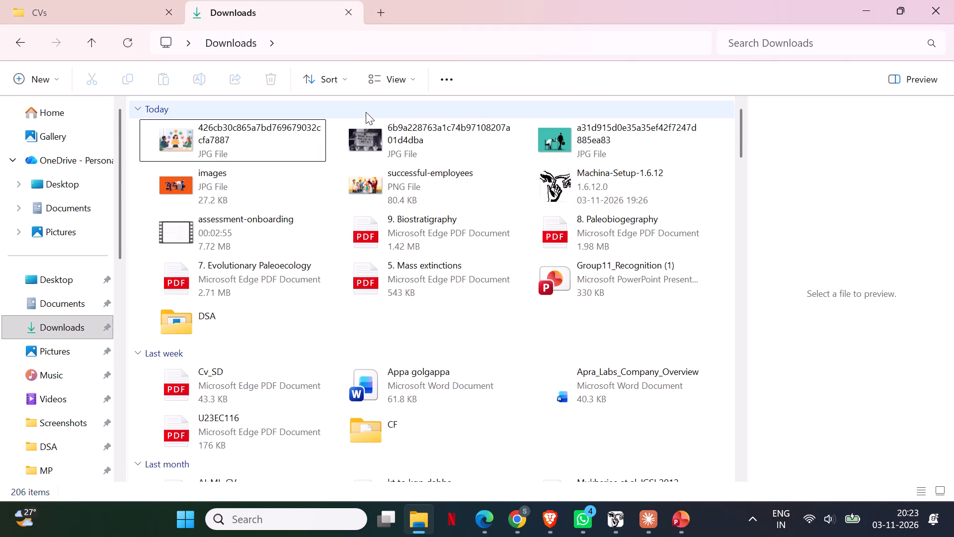
left_click(365, 140)
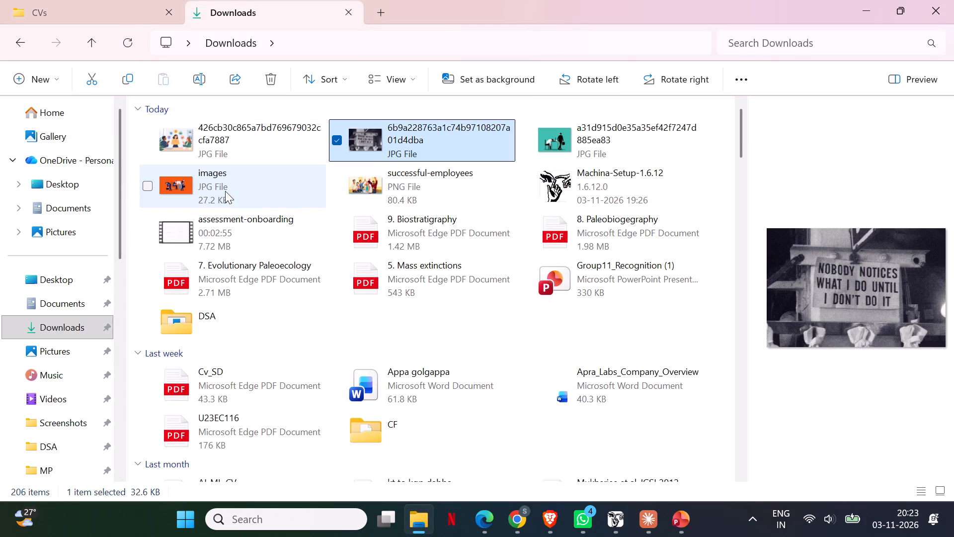
left_click(225, 191)
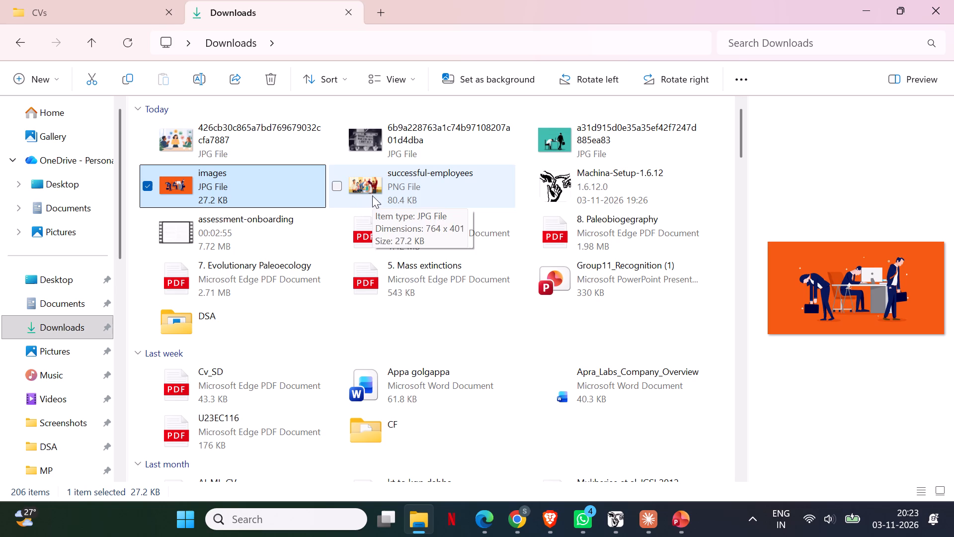
left_click(197, 138)
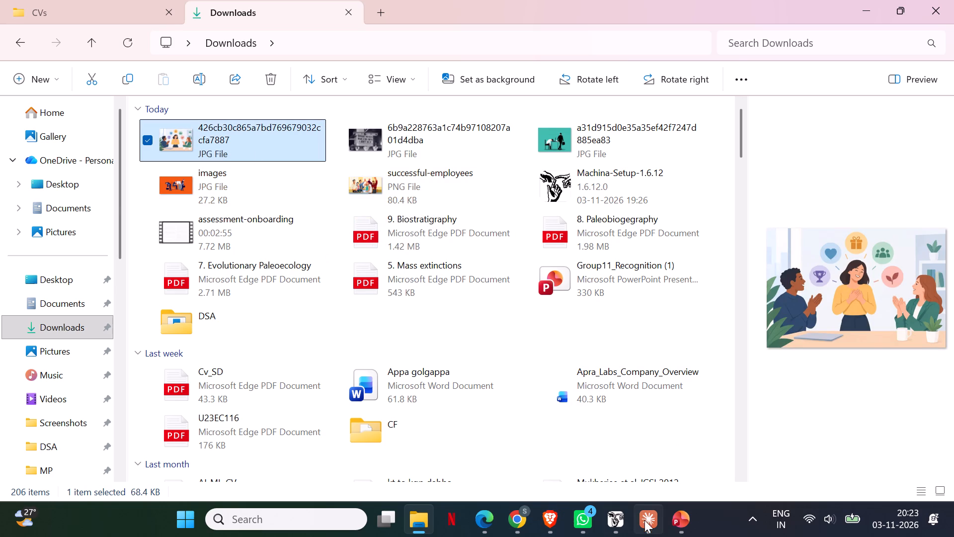
Back in PowerPoint, shrink slide 4's celebrating-team picture to about 3.36 × 6.72 cm and place it just beneath the slide title.
left_click(671, 516)
left_click(380, 314)
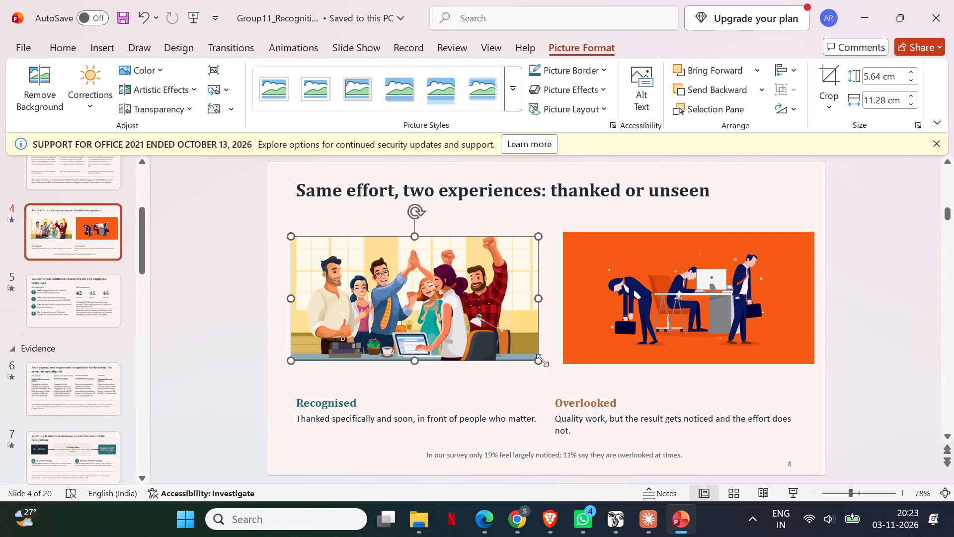
left_click_drag(540, 361, 445, 312)
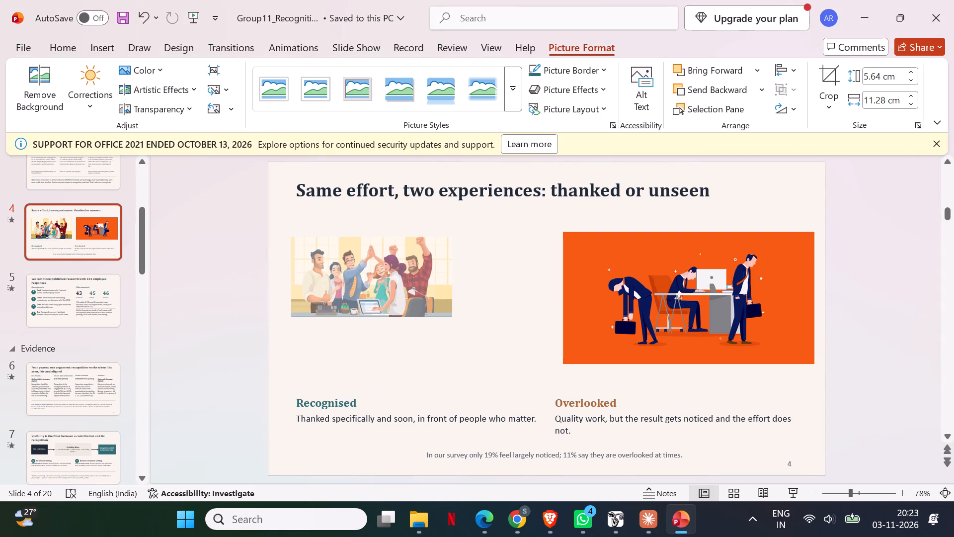
left_click_drag(445, 312, 439, 311)
left_click_drag(348, 278, 339, 262)
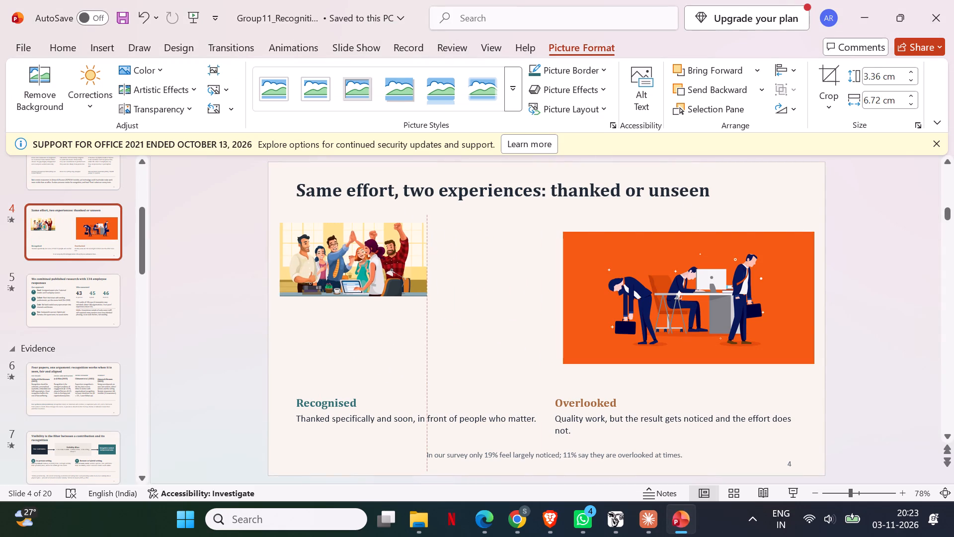
left_click_drag(339, 262, 341, 256)
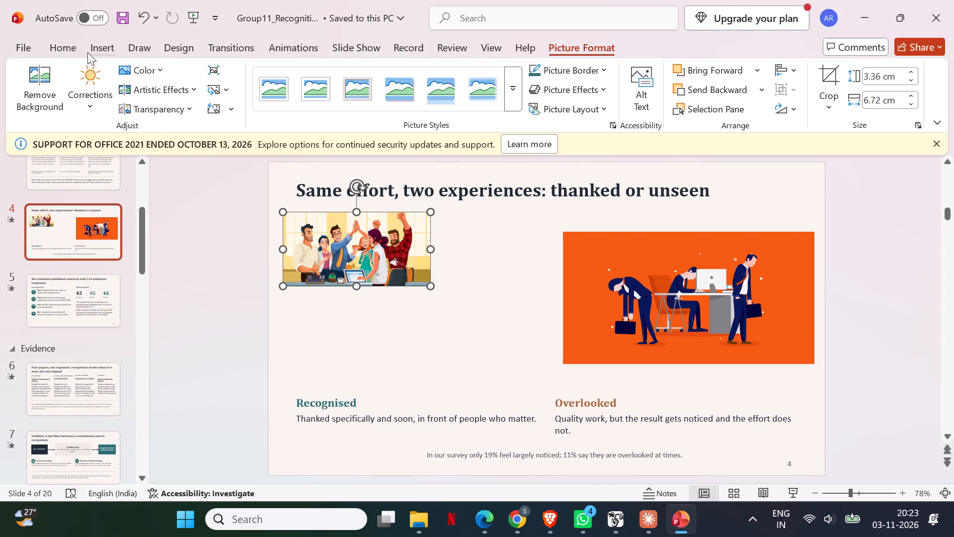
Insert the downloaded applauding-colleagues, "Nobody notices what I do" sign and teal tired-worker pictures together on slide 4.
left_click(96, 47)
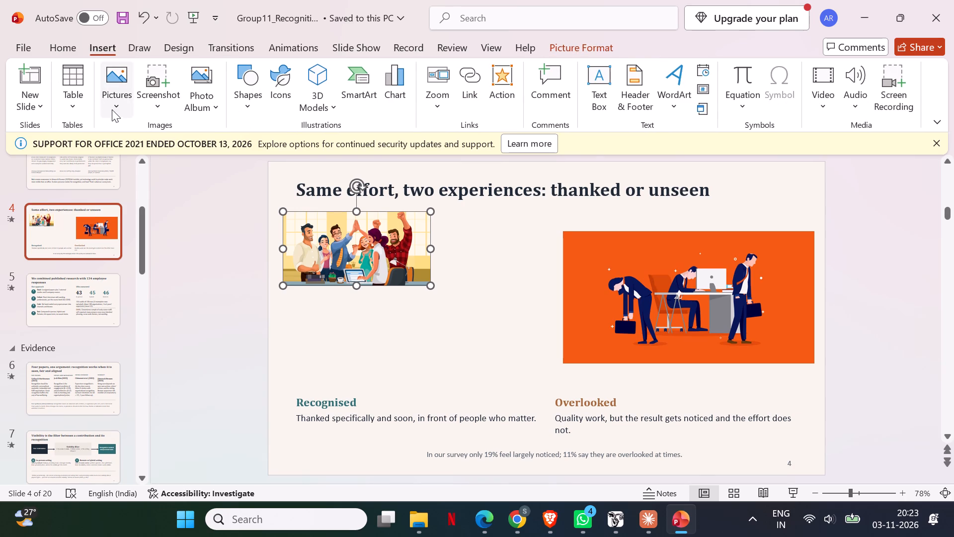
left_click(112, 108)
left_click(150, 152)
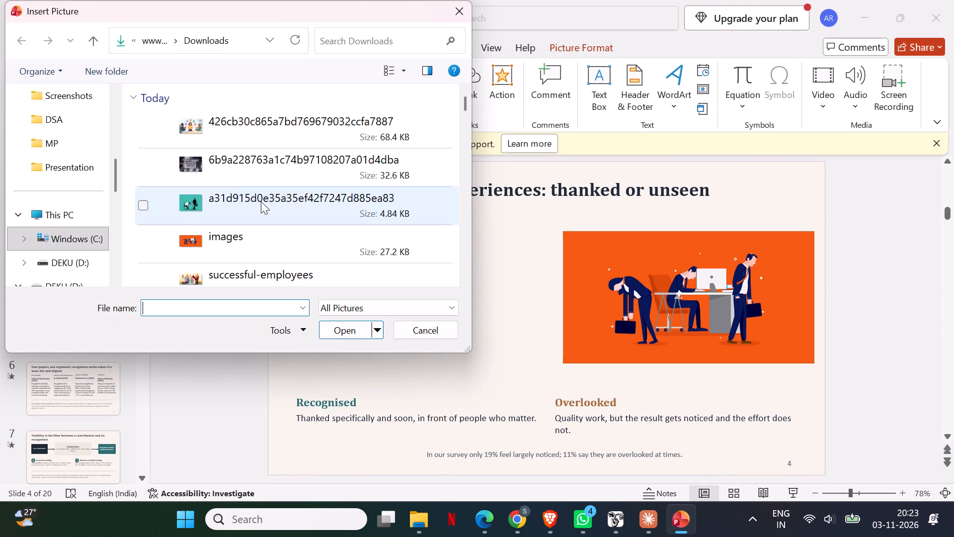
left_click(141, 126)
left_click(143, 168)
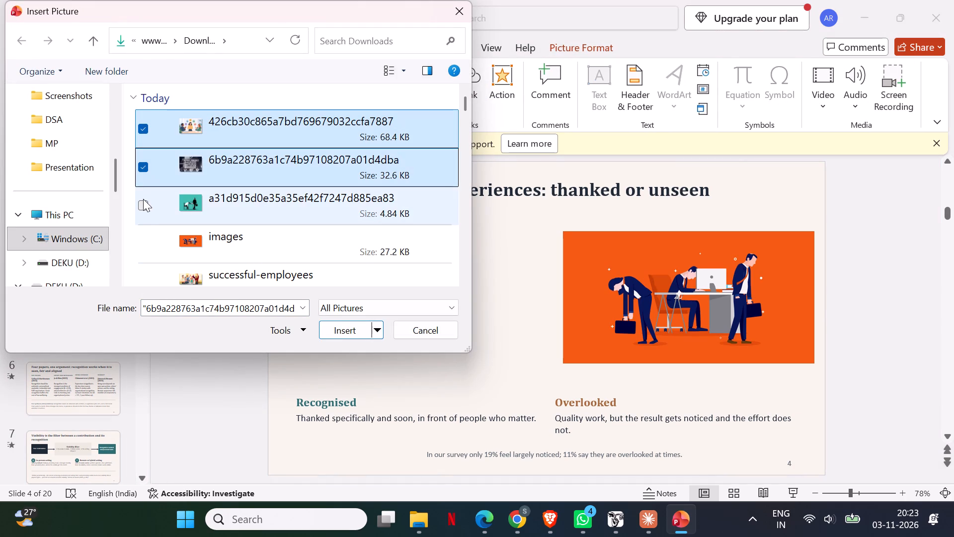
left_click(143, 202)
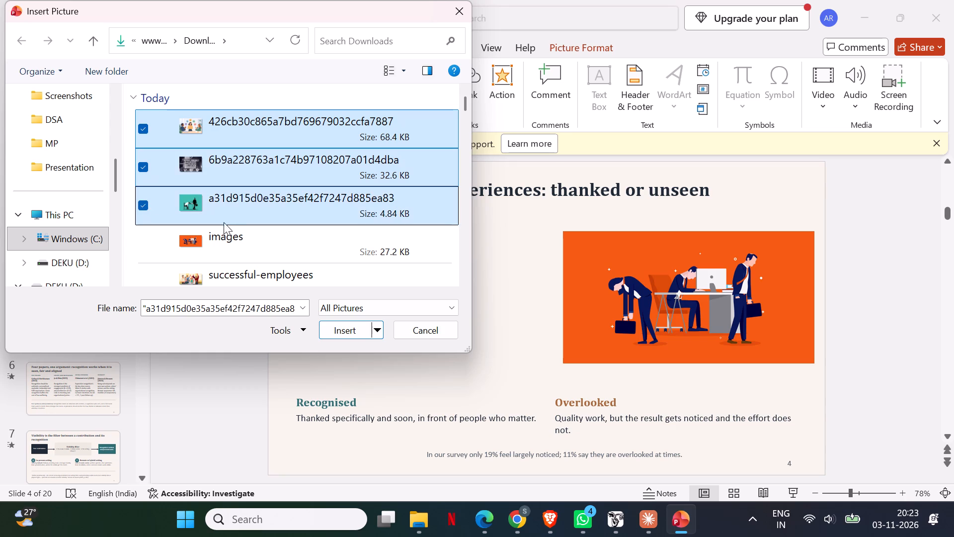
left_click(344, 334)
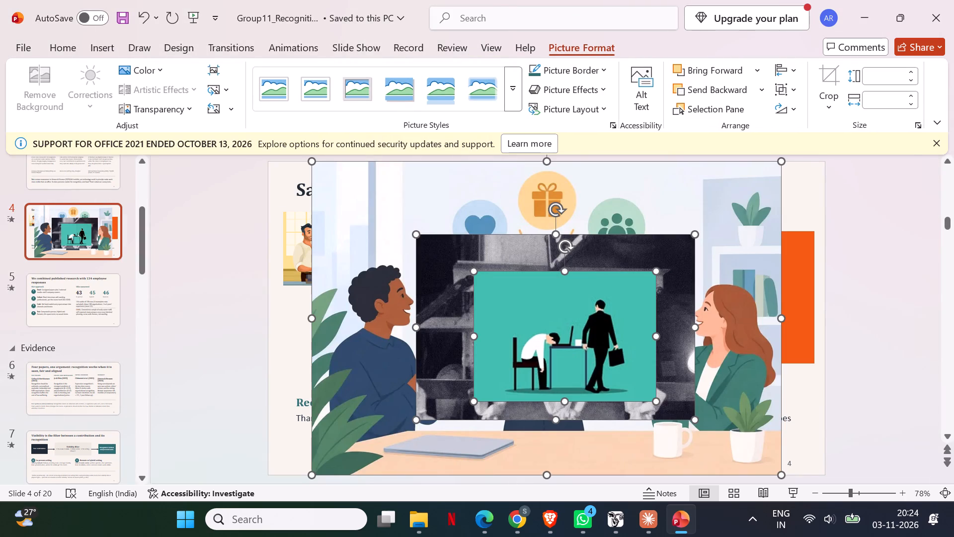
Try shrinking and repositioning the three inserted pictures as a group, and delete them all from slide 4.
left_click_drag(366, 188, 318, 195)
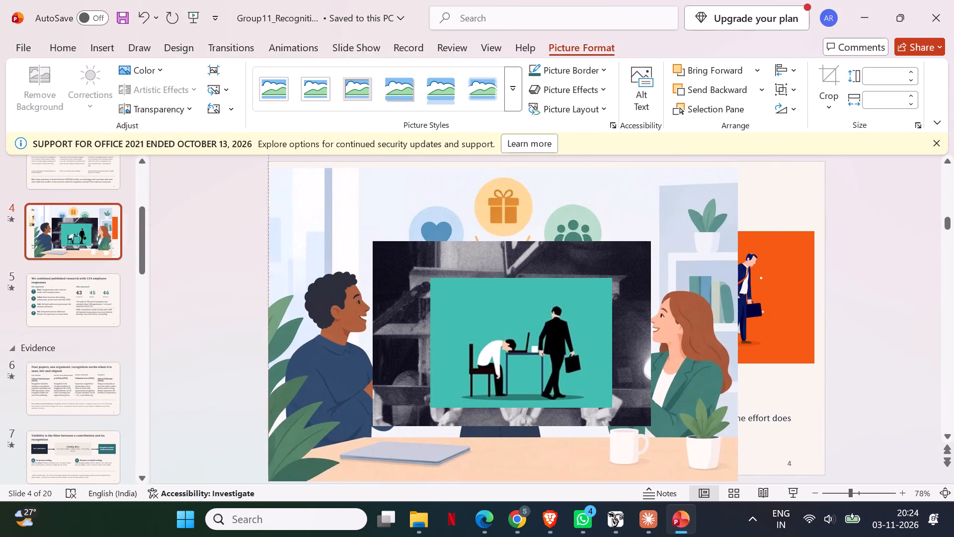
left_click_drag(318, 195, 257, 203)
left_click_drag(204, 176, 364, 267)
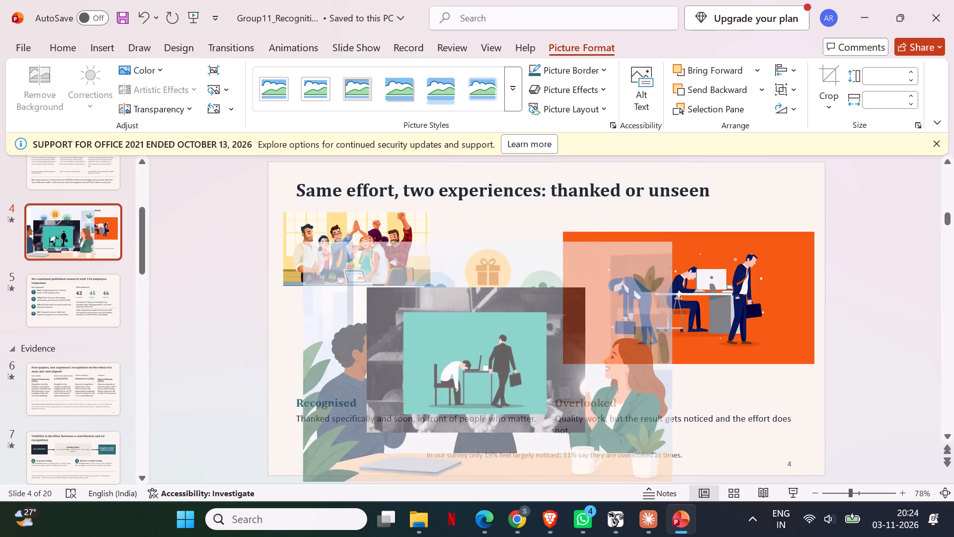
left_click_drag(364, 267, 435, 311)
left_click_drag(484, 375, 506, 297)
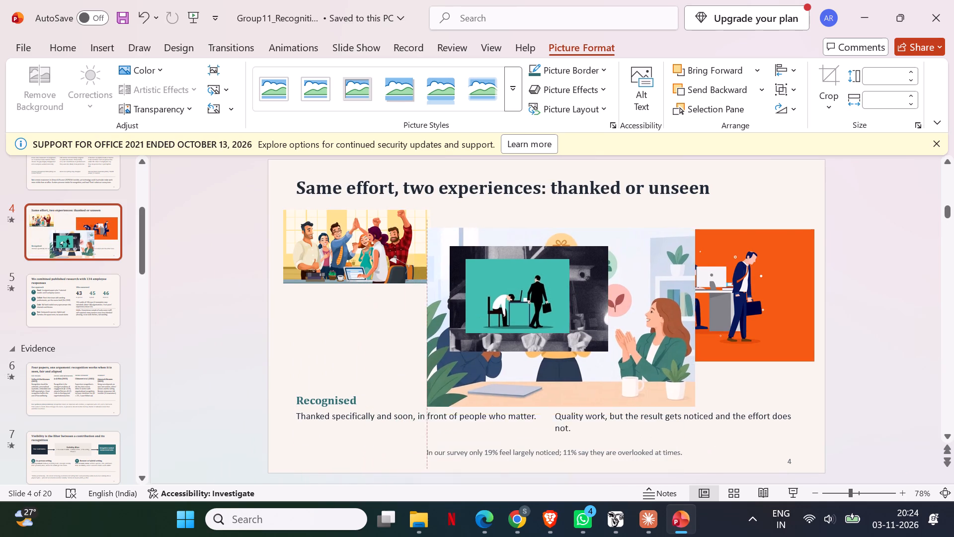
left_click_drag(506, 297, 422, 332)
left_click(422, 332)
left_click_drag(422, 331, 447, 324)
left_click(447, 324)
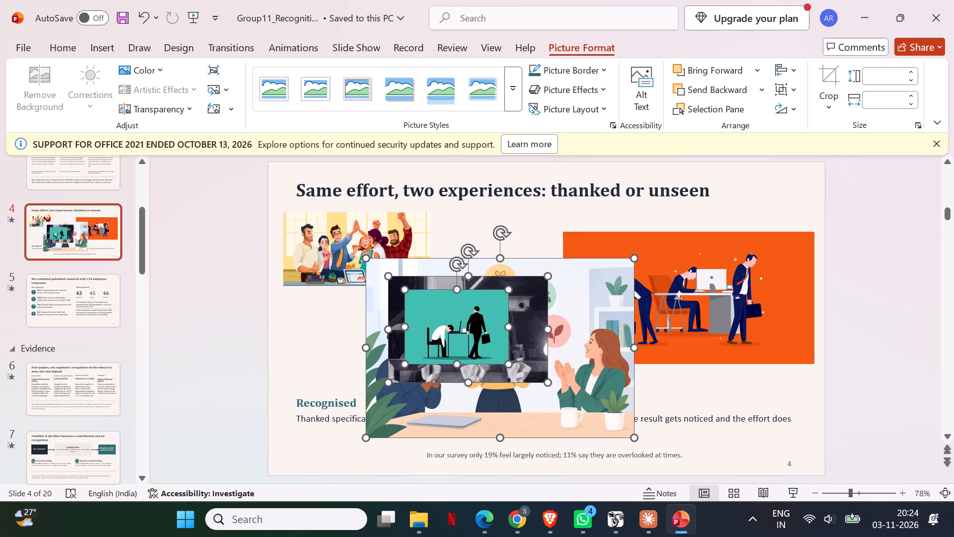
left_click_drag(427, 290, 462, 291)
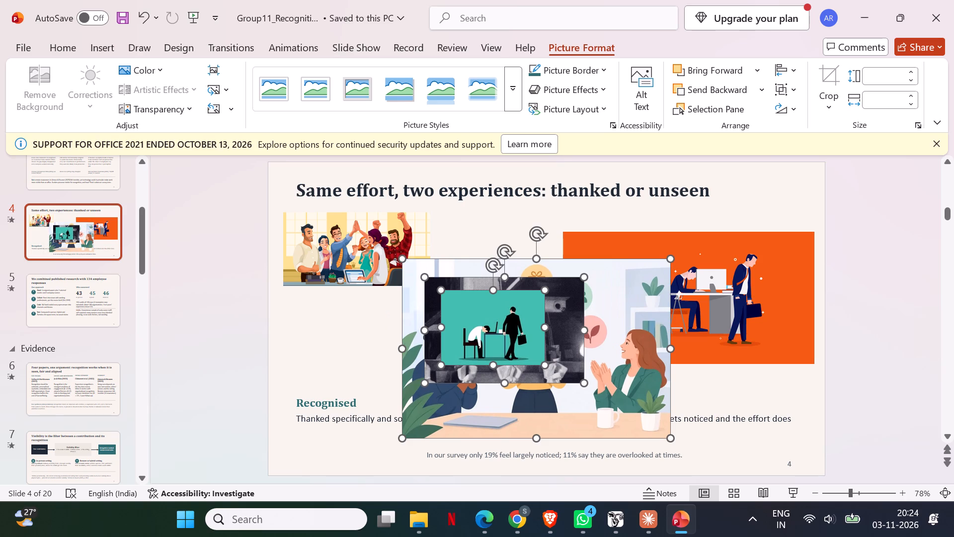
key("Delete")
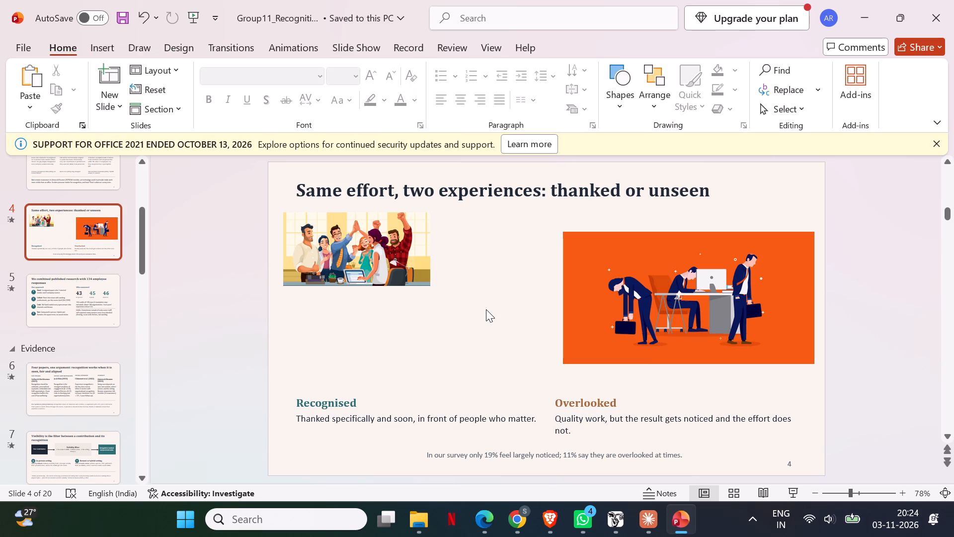
Insert only the downloaded picture of two colleagues applauding a smiling woman on slide 4.
left_click(99, 44)
left_click(121, 103)
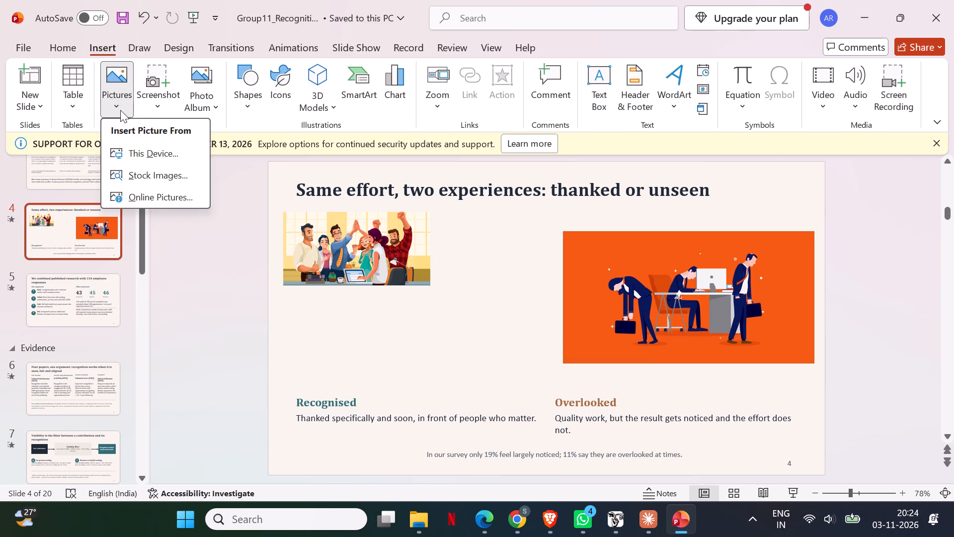
left_click(133, 147)
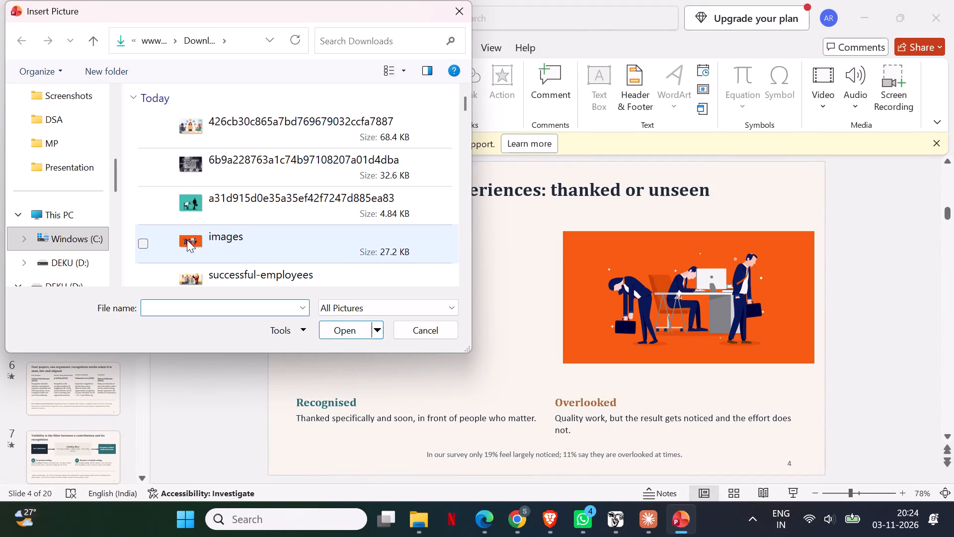
left_click(141, 128)
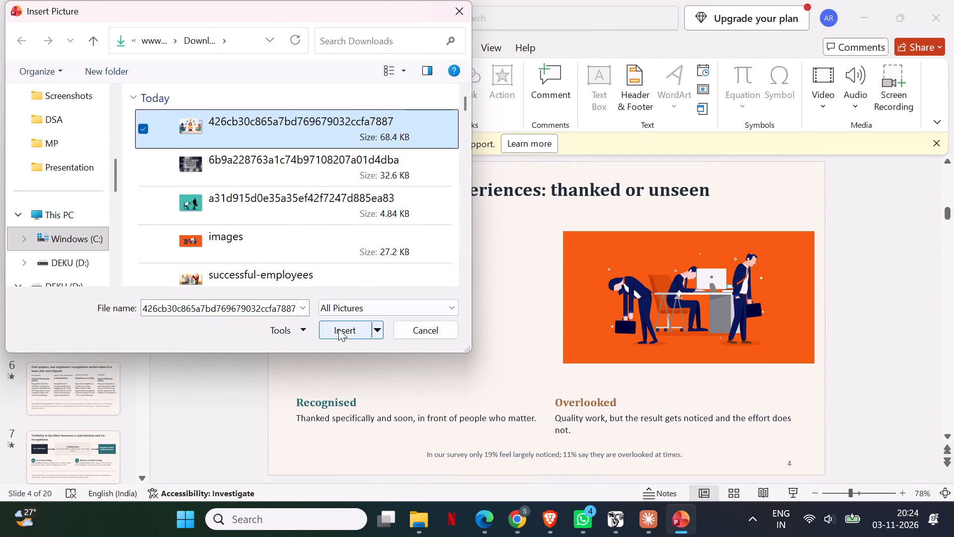
left_click(338, 329)
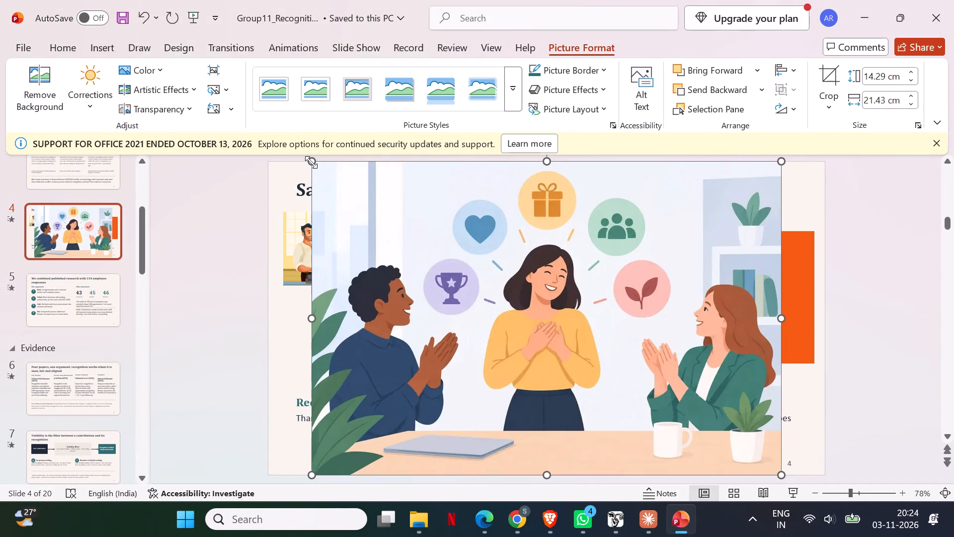
Scale the applauding-colleagues picture to about 3.91 × 5.86 cm and place it below the celebrating-team picture, above the Recognised text.
left_click_drag(311, 162, 569, 311)
left_click_drag(607, 373, 593, 369)
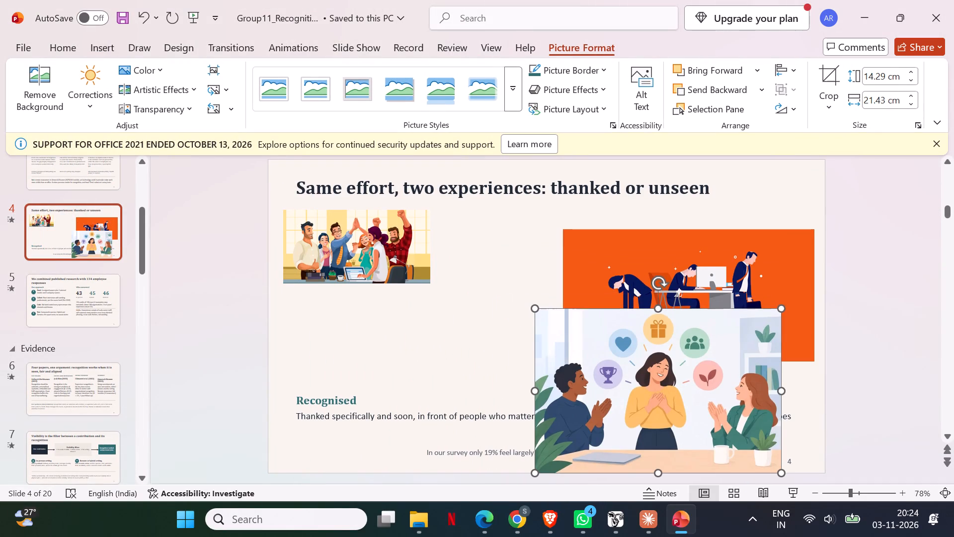
left_click_drag(593, 369, 475, 333)
left_click_drag(408, 270, 456, 294)
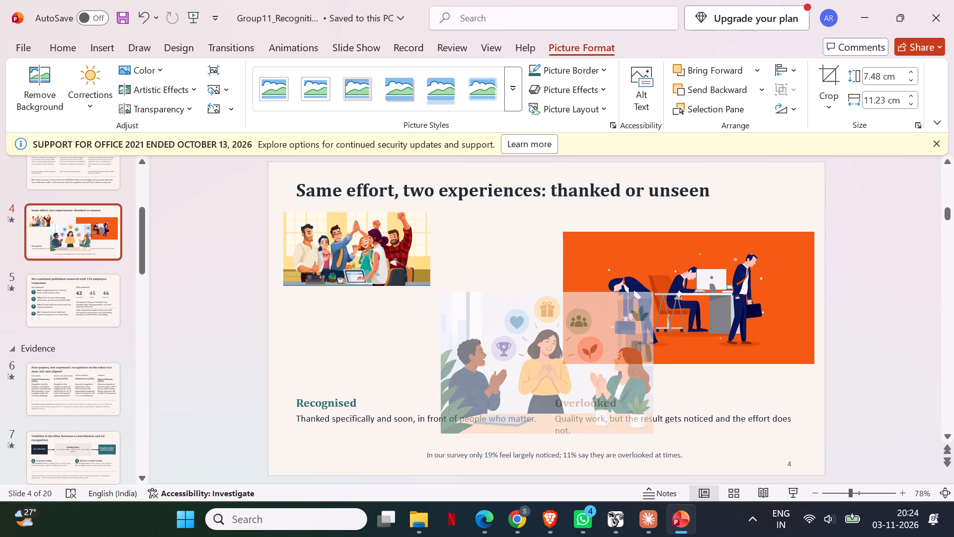
left_click_drag(456, 294, 481, 305)
left_click_drag(519, 378, 459, 358)
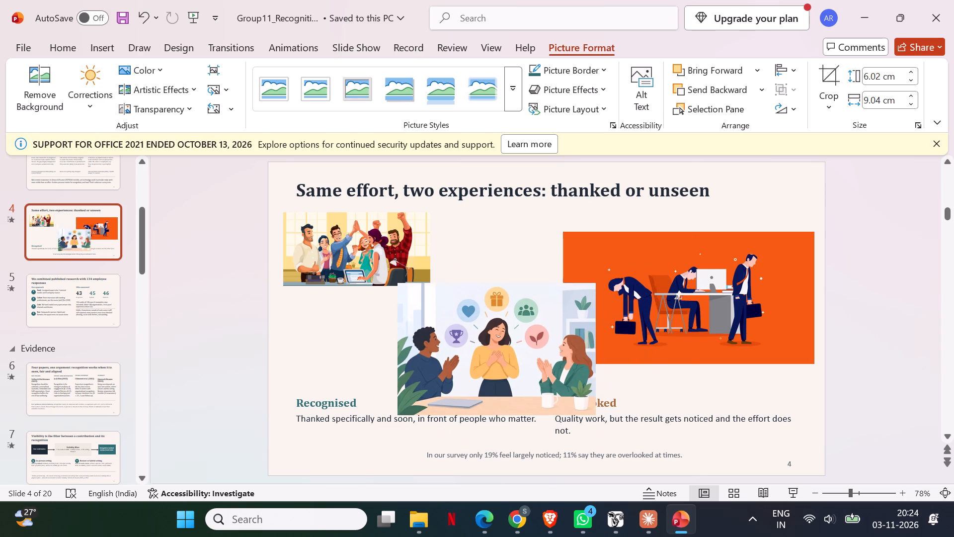
left_click_drag(459, 358, 454, 357)
left_click_drag(389, 281, 419, 301)
left_click_drag(471, 336, 452, 335)
left_click_drag(397, 302, 420, 315)
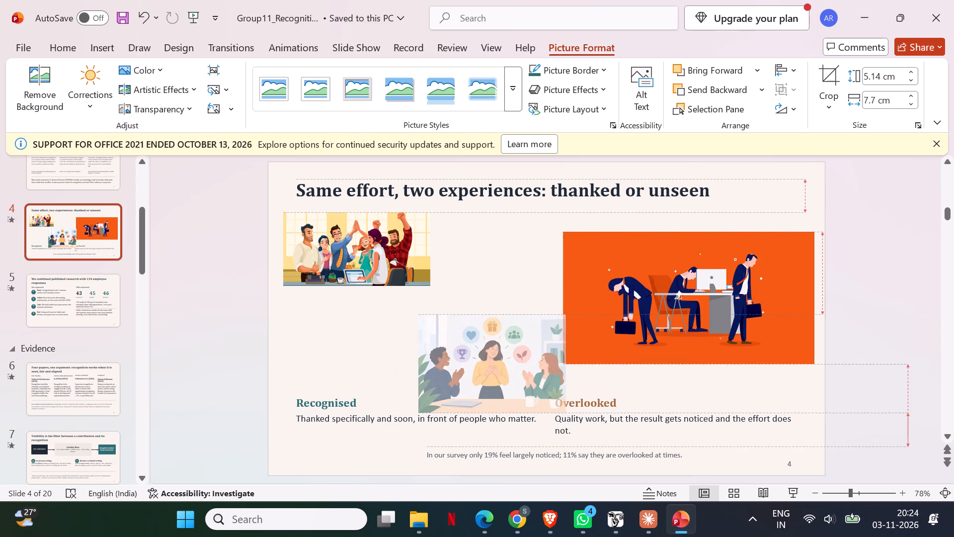
left_click_drag(420, 315, 421, 315)
left_click_drag(495, 360, 464, 342)
left_click_drag(386, 295, 392, 298)
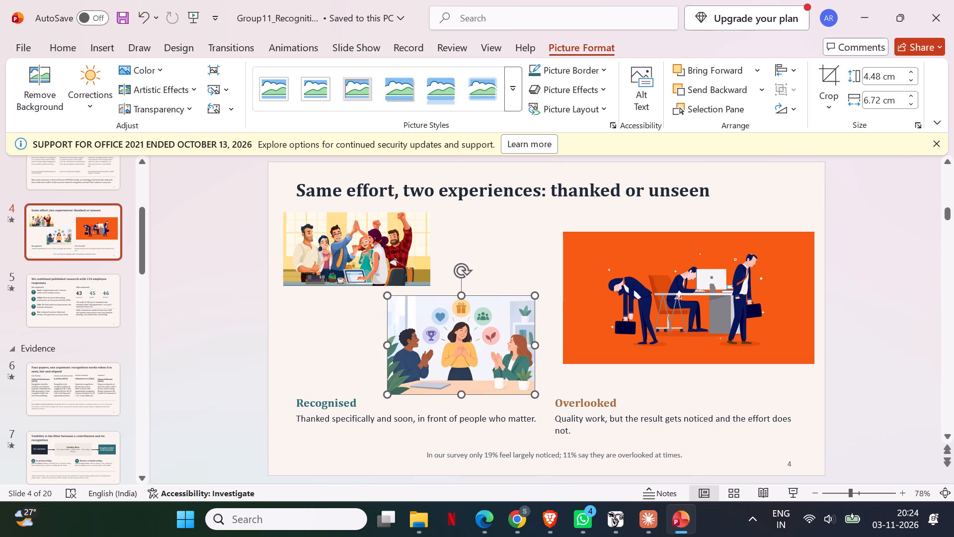
left_click_drag(392, 298, 413, 307)
left_click_drag(453, 351, 459, 339)
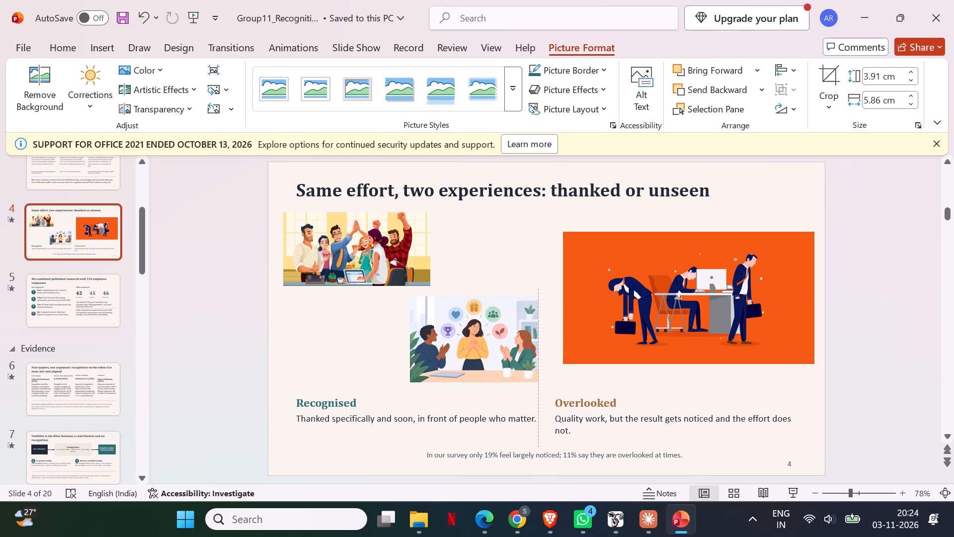
left_click_drag(459, 339, 445, 335)
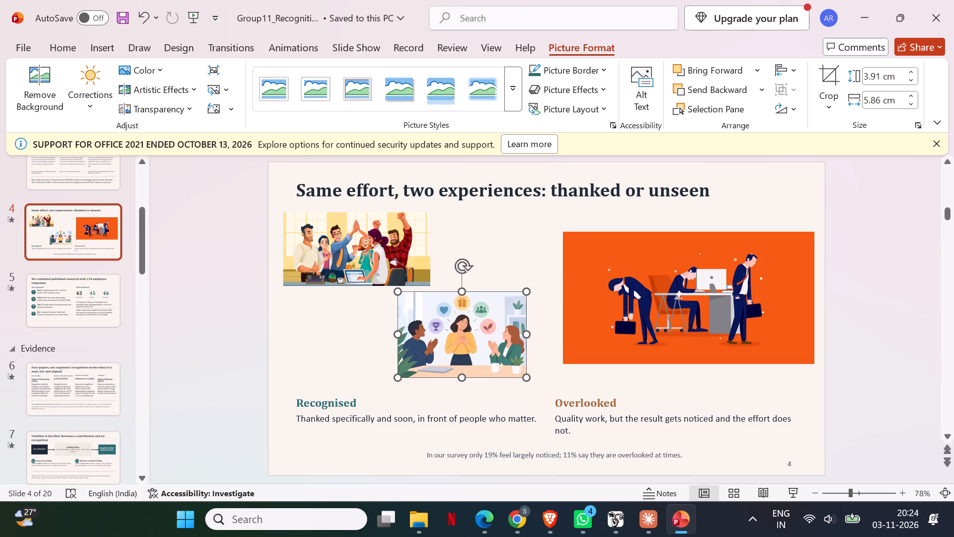
Shift the celebrating-team picture sideways toward the slide's centre, so it sits above the applauding-colleagues picture.
left_click_drag(369, 248, 407, 247)
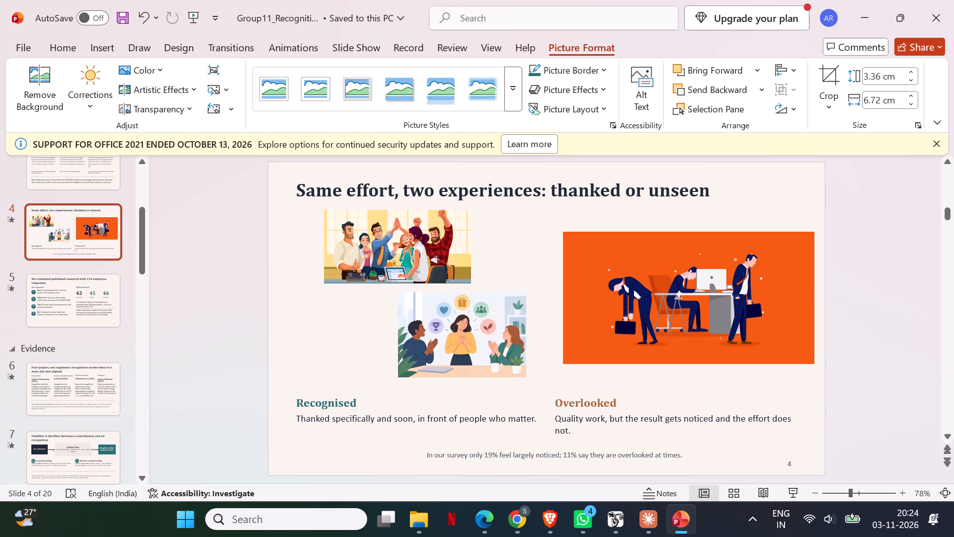
left_click_drag(407, 247, 417, 248)
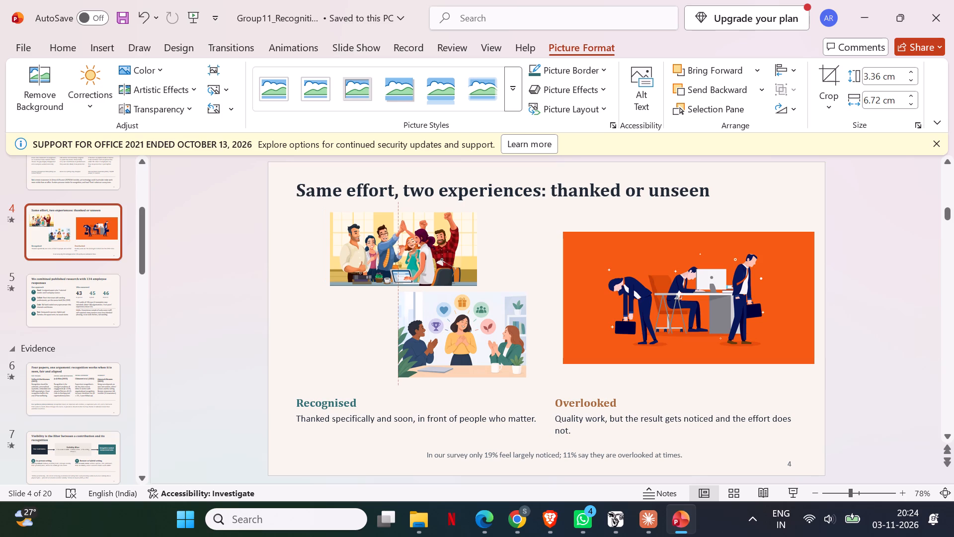
left_click_drag(417, 248, 417, 248)
Switch to Chrome and look through the happy employees image results for another picture for the Recognised side.
left_click(514, 519)
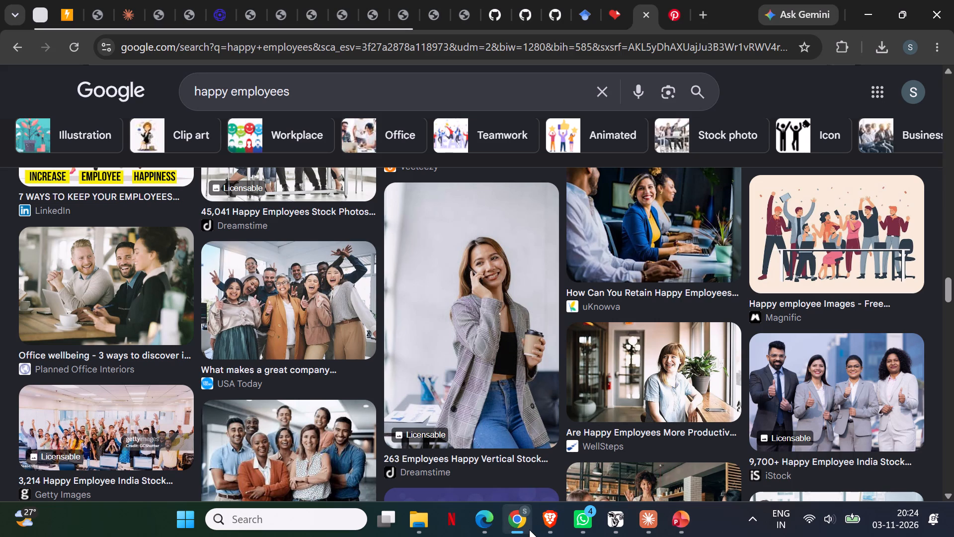
scroll(510, 492, "down", 8)
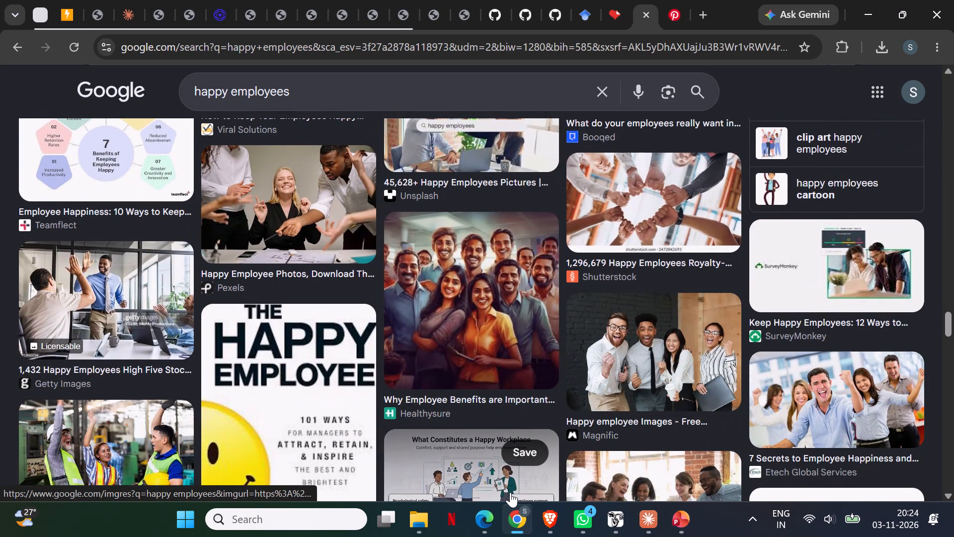
scroll(429, 386, "down", 3)
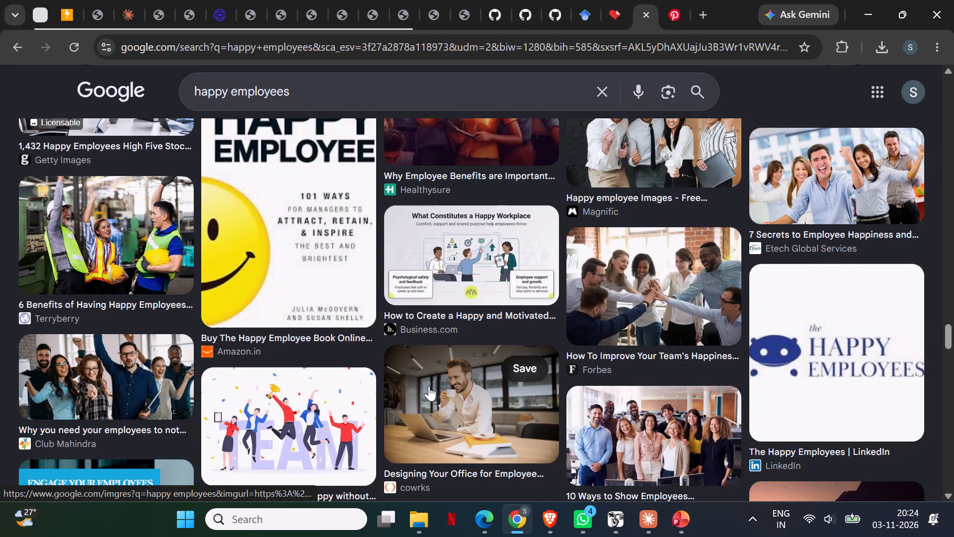
scroll(429, 386, "right", 10)
Open the Team Appreciation Wall pin on Pinterest and examine its related pins for another recognition picture.
left_click(677, 22)
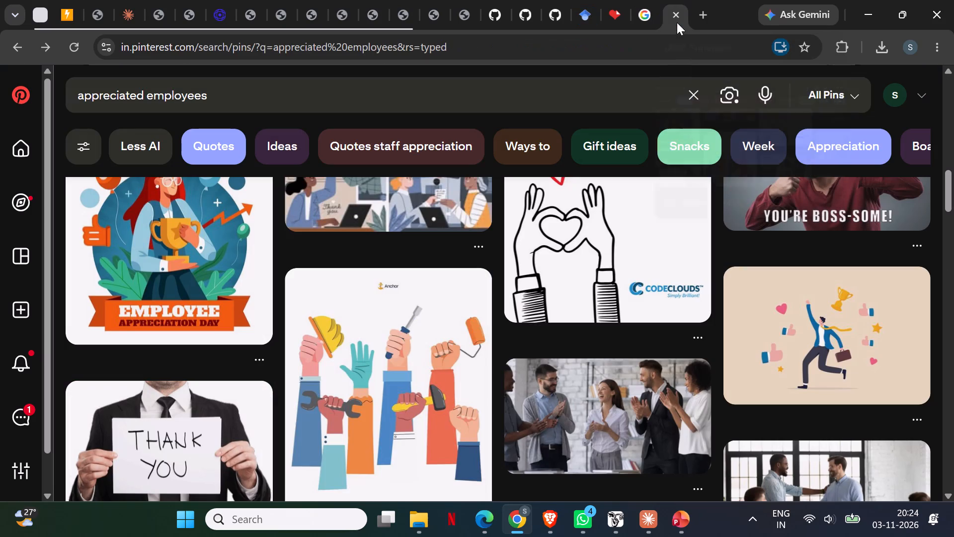
scroll(276, 379, "up", 1)
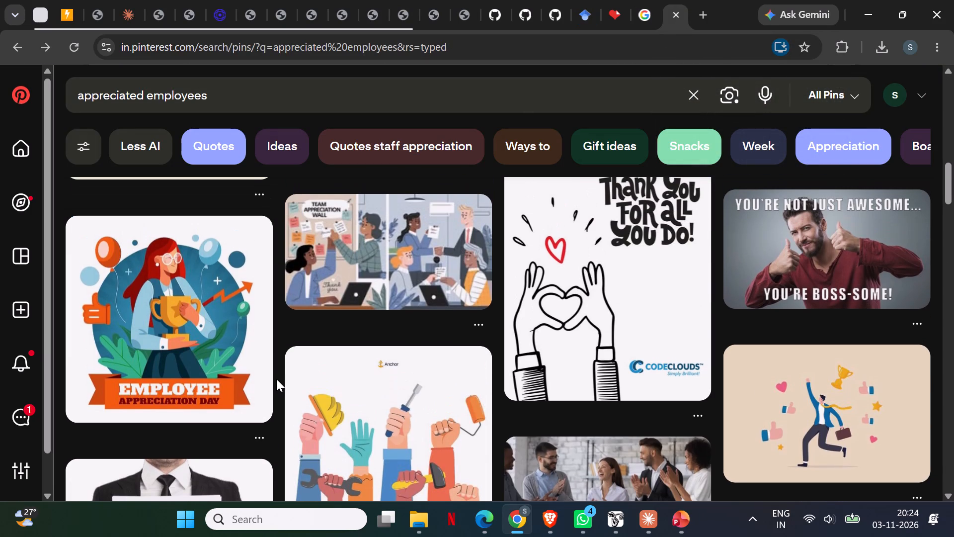
left_click(368, 265)
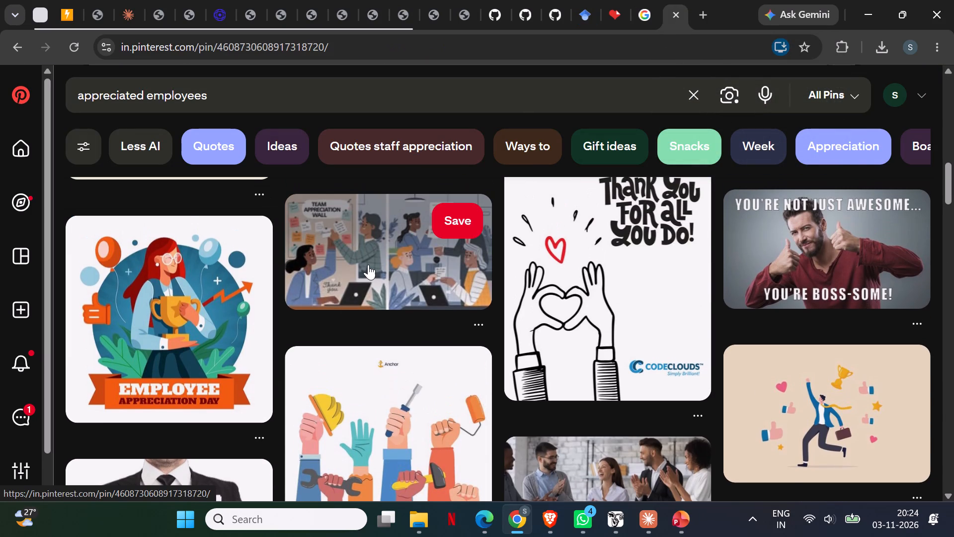
scroll(292, 266, "down", 3)
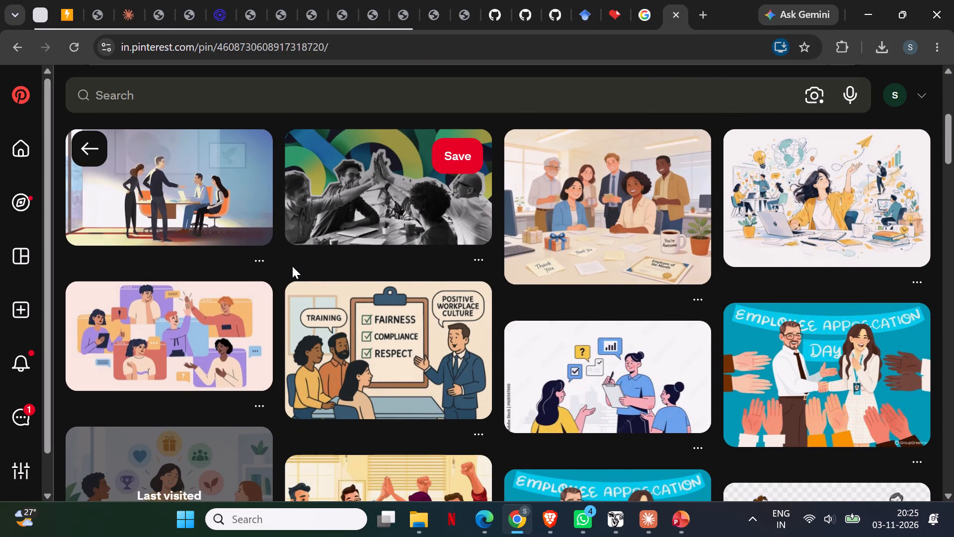
scroll(292, 266, "down", 4)
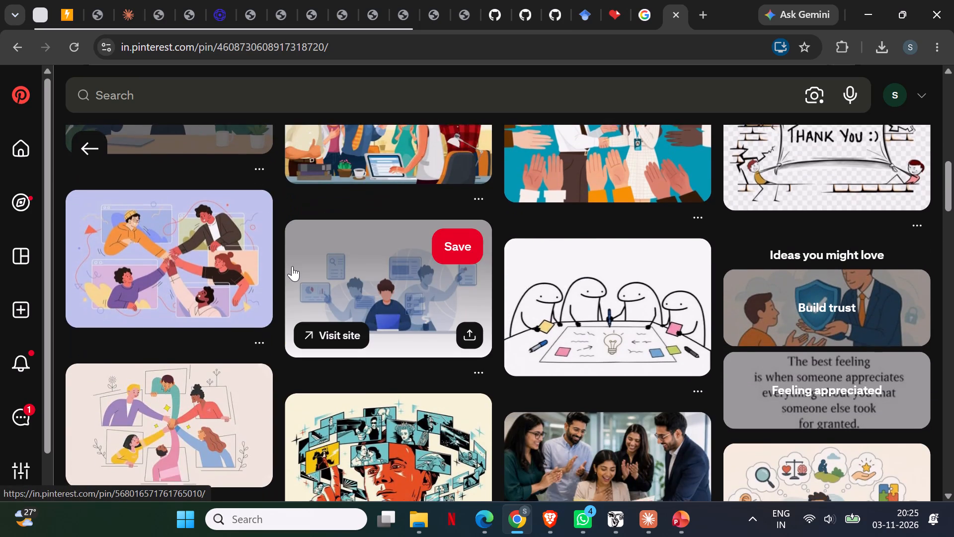
scroll(292, 266, "down", 7)
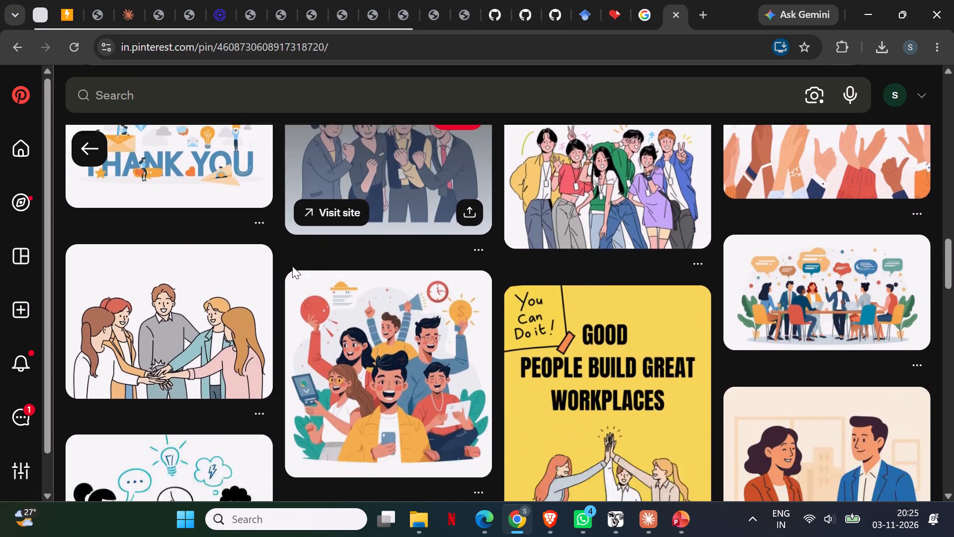
scroll(292, 266, "down", 6)
scroll(292, 266, "up", 1)
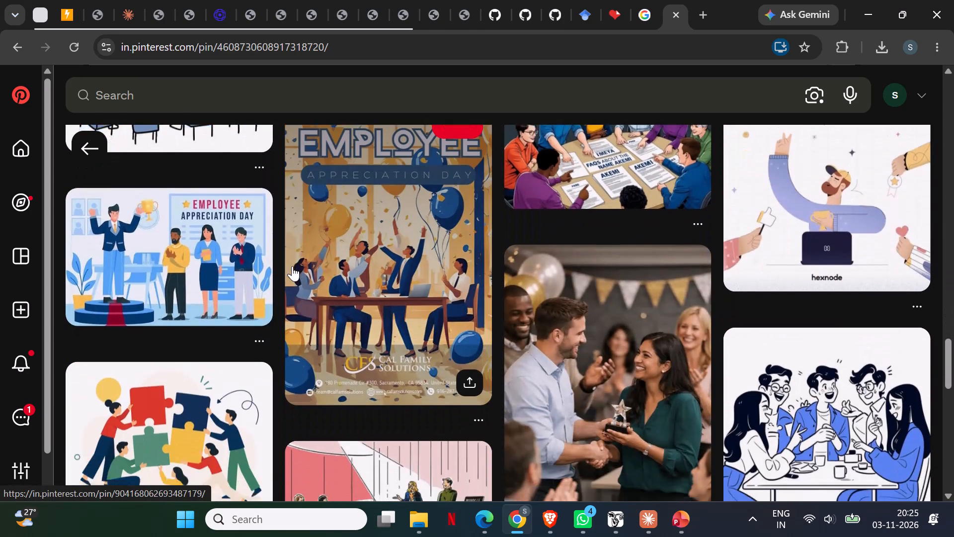
scroll(292, 266, "up", 2)
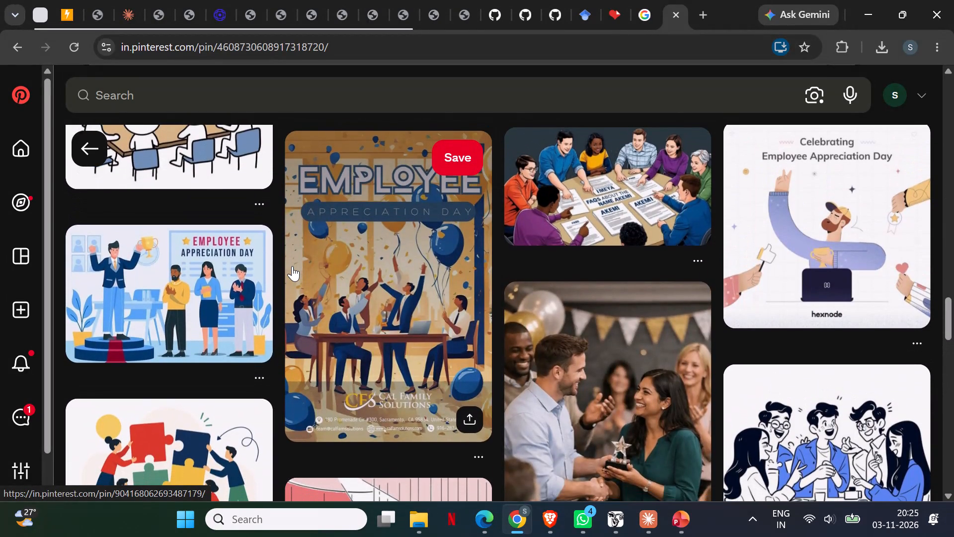
scroll(292, 266, "up", 1)
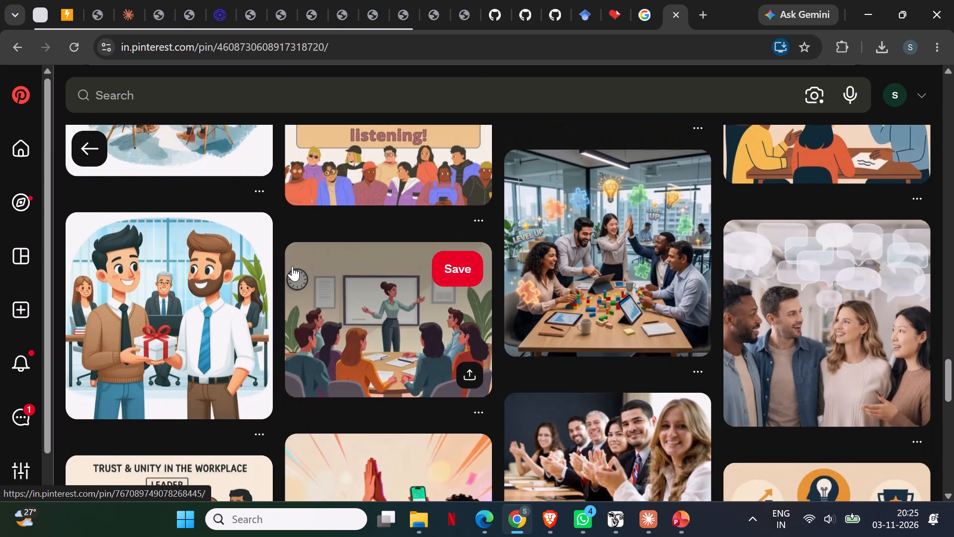
scroll(292, 266, "up", 1)
scroll(292, 266, "down", 6)
scroll(292, 266, "up", 4)
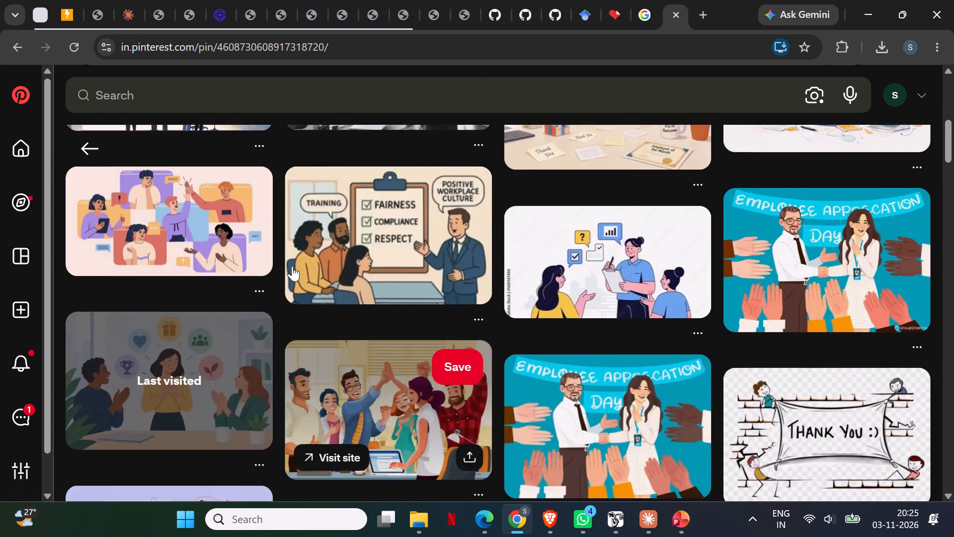
scroll(292, 266, "up", 1)
scroll(292, 266, "right", 4)
Browse the Pinterest results for appreciated employees for a picture of celebrated staff.
scroll(431, 390, "down", 3)
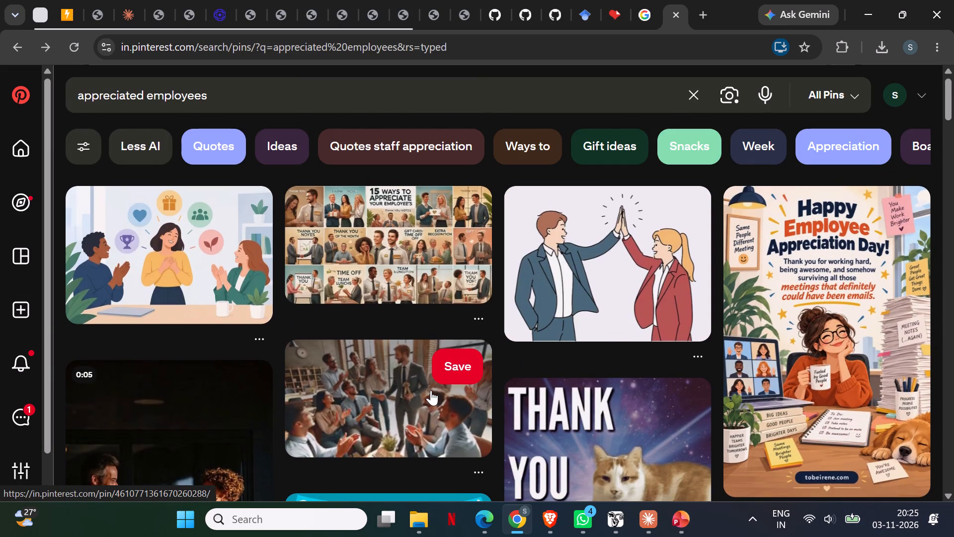
scroll(431, 390, "down", 5)
scroll(431, 390, "up", 2)
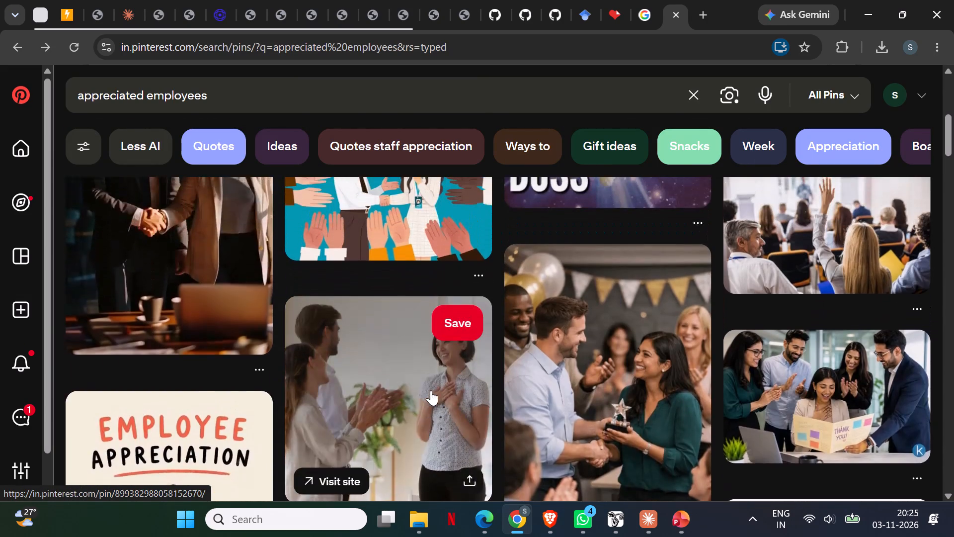
scroll(431, 390, "up", 2)
scroll(424, 377, "down", 2)
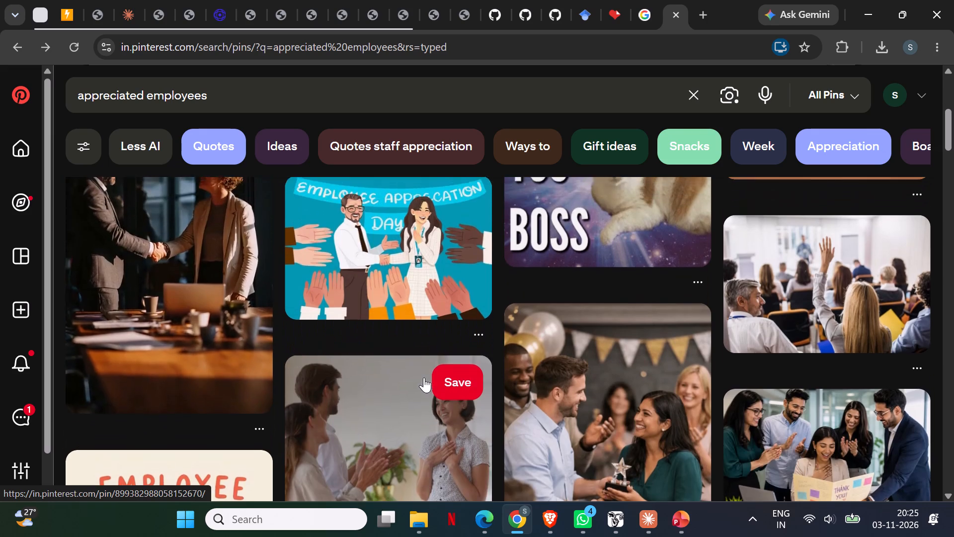
scroll(424, 377, "down", 7)
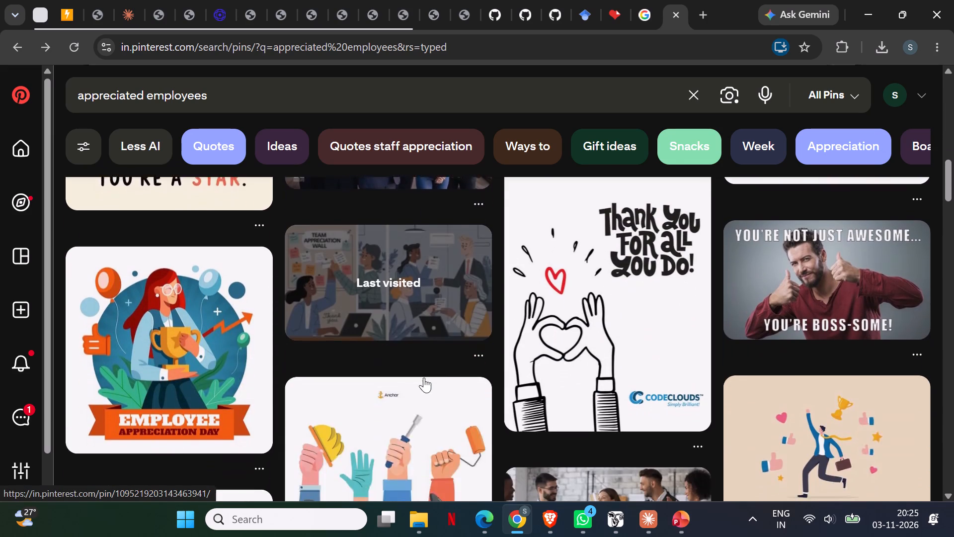
scroll(424, 377, "down", 1)
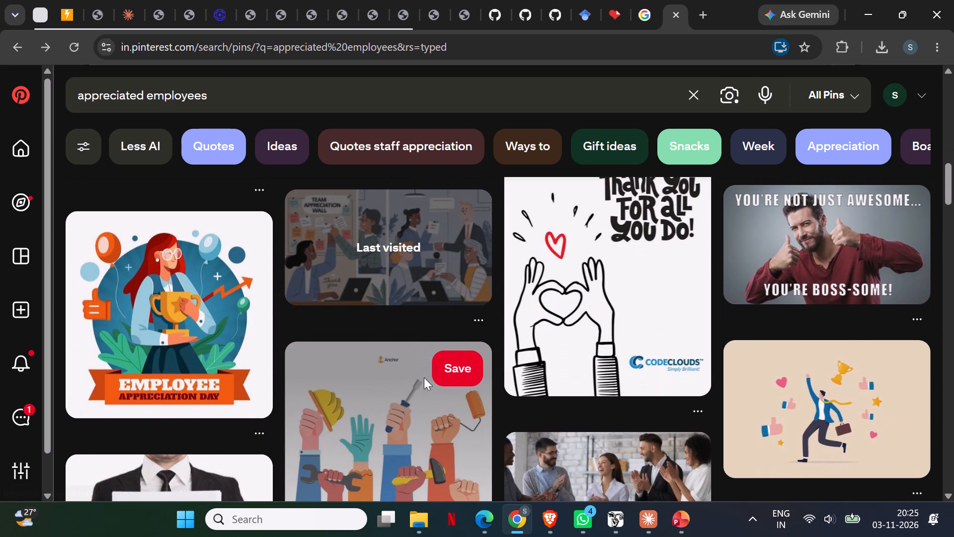
scroll(424, 377, "down", 4)
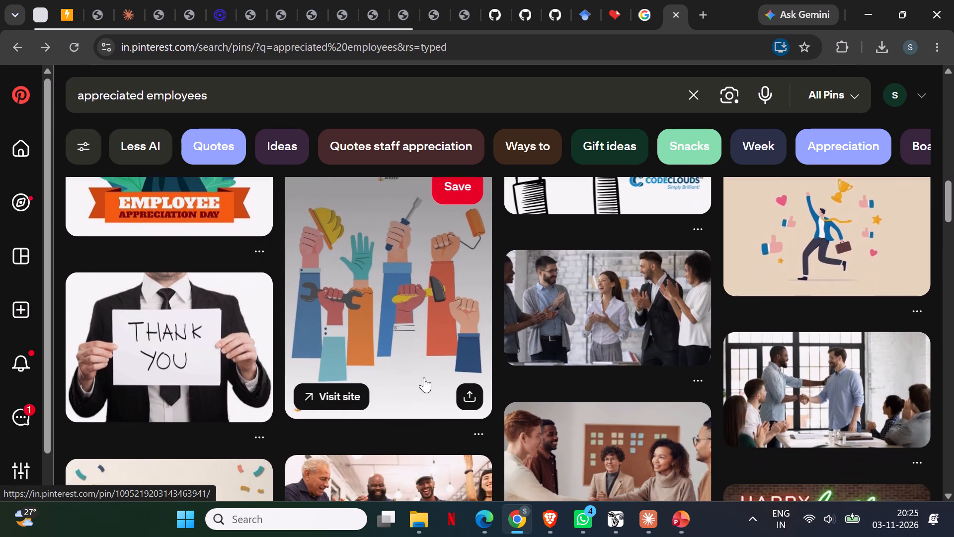
scroll(424, 377, "down", 4)
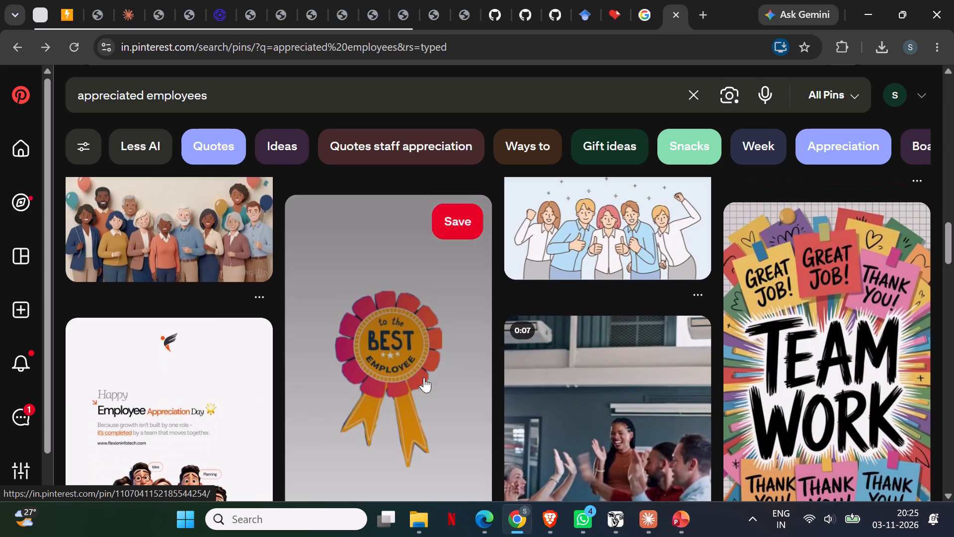
scroll(424, 377, "down", 6)
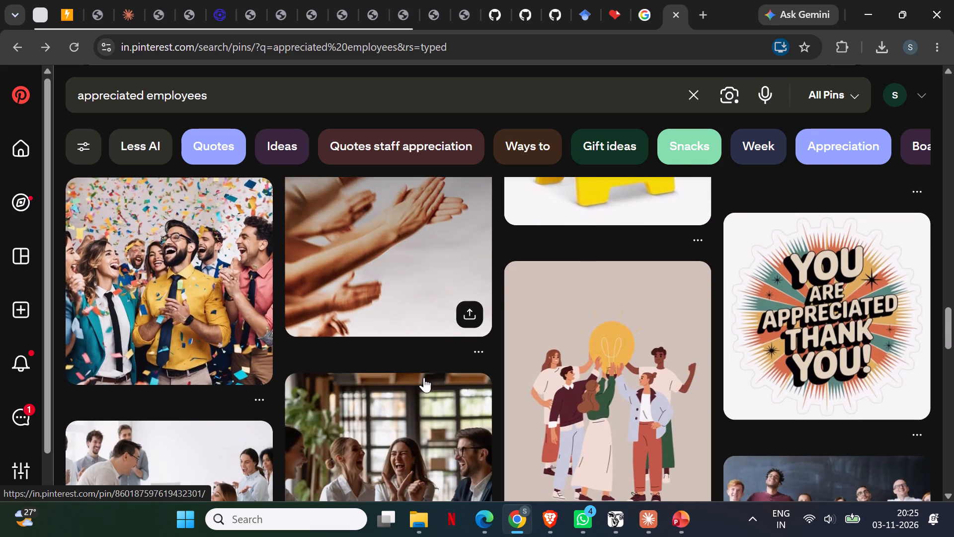
scroll(211, 425, "down", 1)
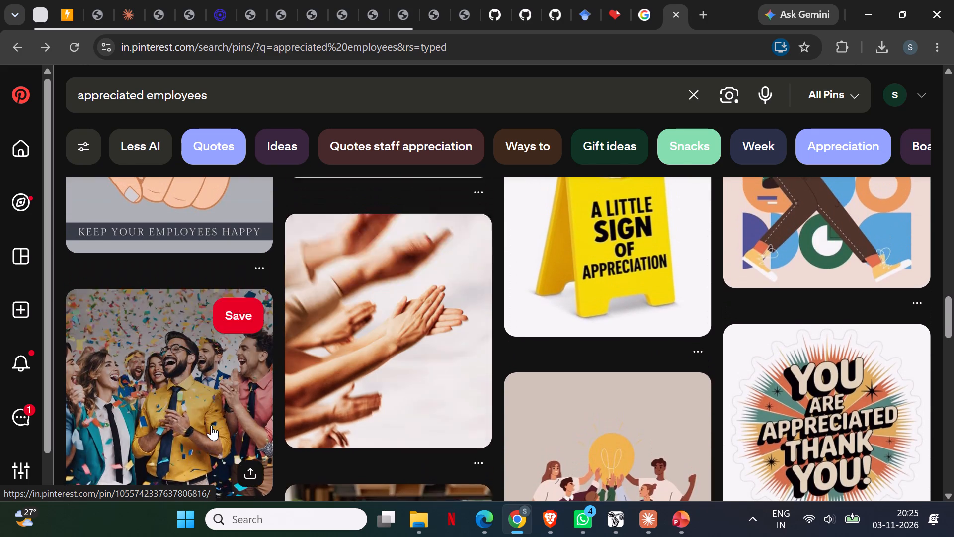
scroll(211, 425, "down", 1)
scroll(189, 313, "down", 1)
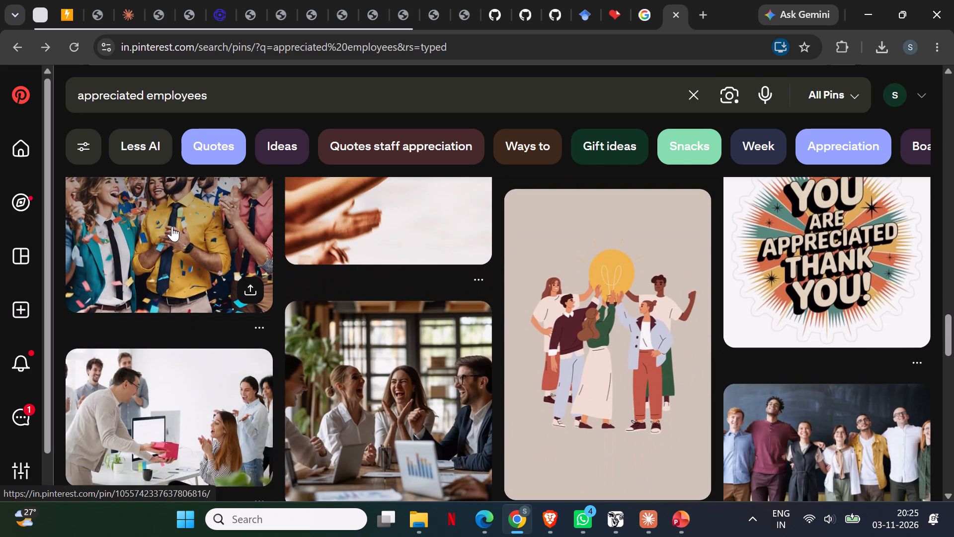
Open the pin of laughing office workers under falling confetti and examine its related pins for alternatives.
left_click(172, 226)
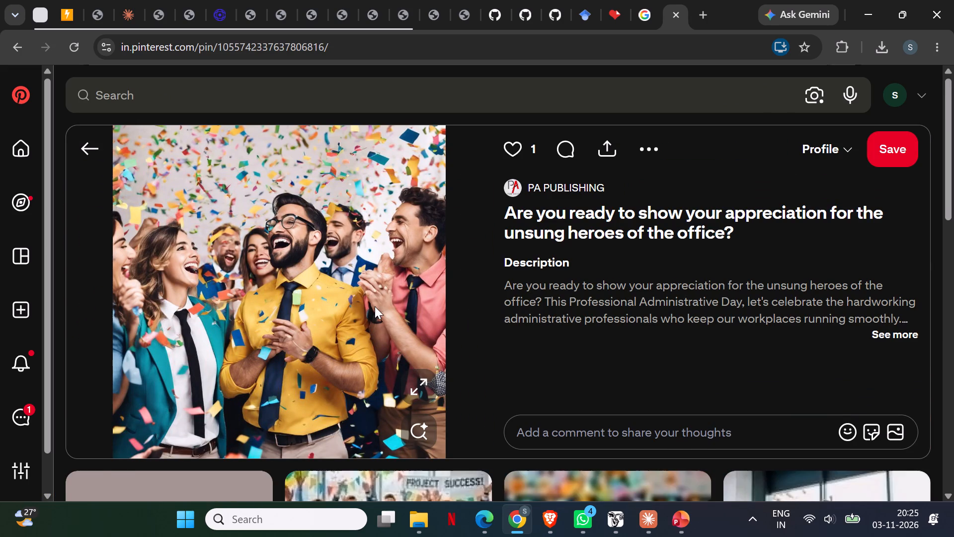
scroll(375, 306, "down", 4)
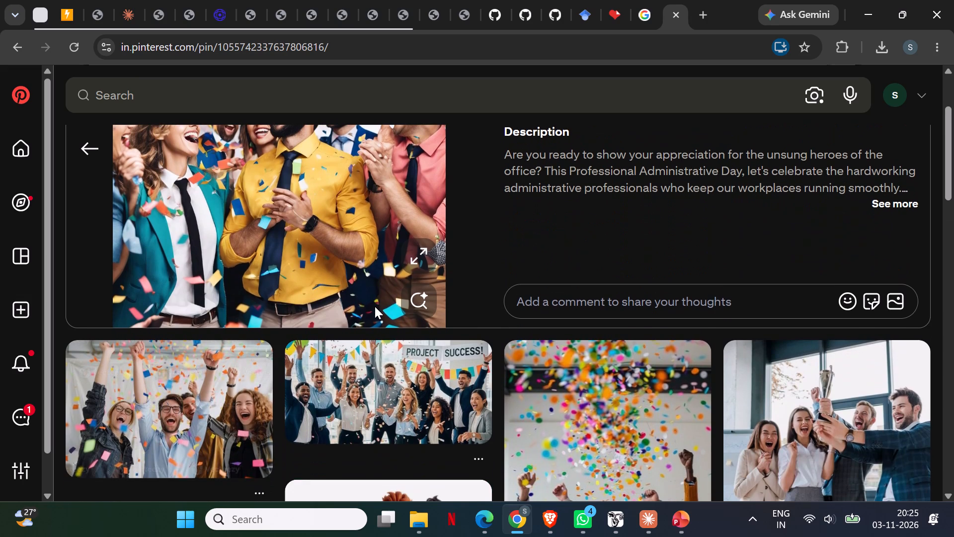
scroll(375, 306, "down", 5)
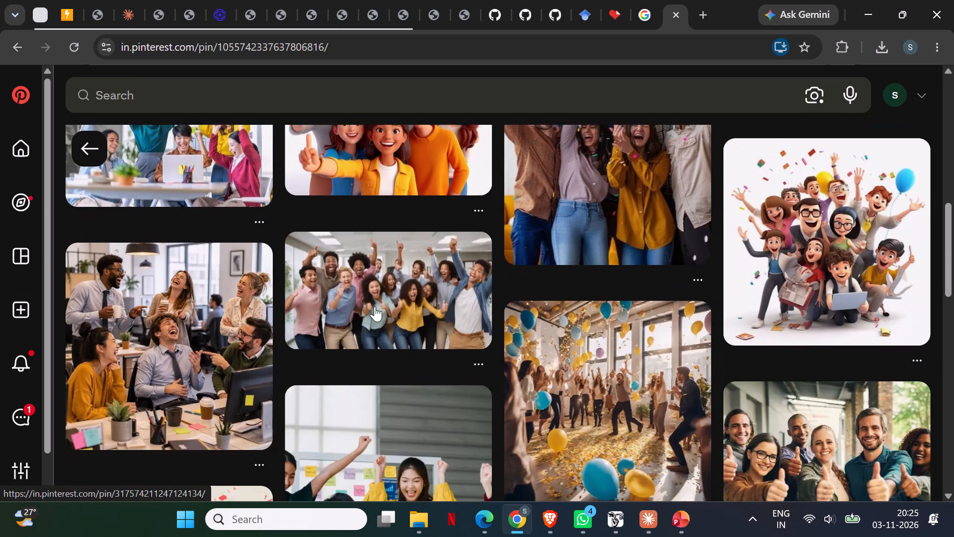
scroll(375, 306, "down", 4)
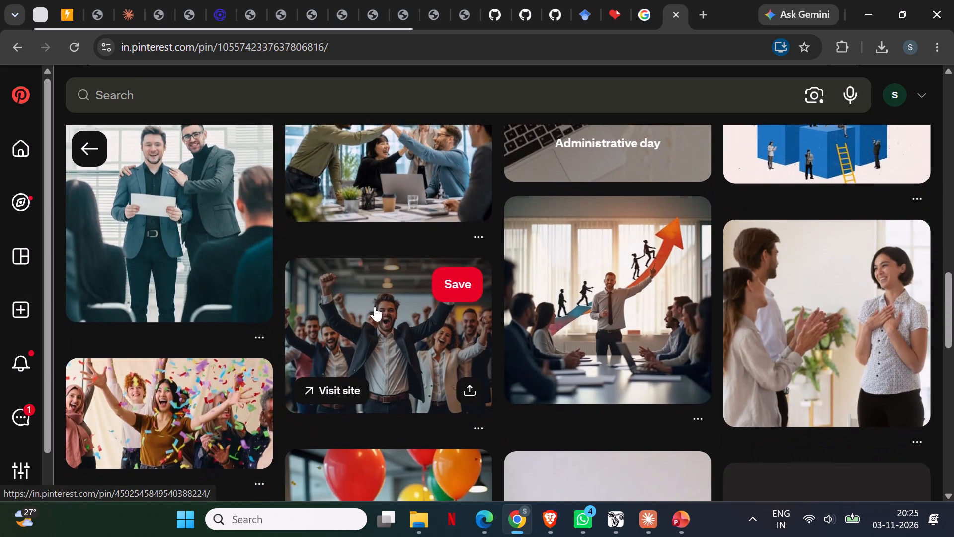
scroll(375, 306, "down", 4)
scroll(375, 306, "up", 1)
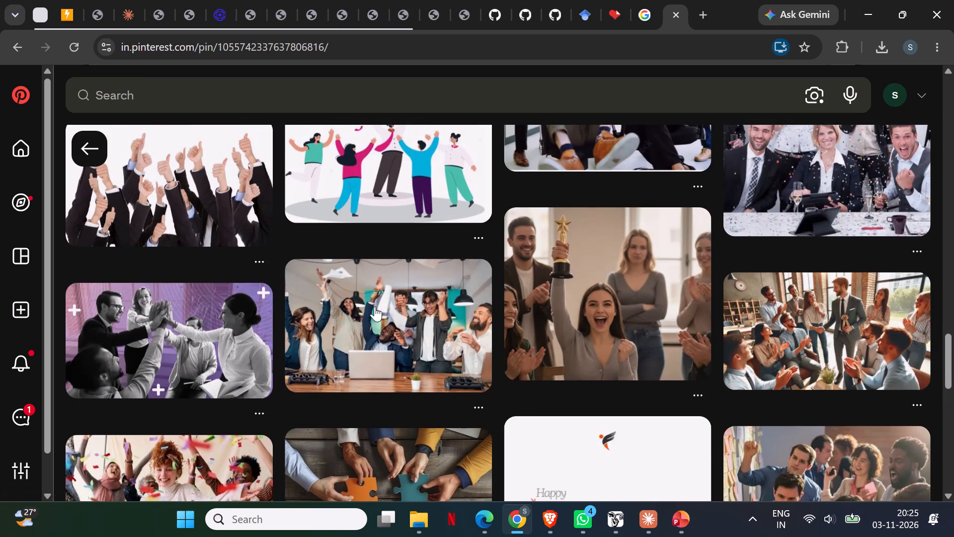
scroll(375, 306, "up", 1)
scroll(375, 306, "down", 1)
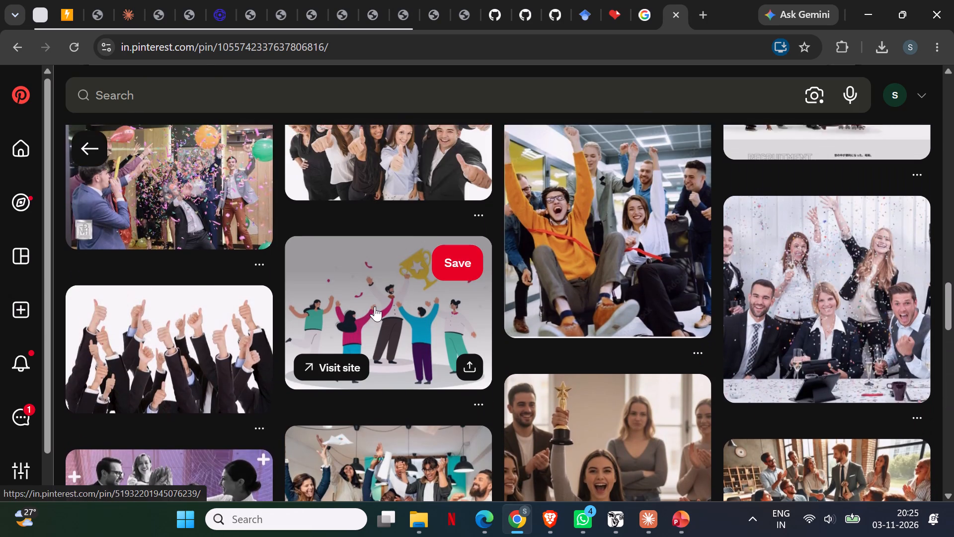
scroll(375, 306, "down", 3)
scroll(375, 306, "up", 5)
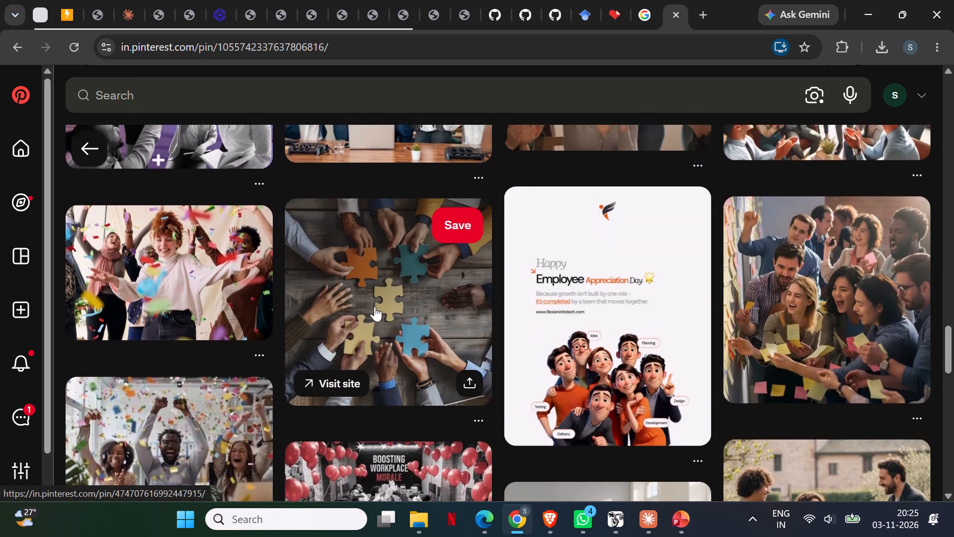
scroll(375, 306, "up", 5)
Save the opened pin's picture of laughing office workers in confetti to the computer.
right_click(318, 260)
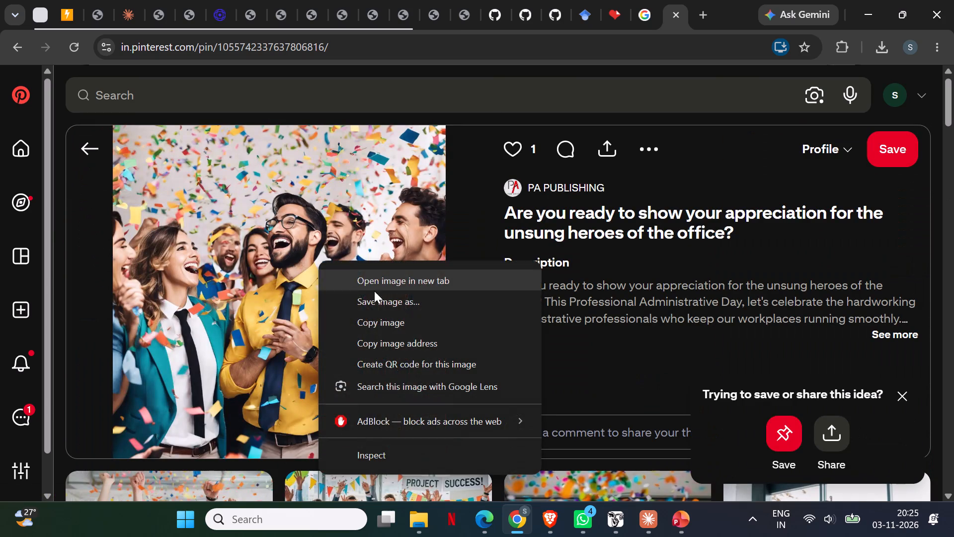
left_click(388, 303)
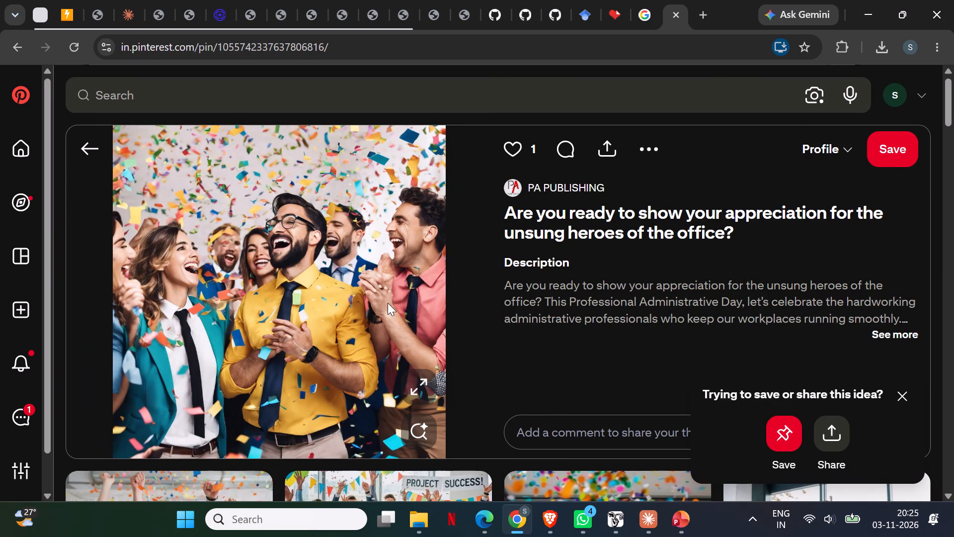
left_click(344, 332)
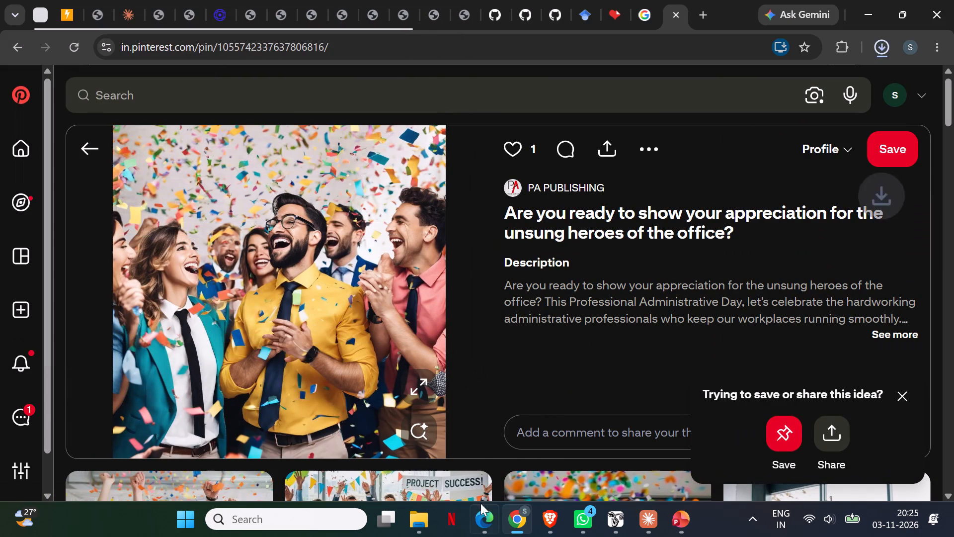
Switch to the PowerPoint presentation and insert the downloaded confetti-celebration picture from the Downloads folder onto slide 4.
left_click(674, 525)
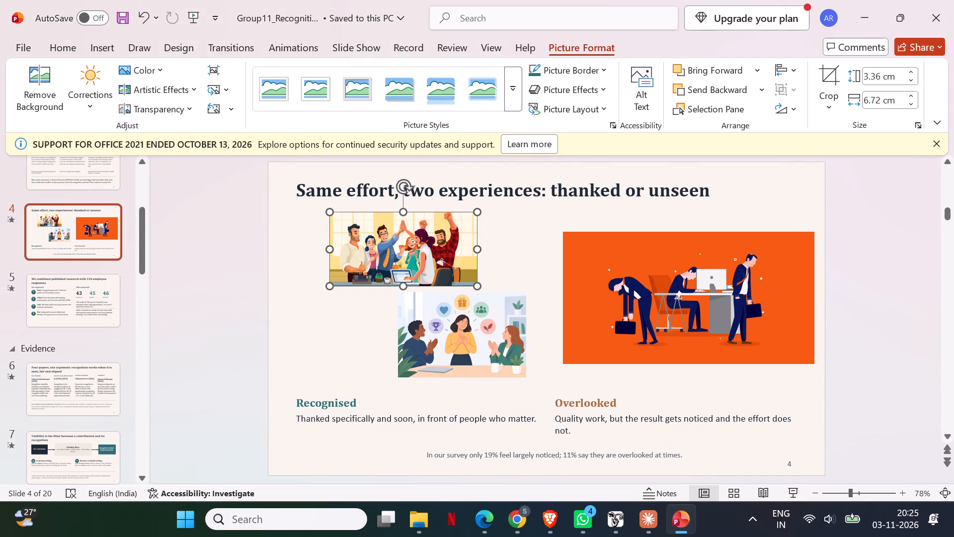
left_click(107, 48)
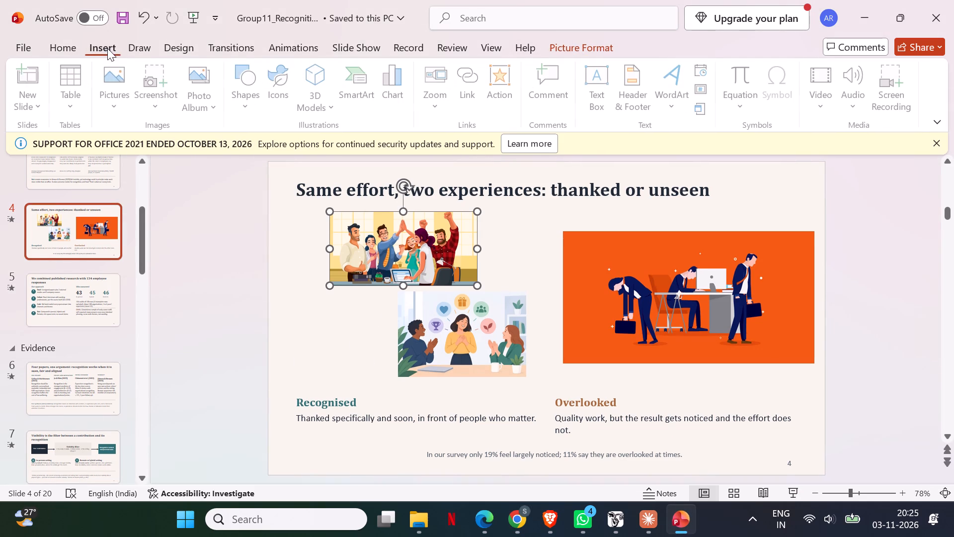
left_click(115, 108)
left_click(143, 150)
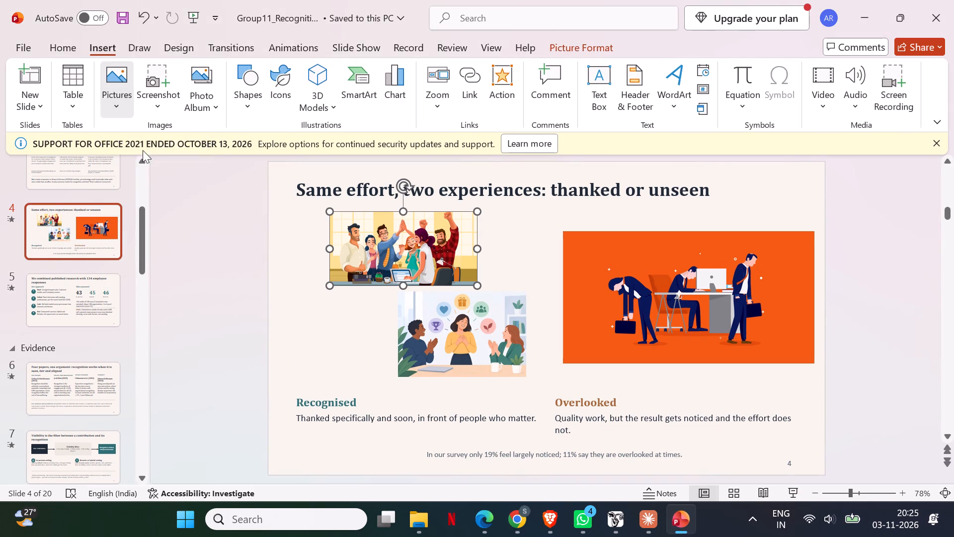
left_click(214, 128)
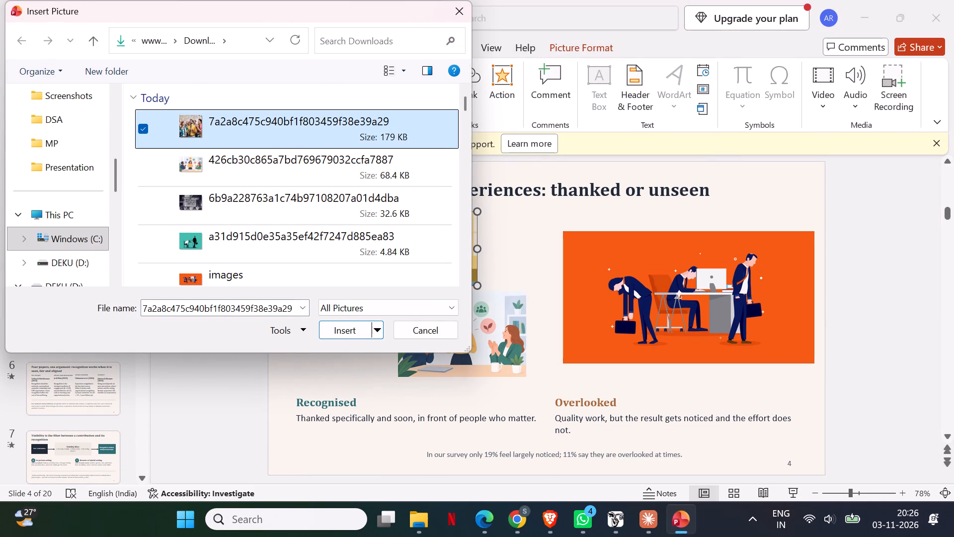
left_click(335, 333)
Shrink the confetti picture to about 6.05 cm square and move it up between the Recognised and Overlooked pictures.
left_click_drag(504, 314, 443, 319)
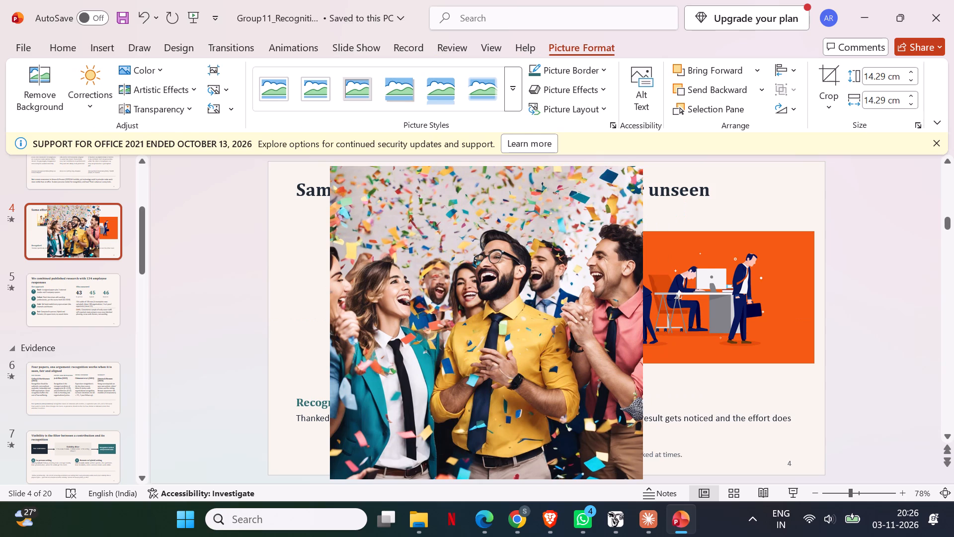
left_click_drag(443, 319, 438, 317)
left_click_drag(332, 169, 459, 322)
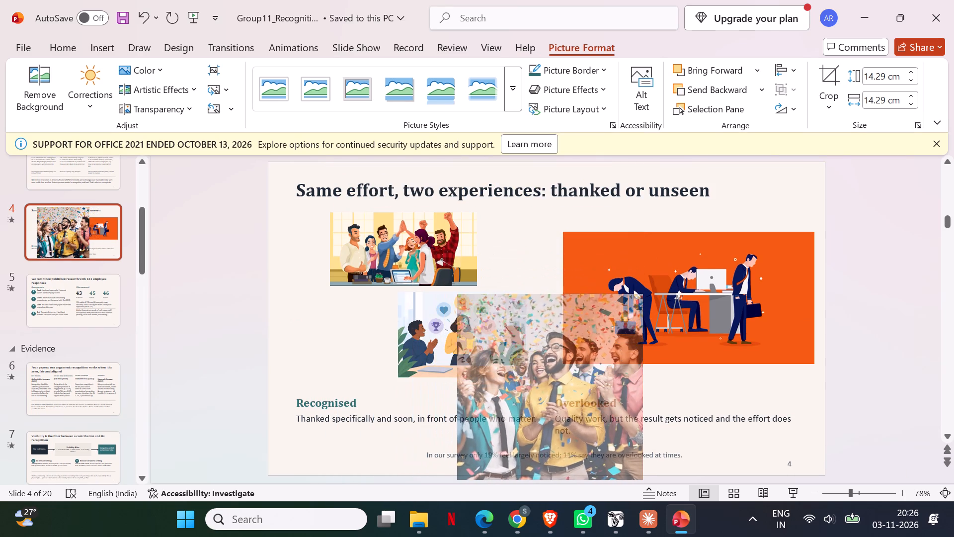
left_click_drag(459, 322, 511, 361)
left_click_drag(573, 401, 558, 349)
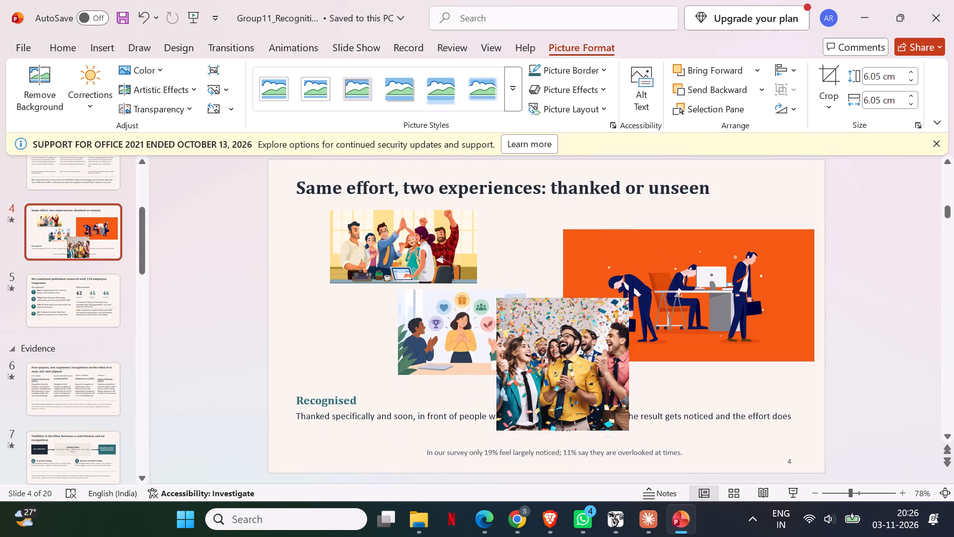
left_click_drag(558, 349, 555, 244)
Place the high-five team picture at the slide's left edge and the applauding colleagues picture directly beside it, above the Recognised text.
left_click_drag(403, 242, 355, 302)
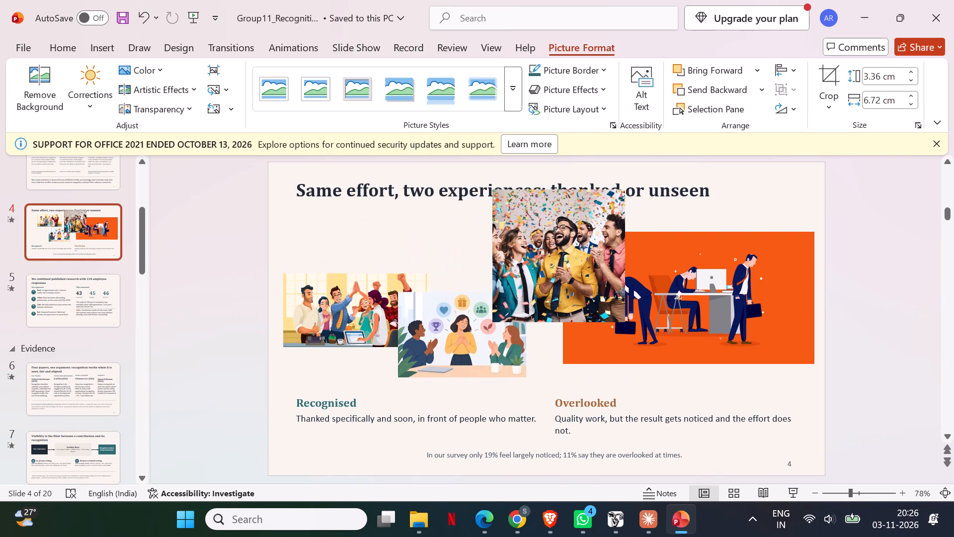
left_click_drag(355, 302, 344, 333)
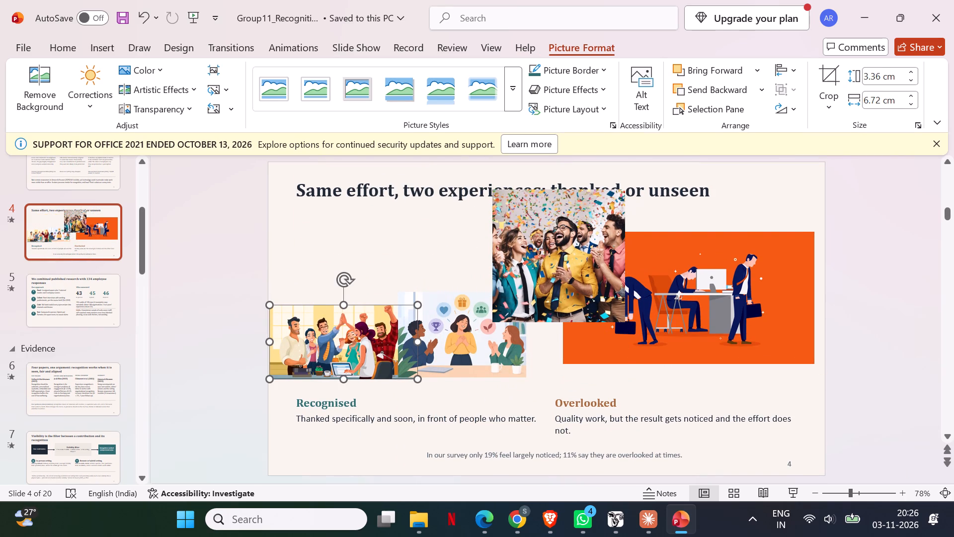
left_click_drag(440, 340, 460, 346)
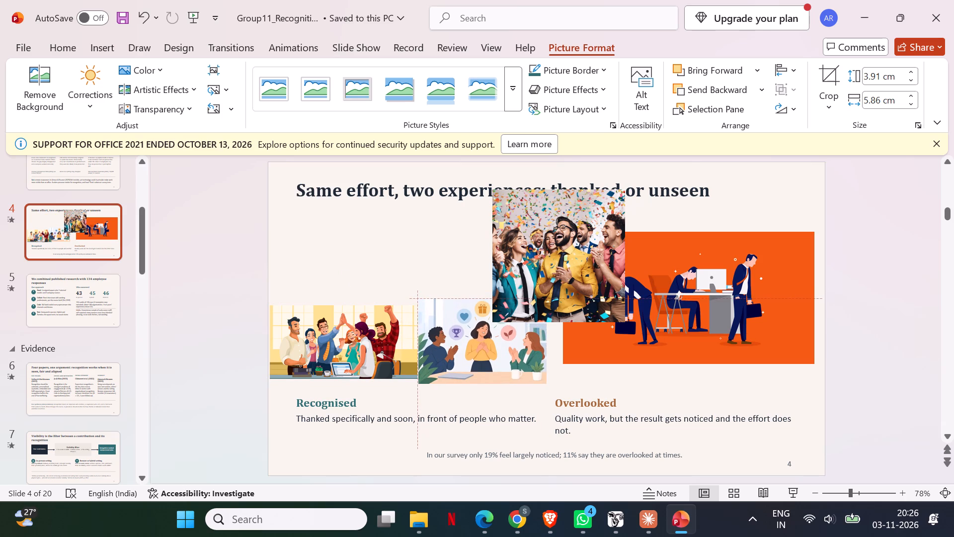
left_click_drag(460, 346, 461, 343)
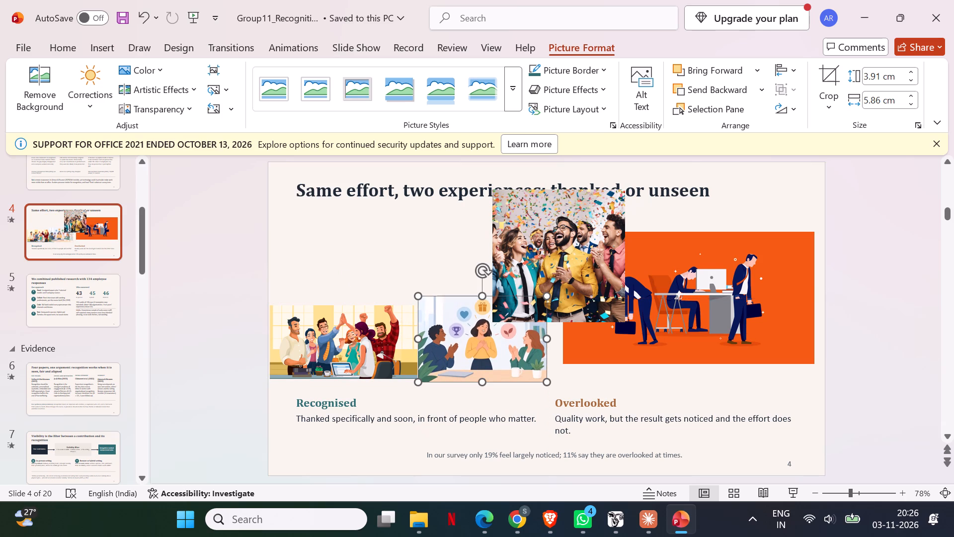
Shrink the confetti picture to about 3.91 cm square and place it above the other two Recognised pictures.
left_click_drag(548, 265, 399, 259)
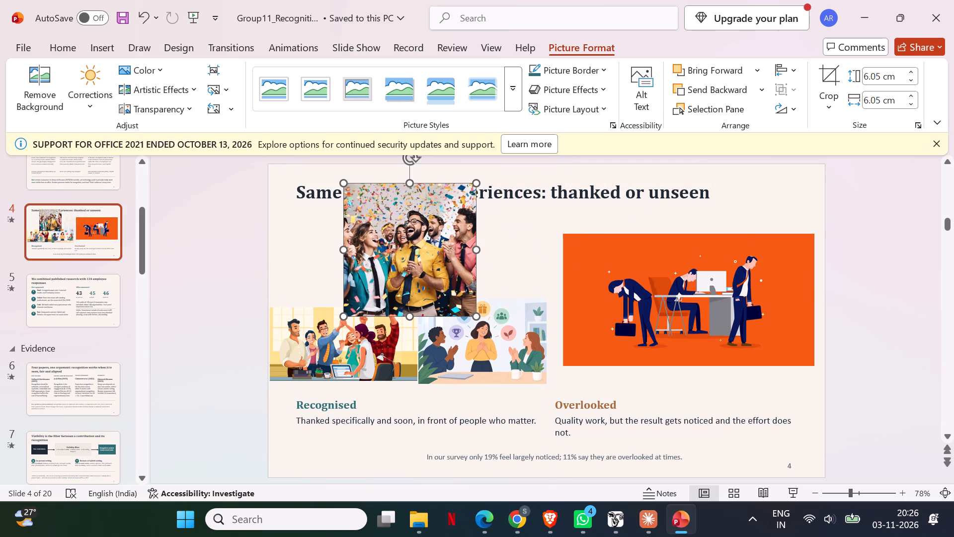
left_click_drag(344, 181, 365, 222)
left_click_drag(411, 262, 392, 261)
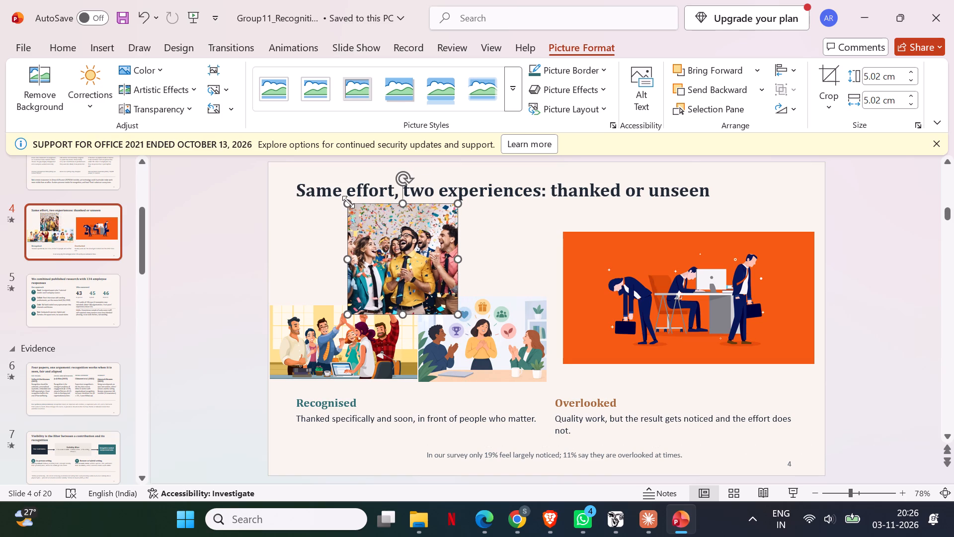
left_click_drag(347, 205, 373, 229)
left_click_drag(402, 260, 388, 246)
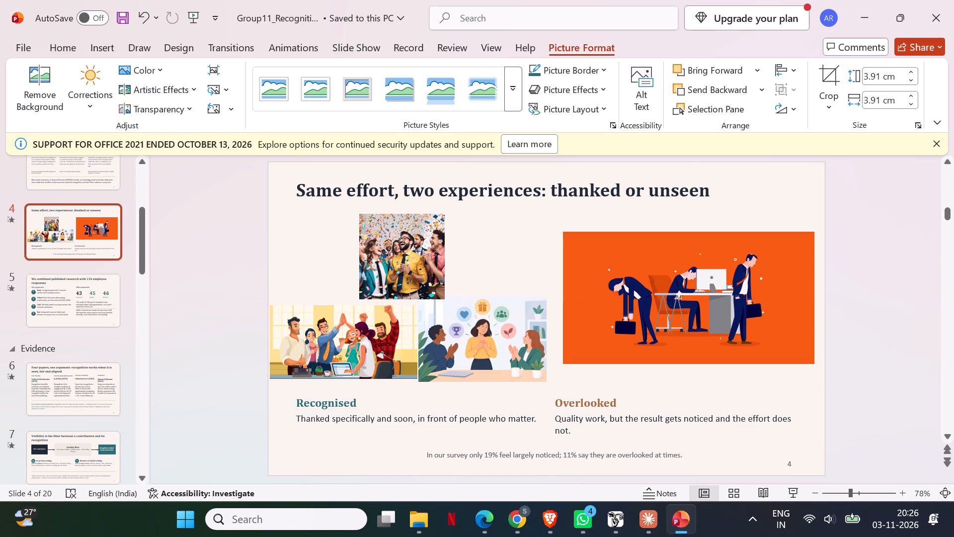
left_click_drag(388, 246, 369, 247)
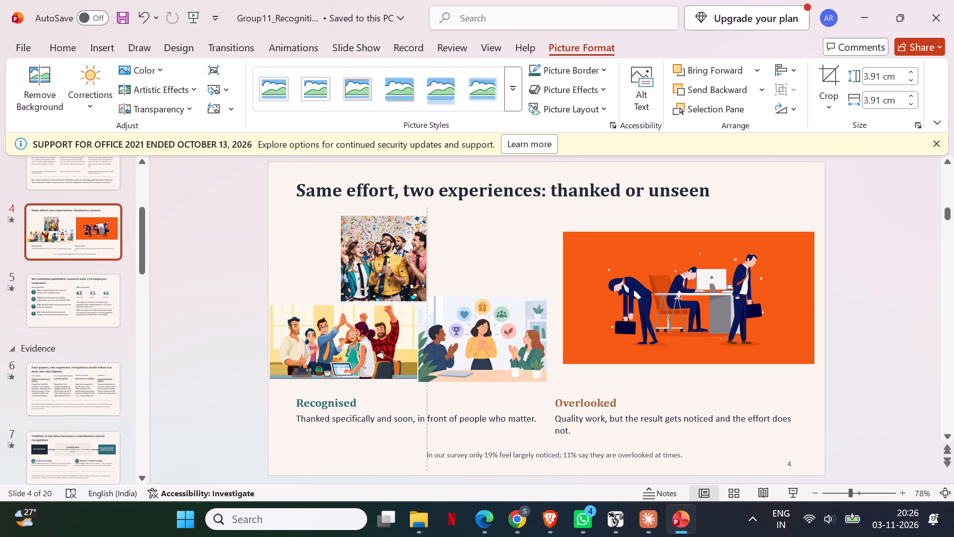
left_click_drag(369, 247, 378, 245)
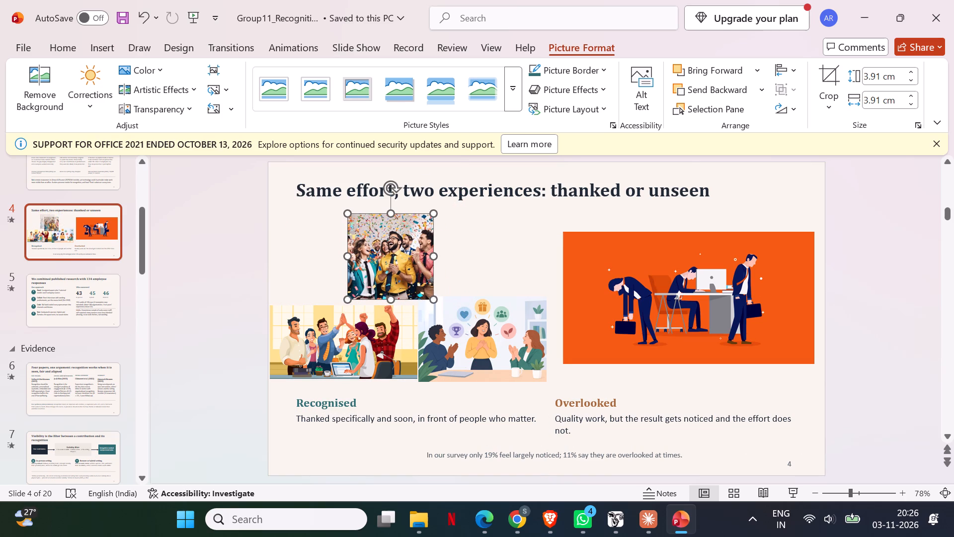
Move the high-five team picture up slightly and stretch it down to align with the bottom of the applauding colleagues picture.
left_click(371, 325)
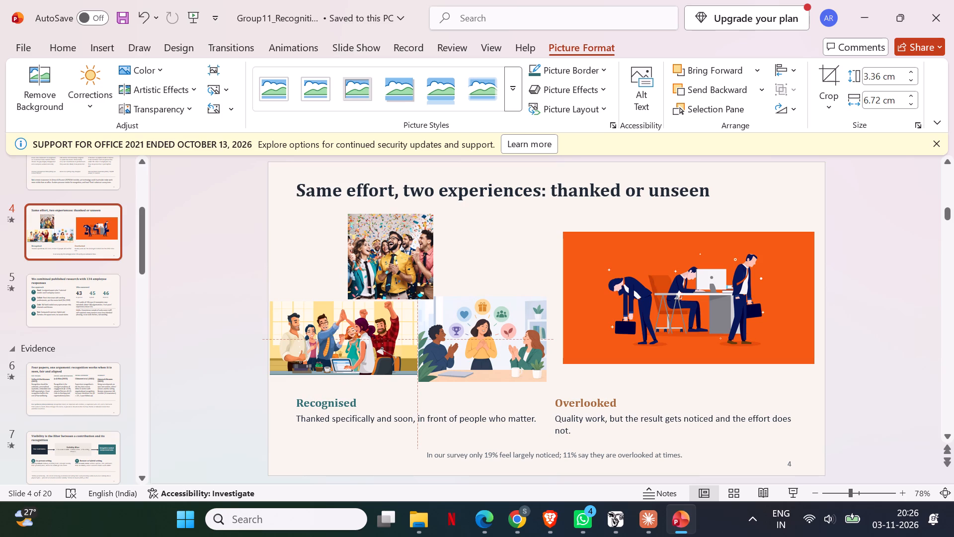
left_click_drag(418, 374, 418, 376)
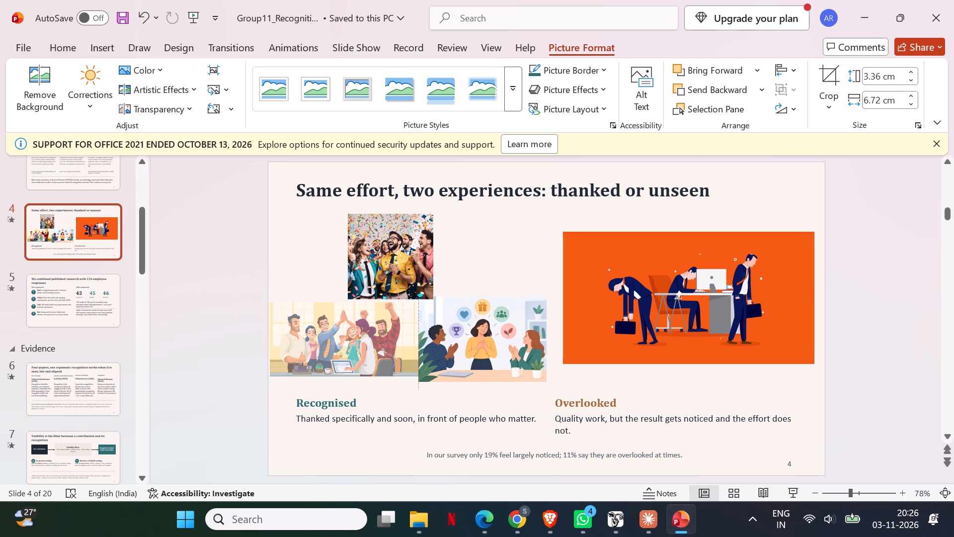
left_click_drag(418, 376, 419, 380)
left_click(455, 360)
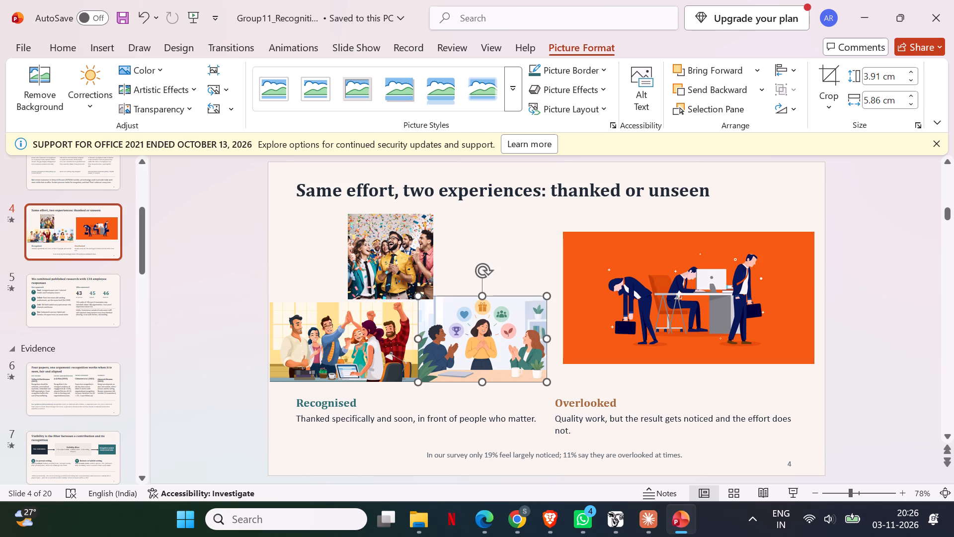
left_click(317, 269)
Widen the confetti picture to about 5.6 cm and recentre it above the two lower Recognised pictures.
left_click(378, 256)
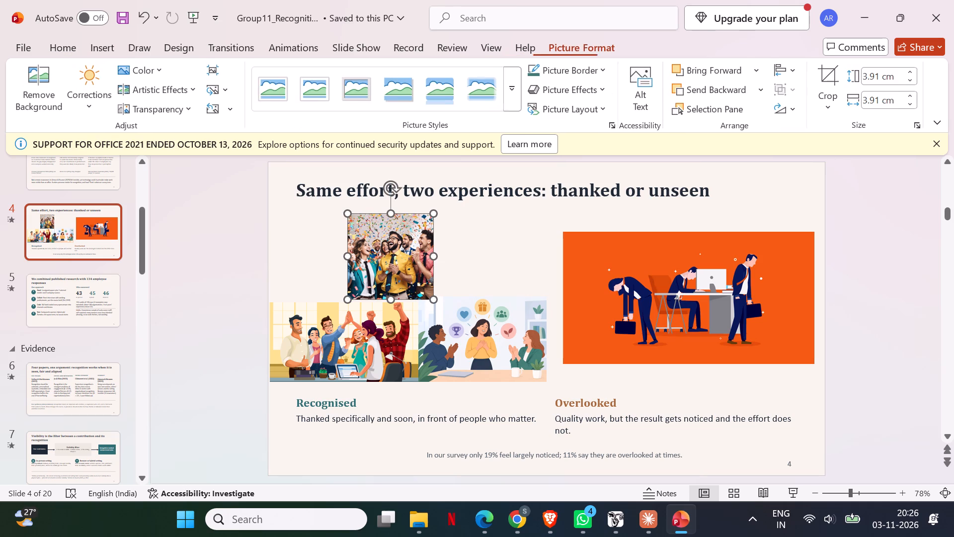
left_click_drag(347, 256, 330, 254)
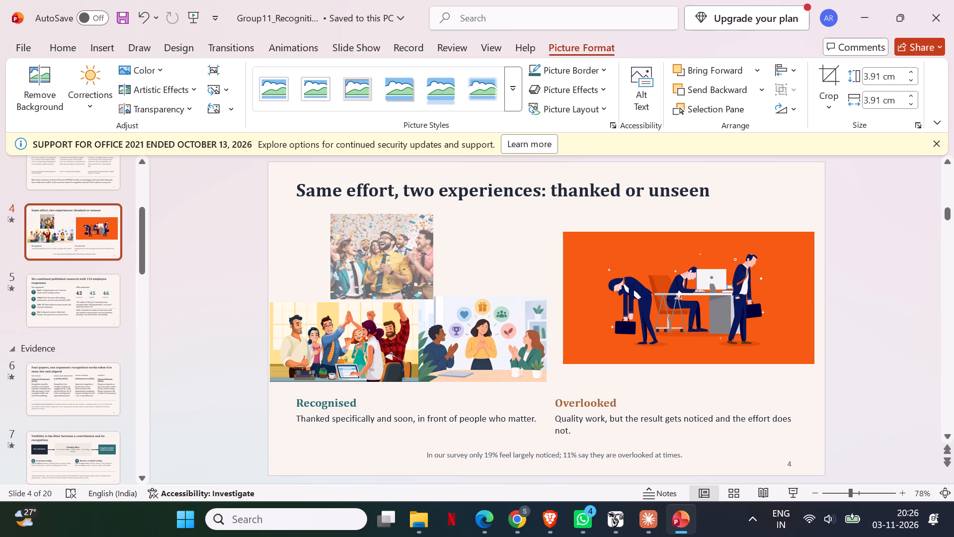
left_click_drag(330, 254, 325, 254)
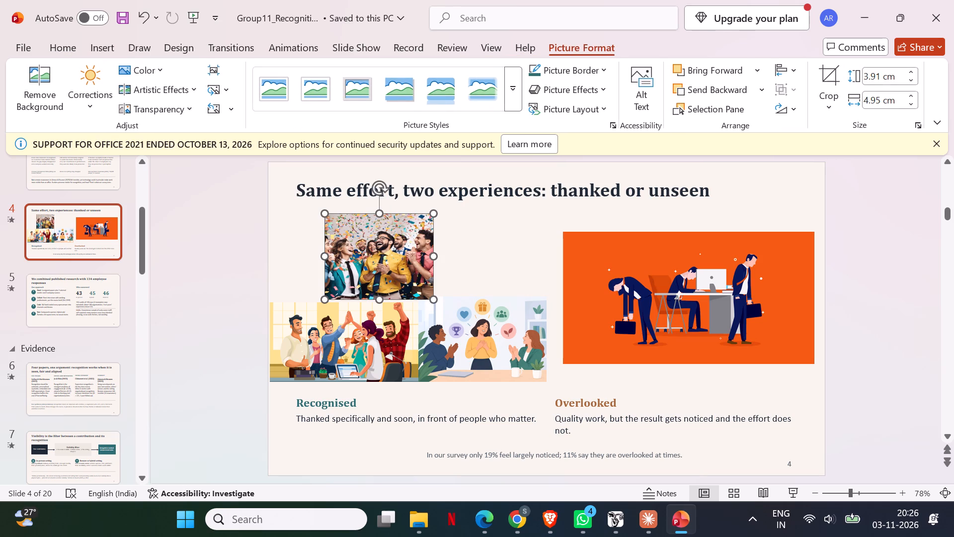
left_click_drag(433, 258, 448, 260)
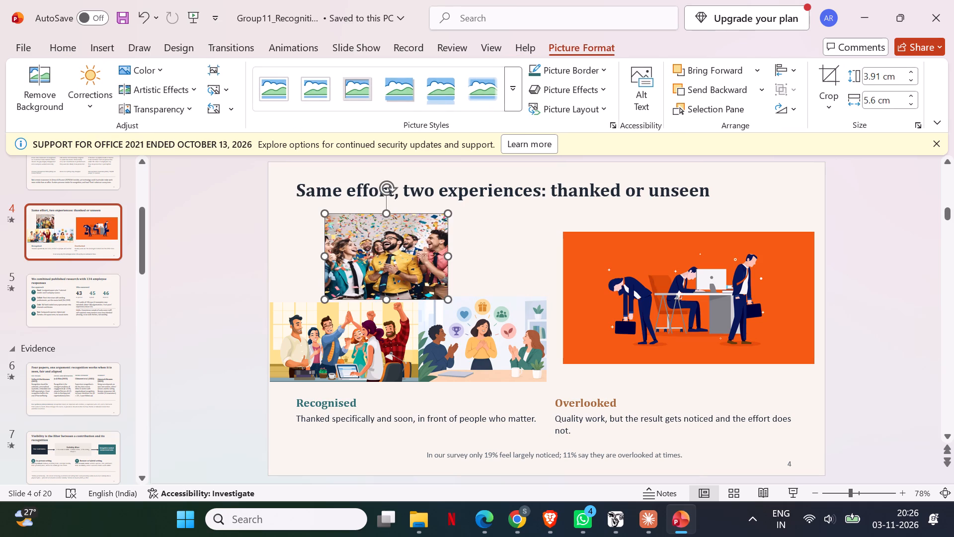
left_click_drag(392, 254, 399, 252)
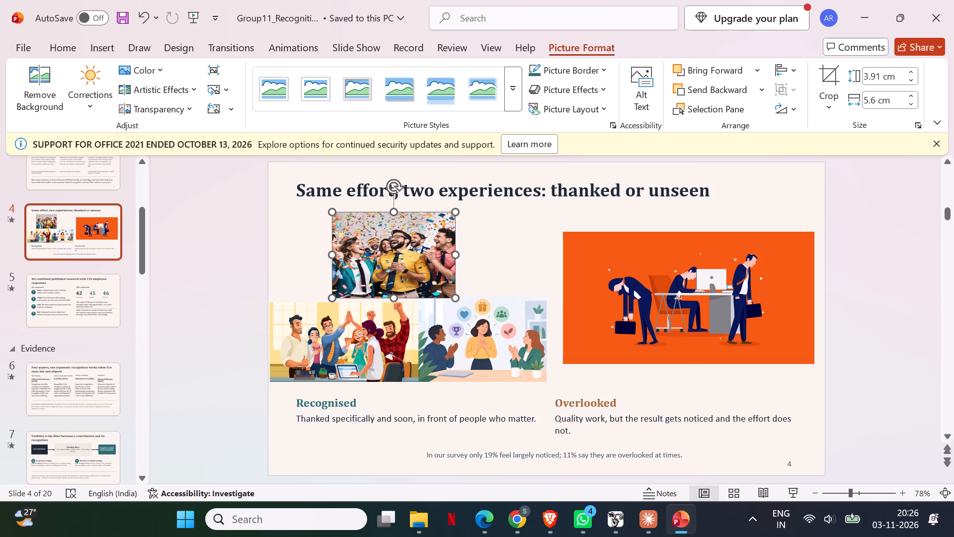
Shrink the orange Overlooked picture to roughly half its size and place it near the slide's right edge above the Overlooked text.
left_click(609, 277)
left_click_drag(562, 232, 569, 235)
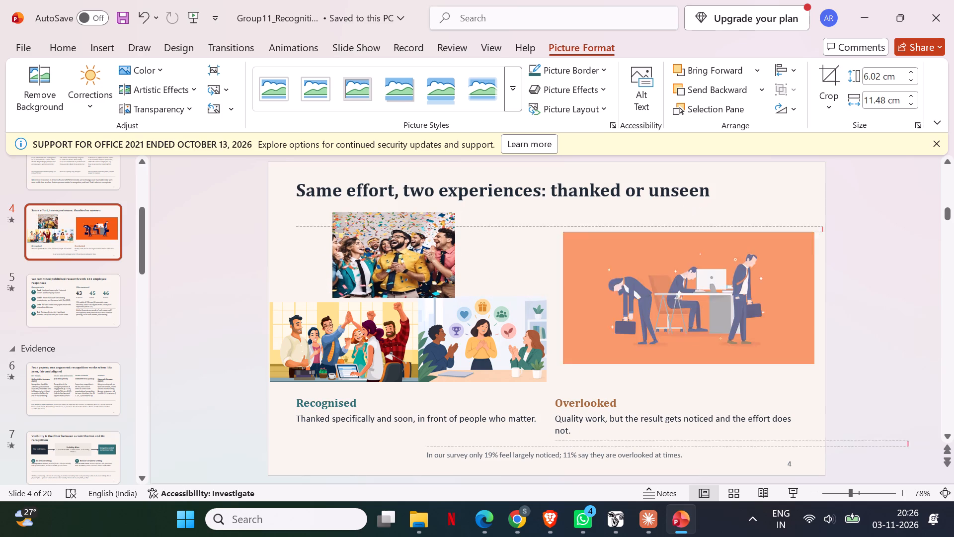
left_click_drag(569, 235, 700, 298)
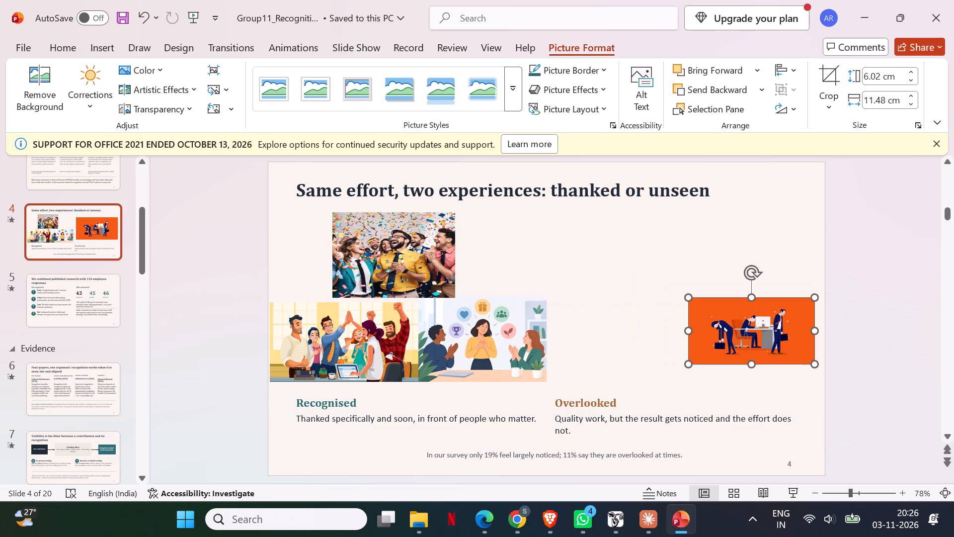
left_click_drag(723, 316, 731, 322)
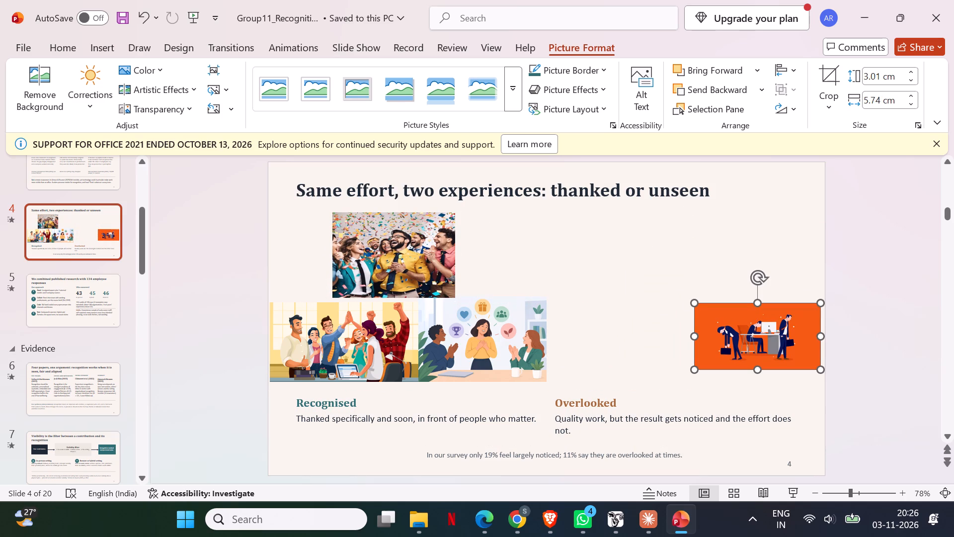
left_click_drag(693, 303, 684, 301)
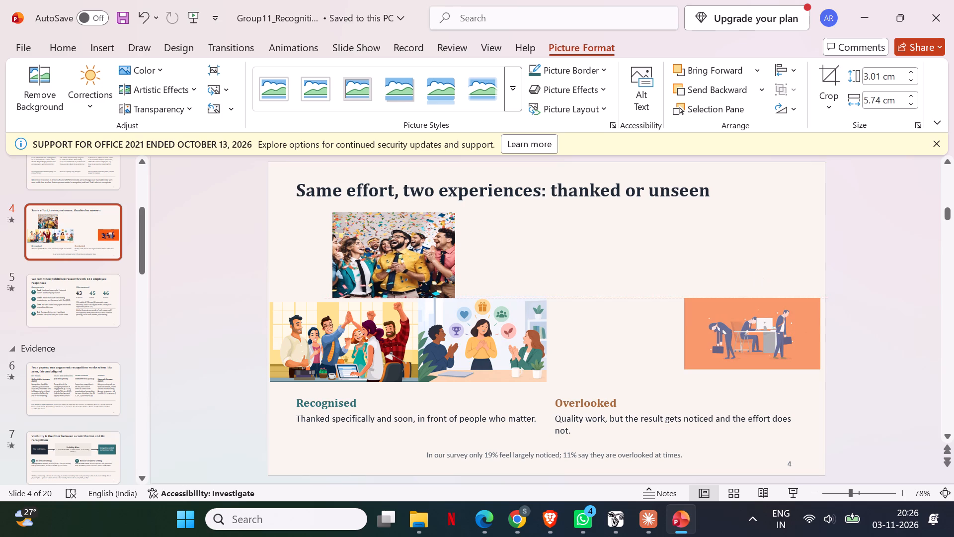
left_click_drag(684, 301, 682, 301)
Group the Overlooked heading with its description and shift the group slightly towards the slide's right edge.
left_click(609, 412)
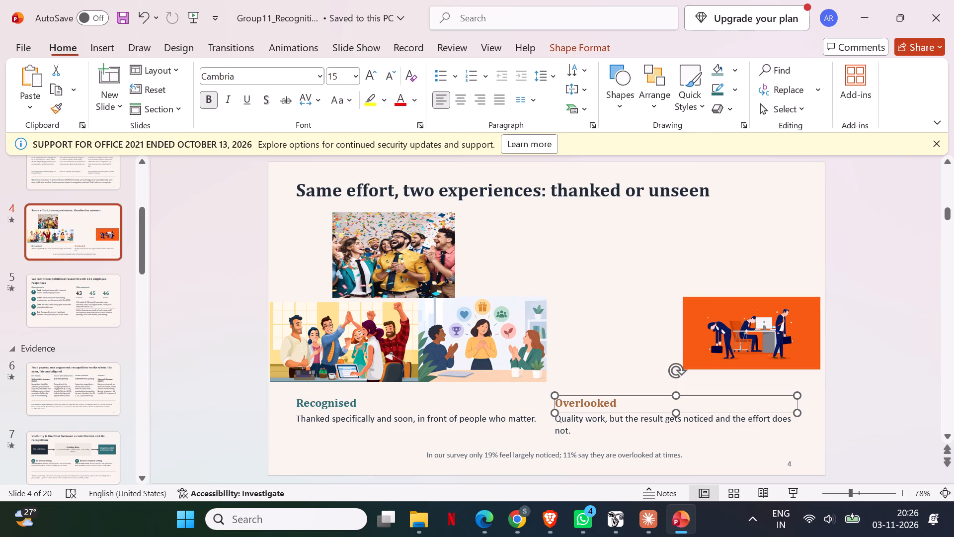
left_click(586, 421, "ctrl")
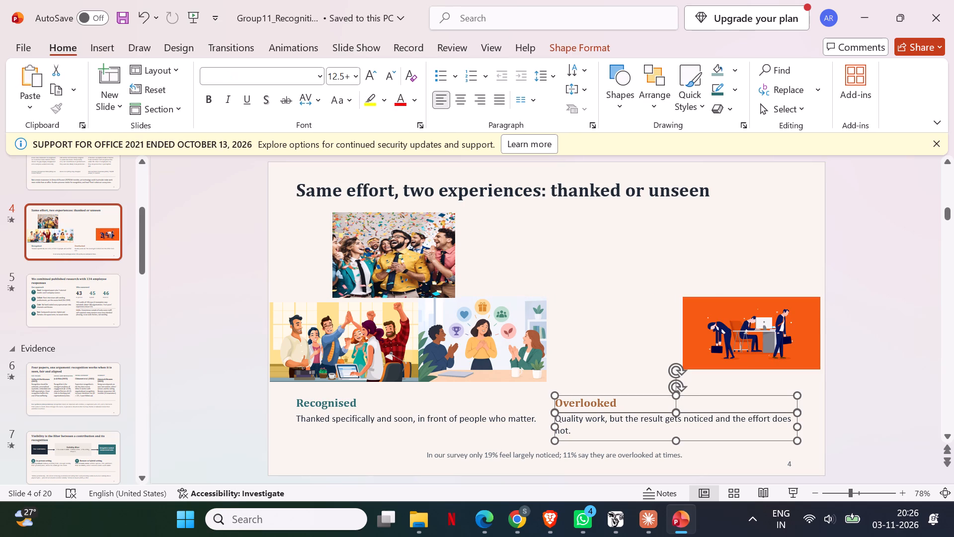
key("ctrl+g")
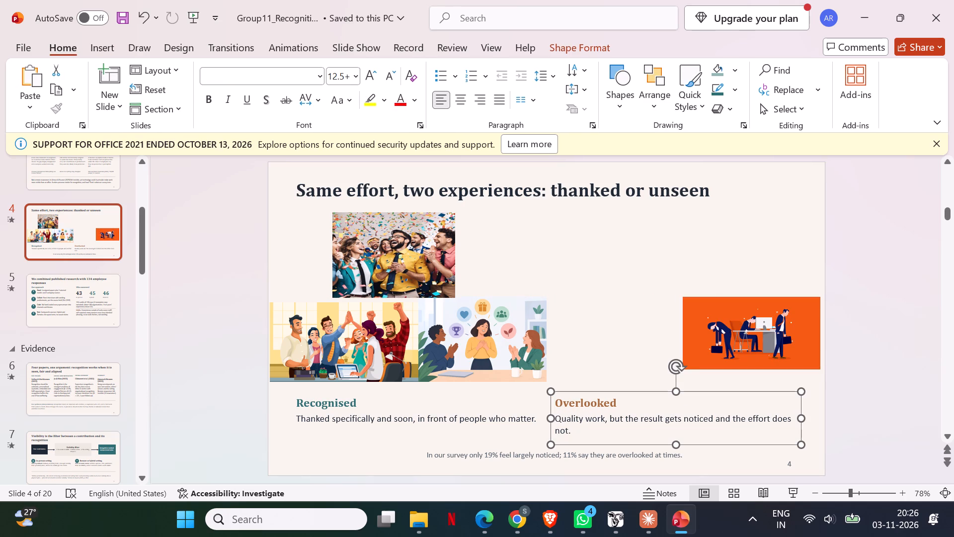
left_click_drag(596, 392, 596, 392)
left_click_drag(596, 392, 616, 391)
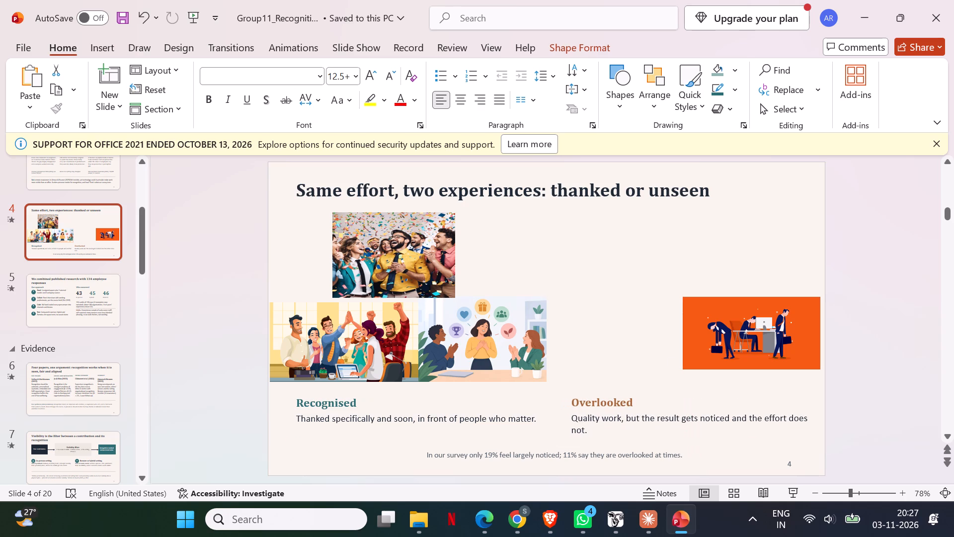
left_click_drag(616, 391, 619, 391)
Group the Recognised heading with its description and shift the group slightly towards the slide's left edge.
left_click(336, 401)
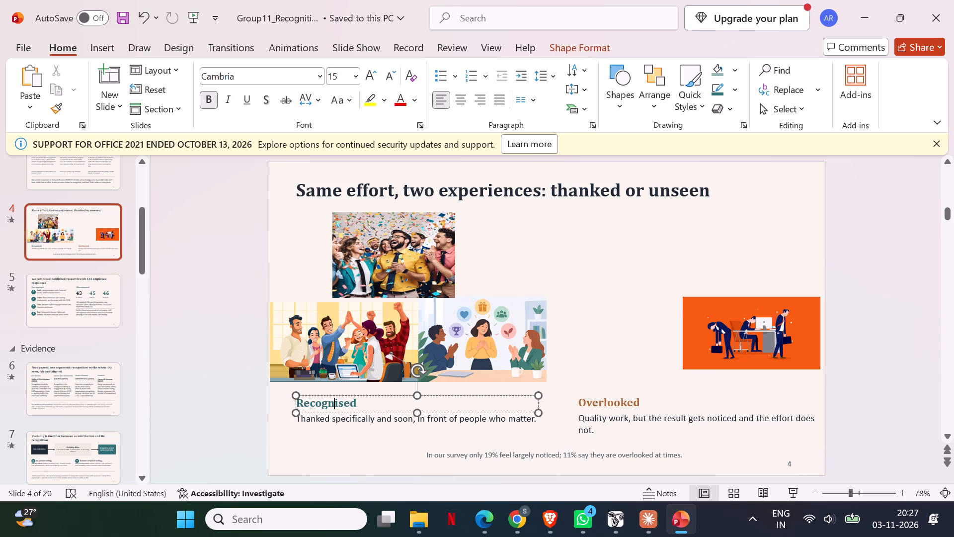
left_click(344, 418, "ctrl")
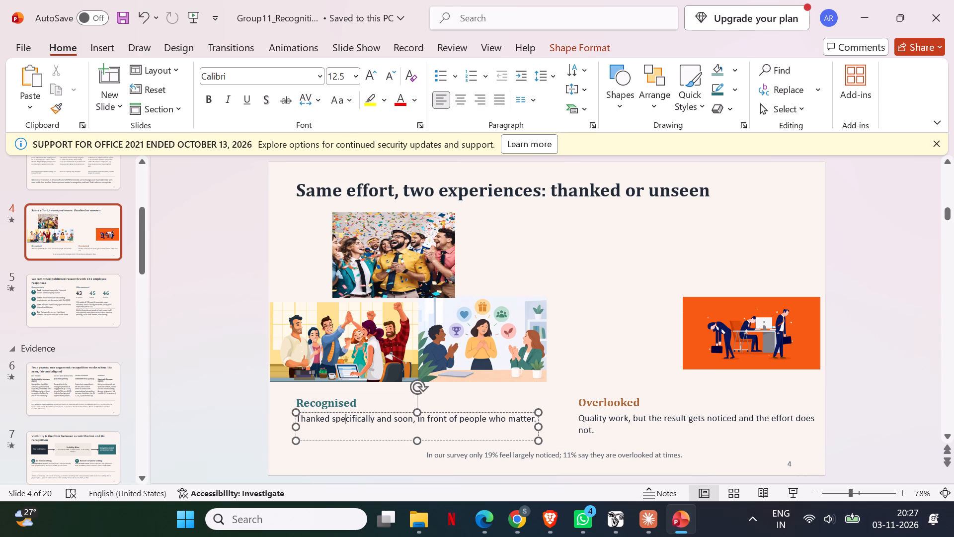
left_click(346, 405, "ctrl")
left_click(349, 416, "ctrl")
left_click(277, 397)
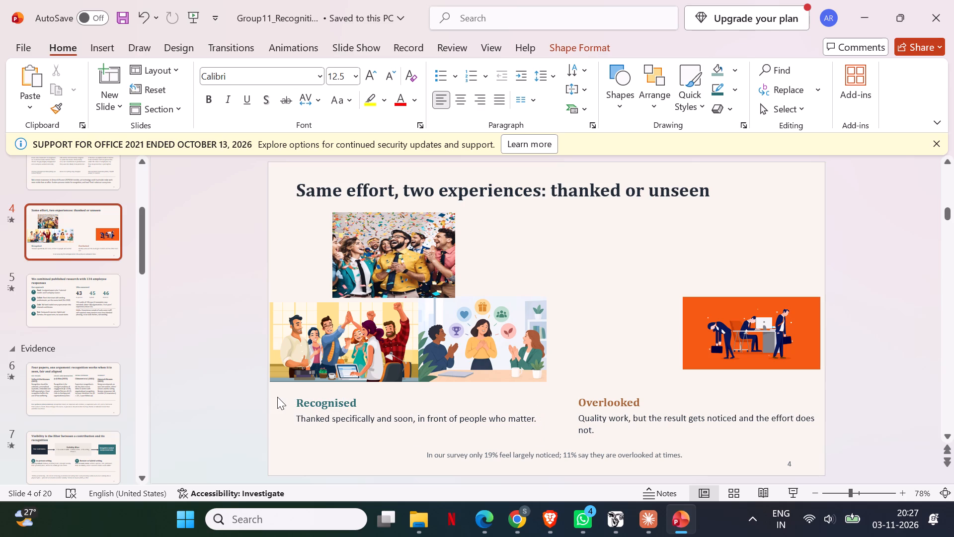
left_click_drag(277, 397, 331, 418)
left_click(309, 439)
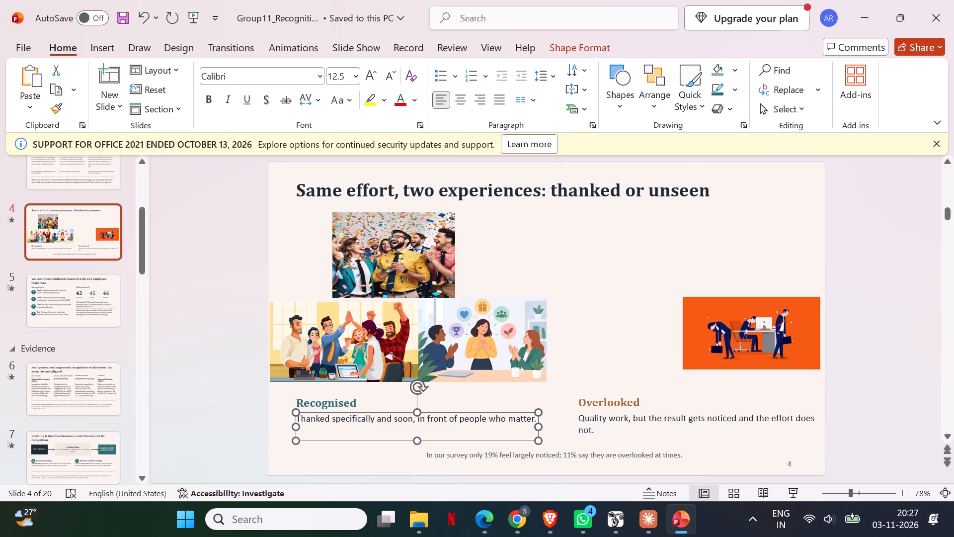
left_click(321, 404, "ctrl")
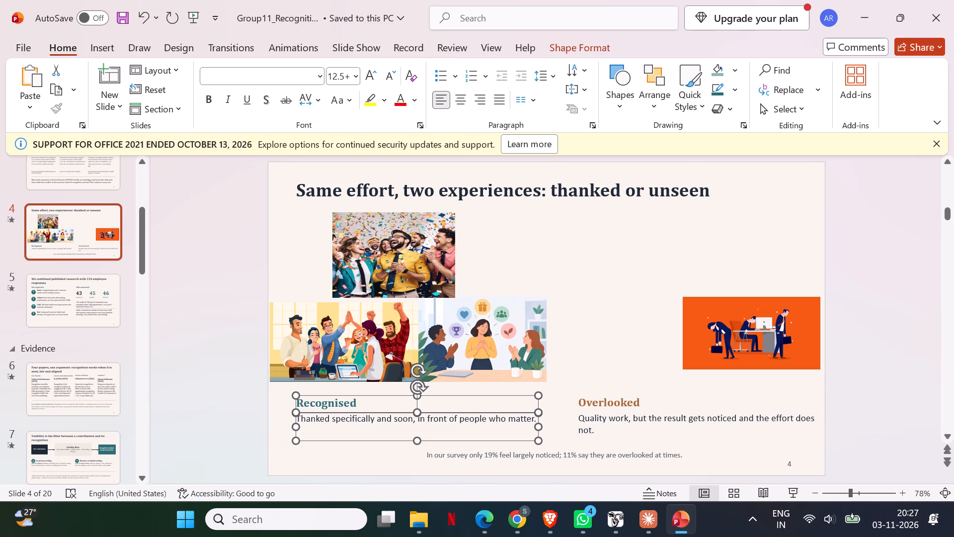
key("ctrl+g")
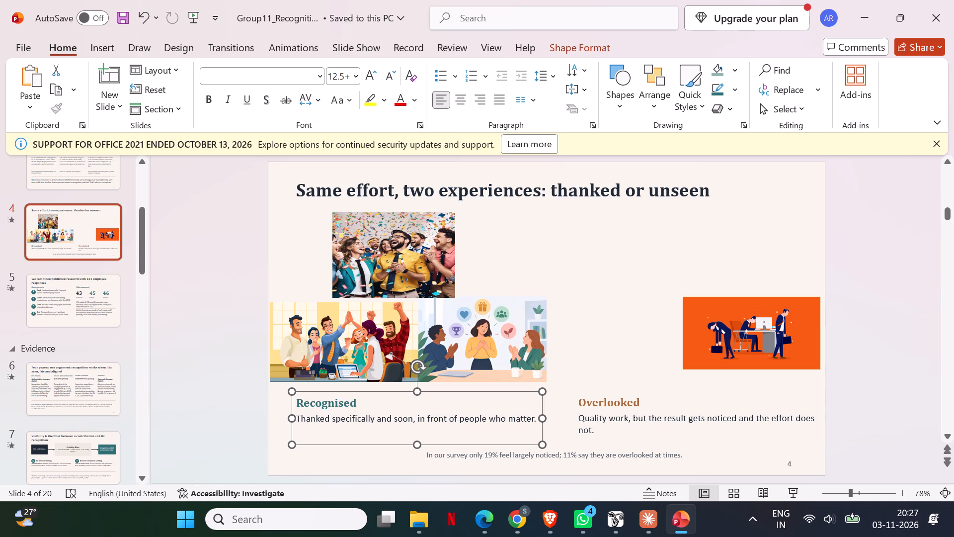
left_click_drag(322, 391, 310, 391)
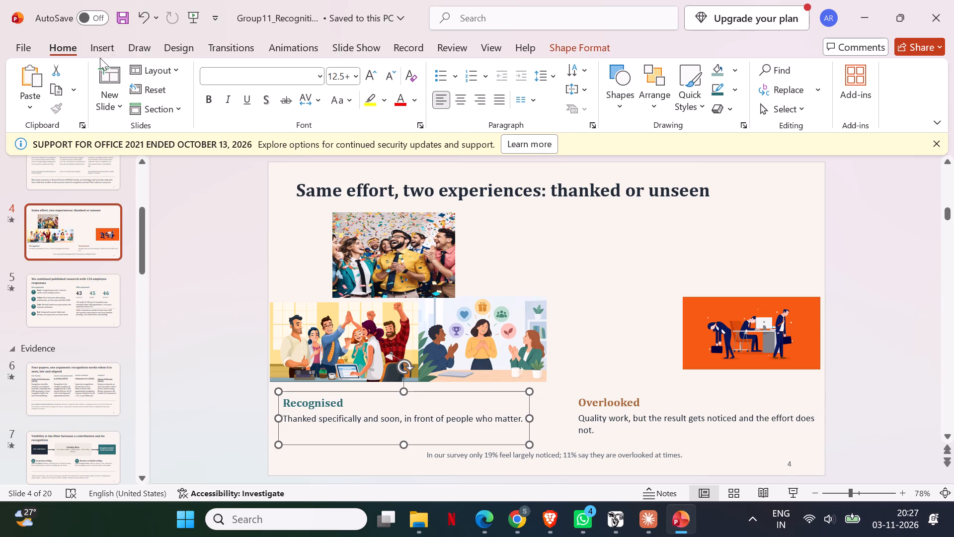
Insert the teal overworked-employee picture a31d915d0e35a35ef42f7247d885ea83 from the Downloads folder.
left_click(99, 50)
left_click(115, 103)
left_click(135, 149)
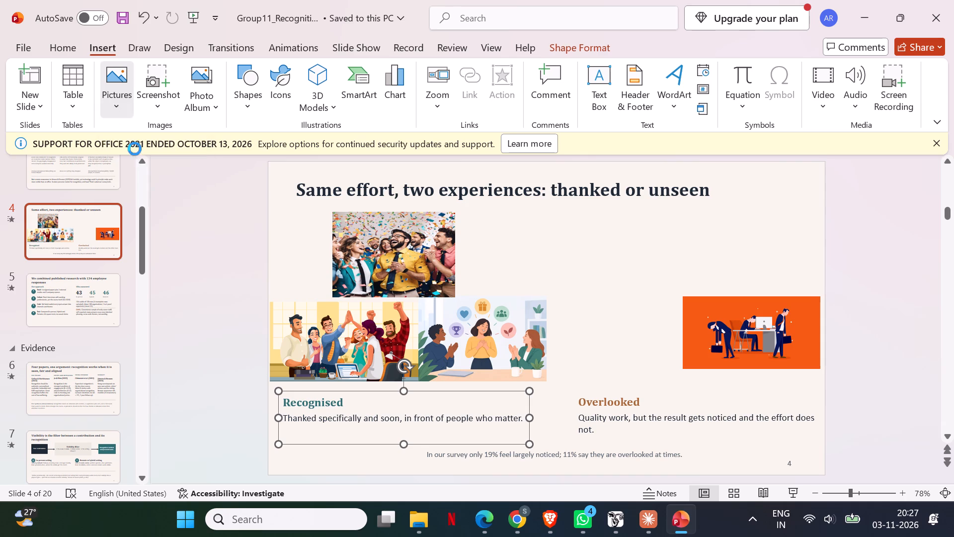
left_click(215, 240)
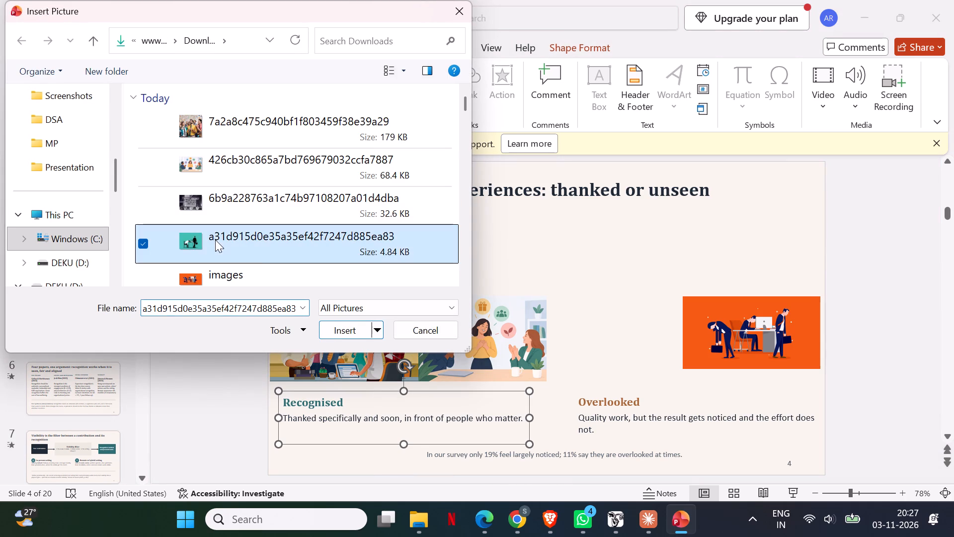
left_click(338, 328)
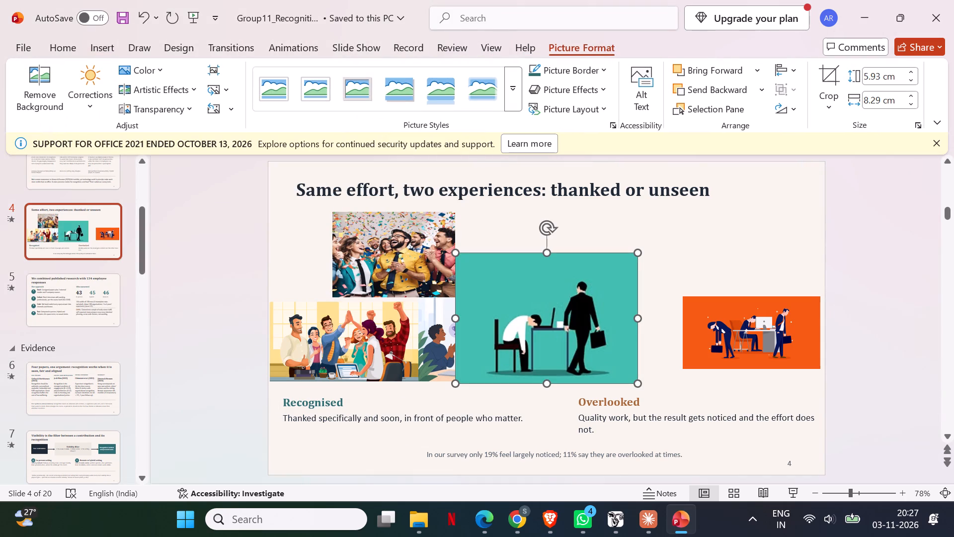
Shrink the teal picture to about 3.9 by 5.5 cm and place it against the orange picture's left edge, above the Overlooked text.
left_click_drag(455, 383, 529, 353)
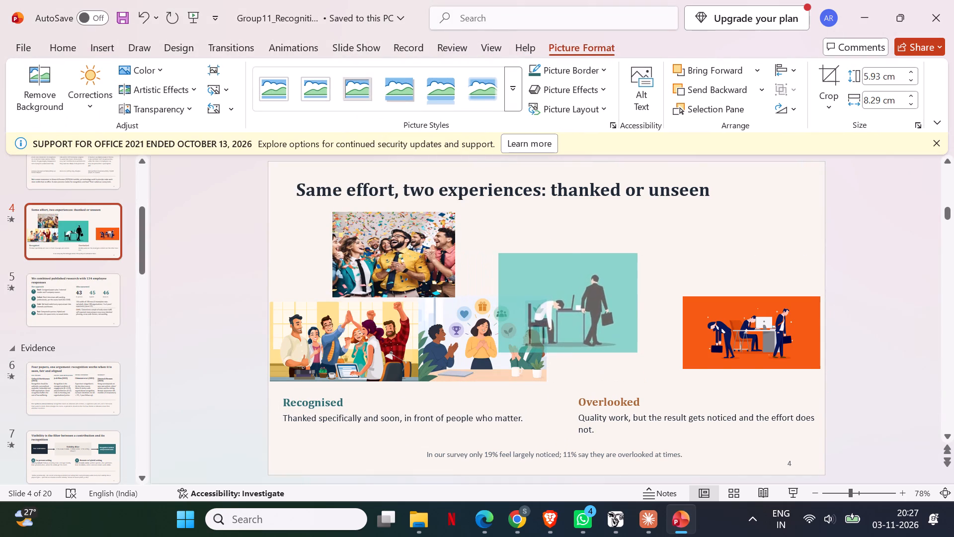
left_click_drag(529, 353, 530, 352)
left_click_drag(551, 314, 604, 339)
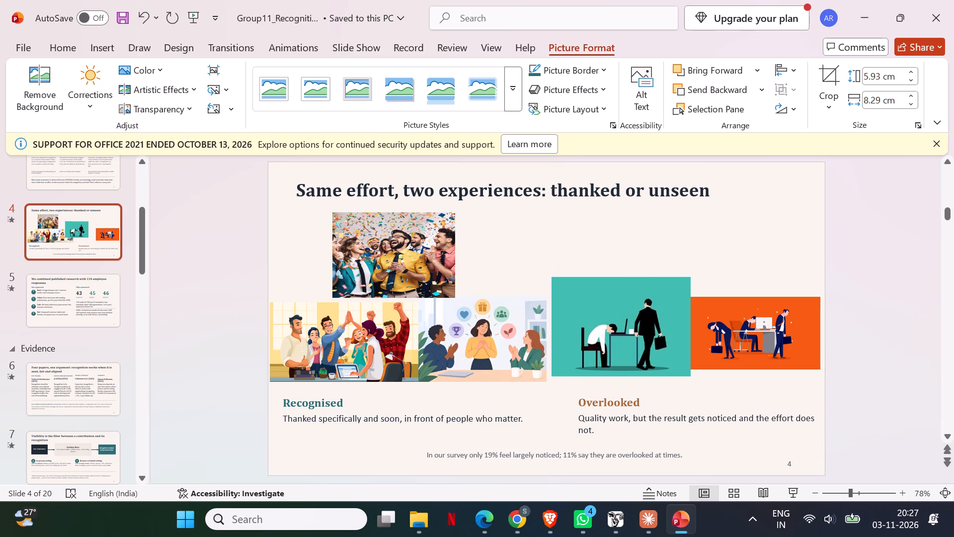
left_click_drag(604, 339, 599, 339)
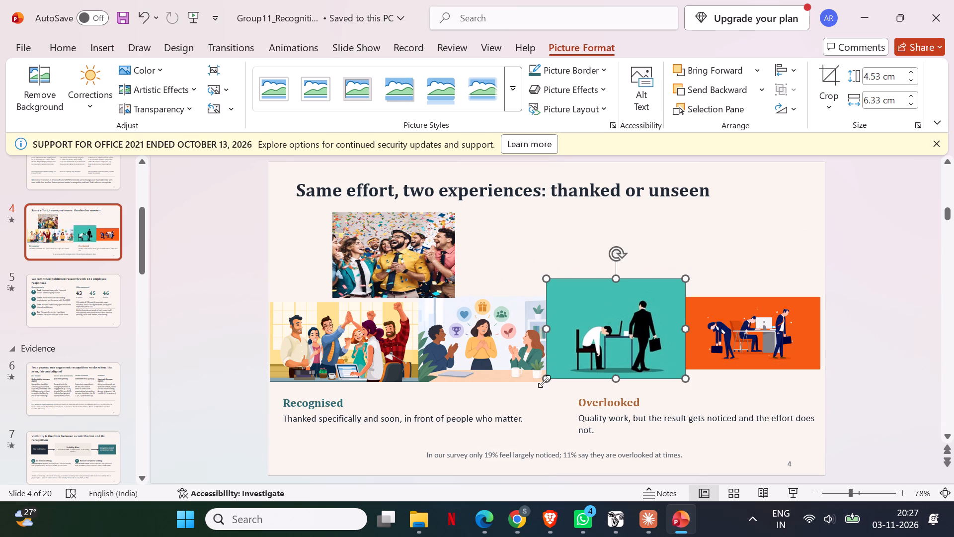
left_click_drag(546, 378, 575, 365)
left_click_drag(613, 337, 614, 341)
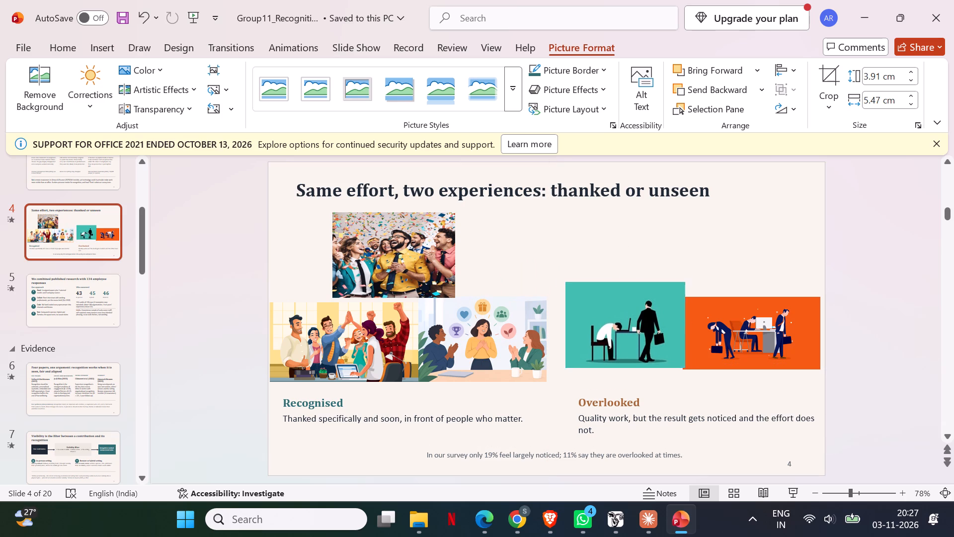
left_click_drag(614, 341, 606, 344)
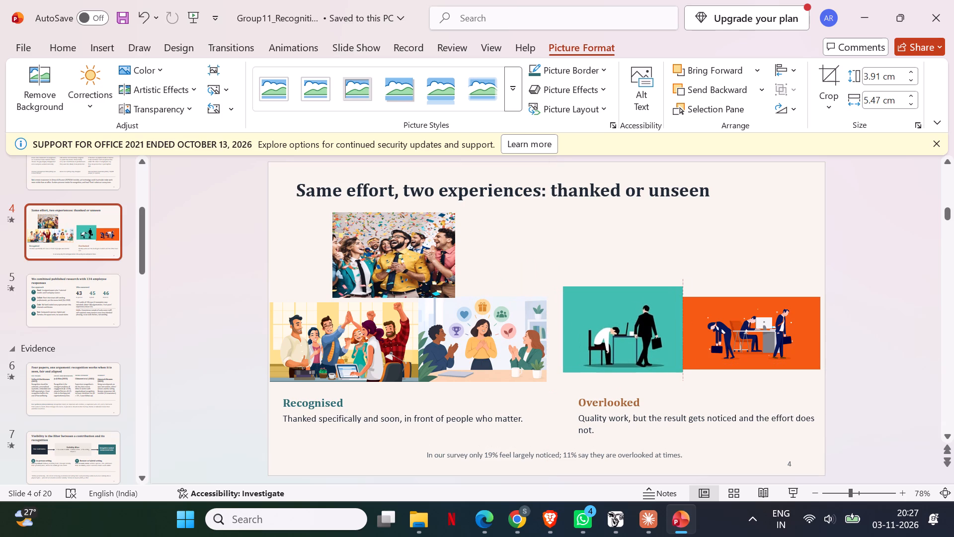
left_click_drag(606, 344, 612, 342)
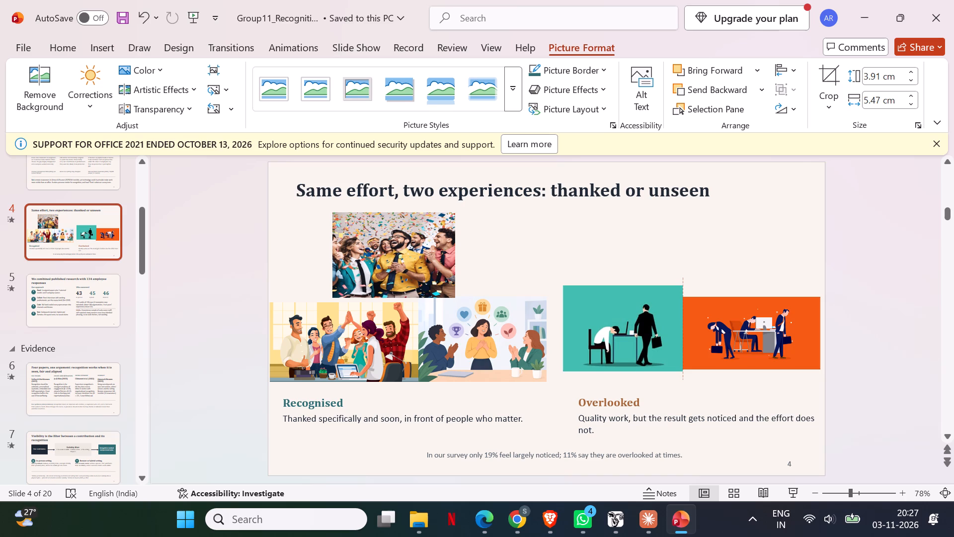
left_click_drag(612, 342, 612, 353)
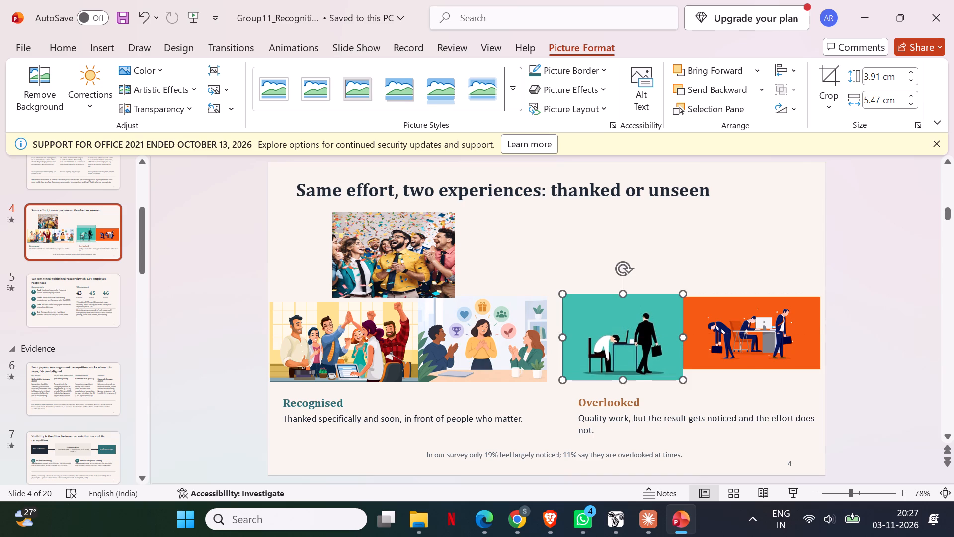
Stretch the orange picture's height to about 3.9 cm so its top and bottom align with the teal picture.
left_click(718, 340)
left_click_drag(751, 370, 751, 375)
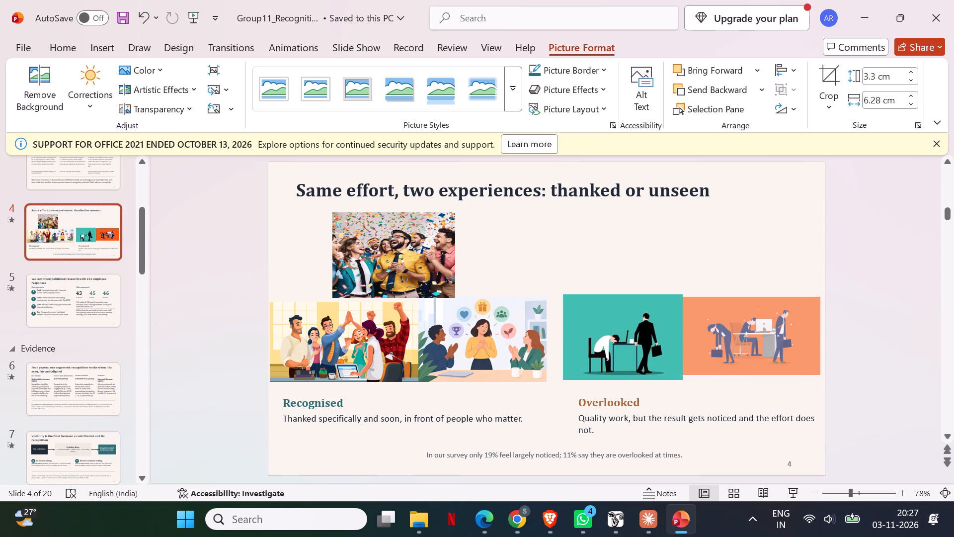
left_click_drag(751, 375, 751, 378)
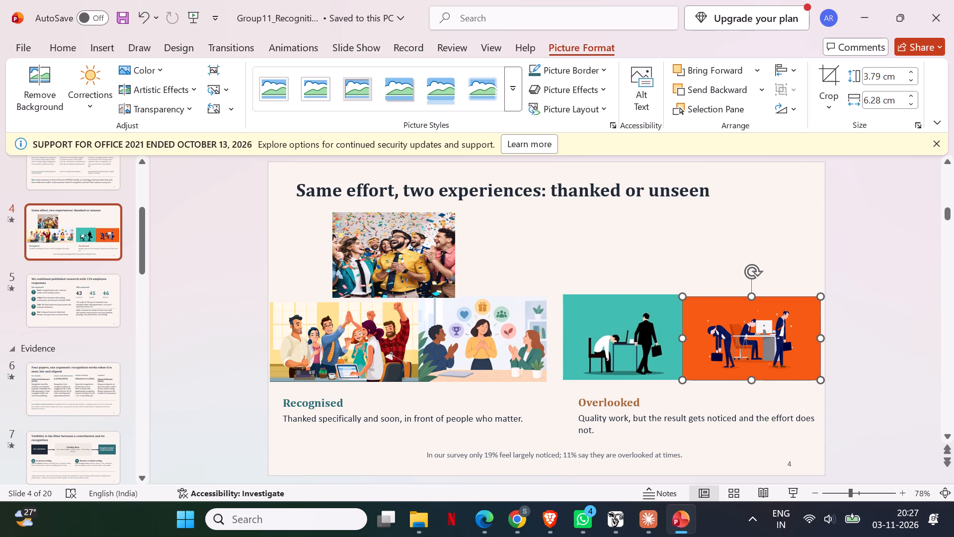
left_click(750, 298)
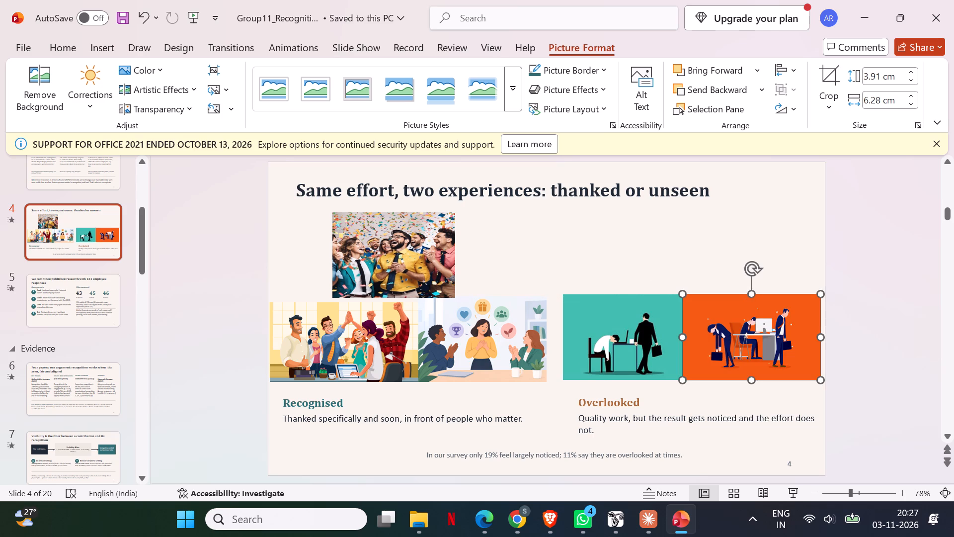
left_click(647, 271)
Insert the black-and-white "Nobody notices what I do until I don't do it" sign picture, 6b9a228763a1c74b97108207a01d4dba, from Downloads.
left_click(103, 49)
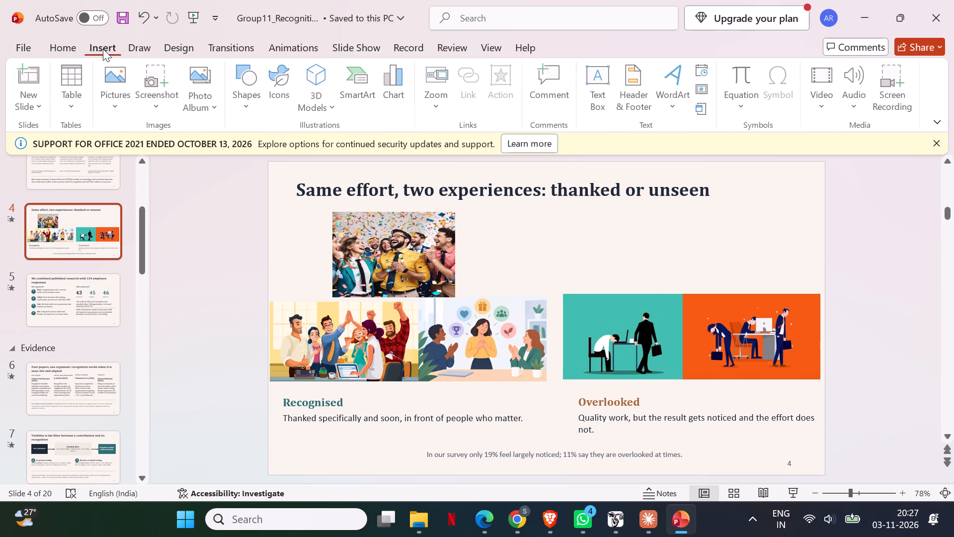
left_click(115, 107)
left_click(139, 152)
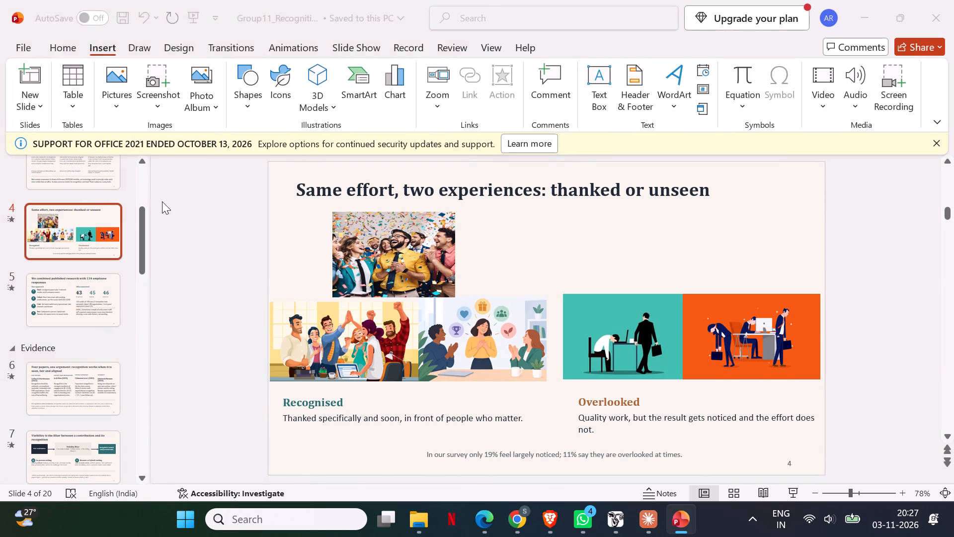
left_click(202, 205)
left_click(329, 327)
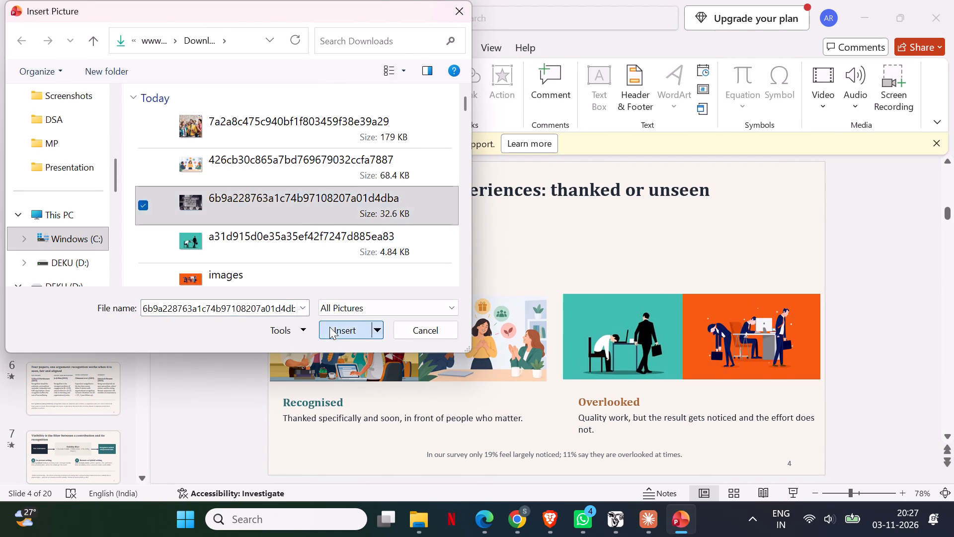
Shrink the sign picture to about 3.6 by 7 cm and place it centred directly above the teal and orange pictures.
left_click_drag(546, 322, 554, 320)
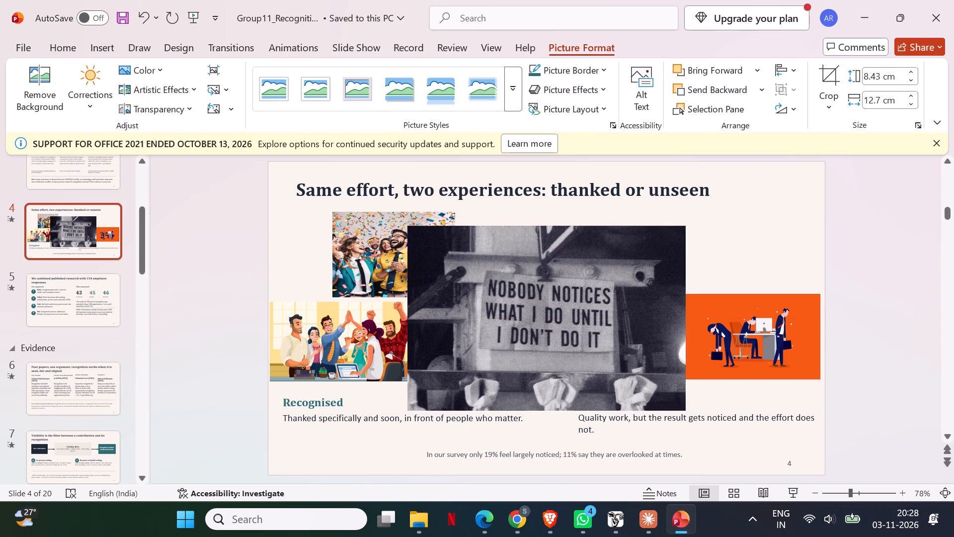
left_click_drag(554, 320, 639, 279)
left_click_drag(498, 189, 552, 226)
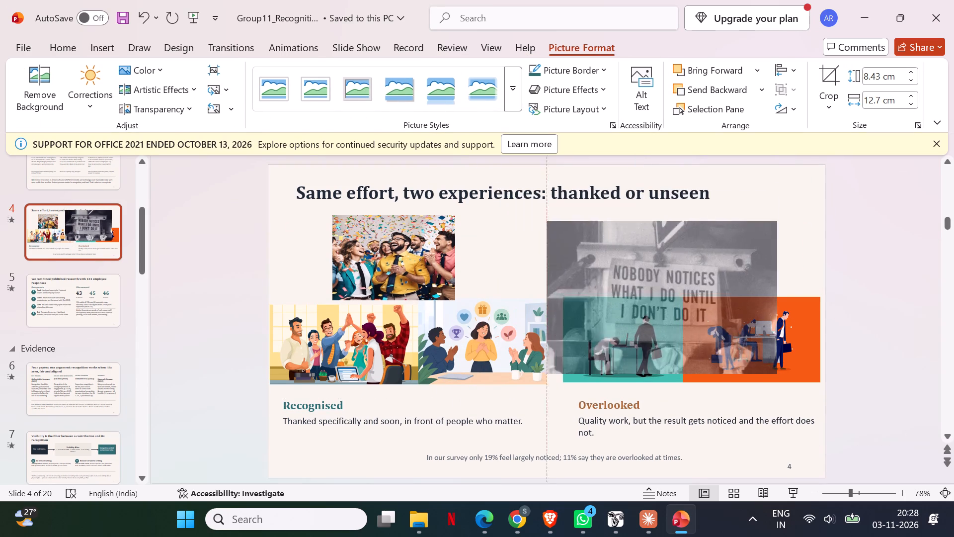
left_click_drag(552, 226, 622, 266)
left_click_drag(681, 331, 677, 283)
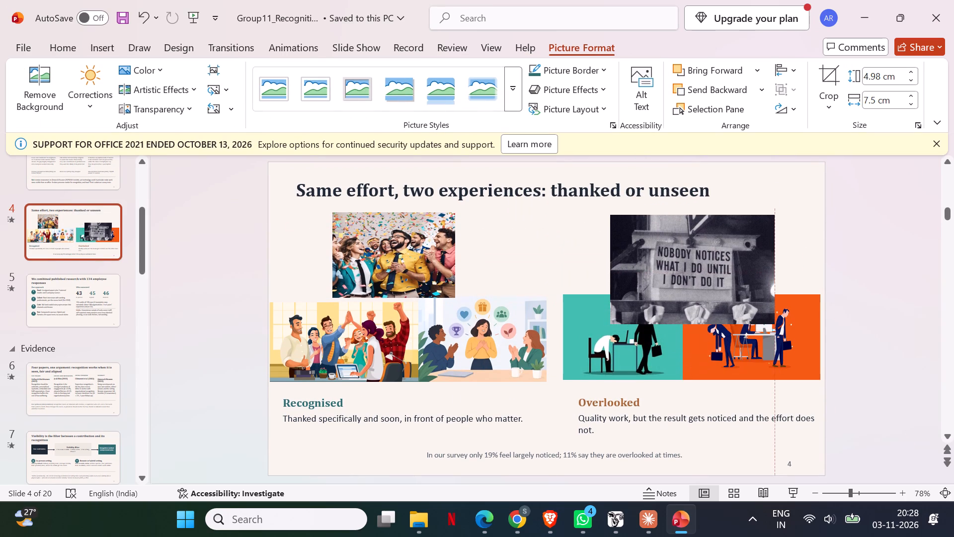
left_click_drag(677, 283, 676, 282)
left_click_drag(605, 326, 617, 289)
left_click_drag(693, 316, 685, 293)
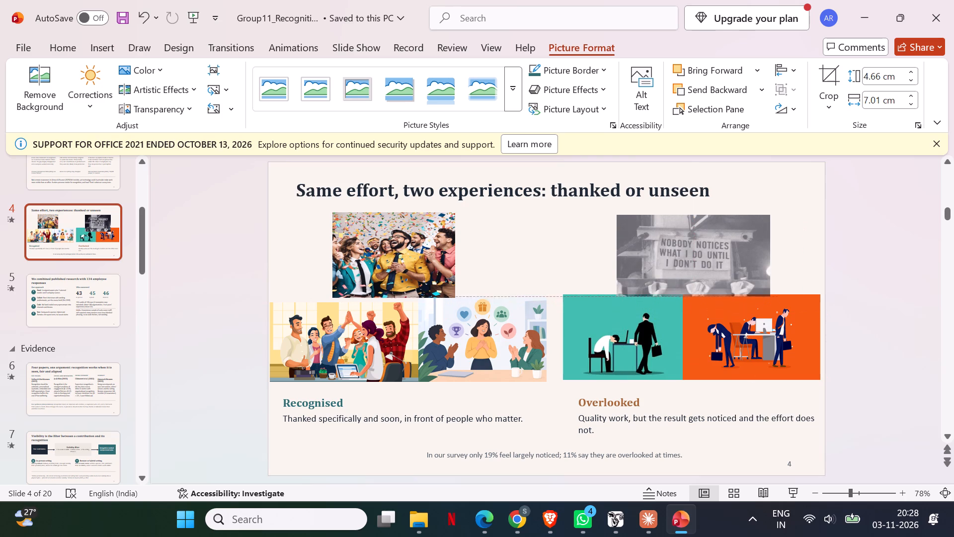
left_click_drag(685, 293, 684, 294)
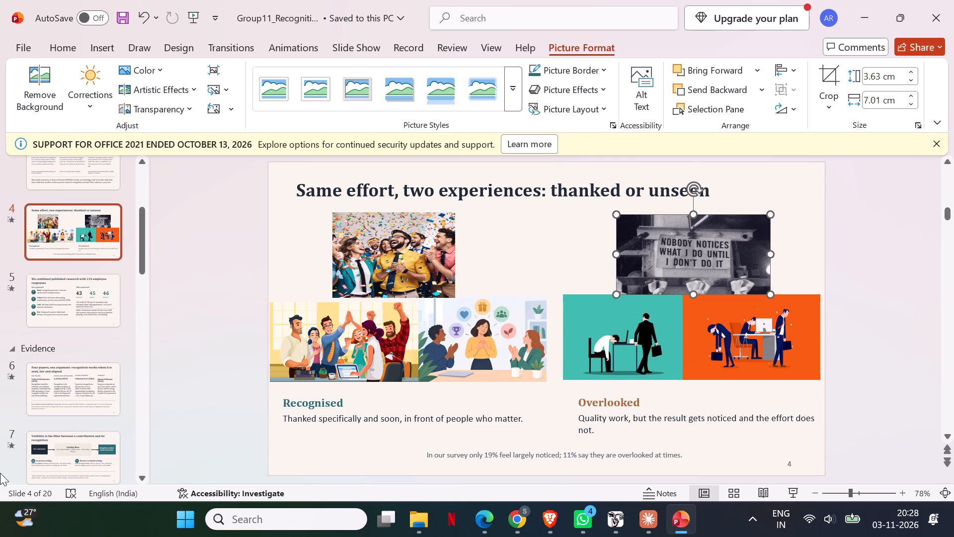
left_click(904, 228)
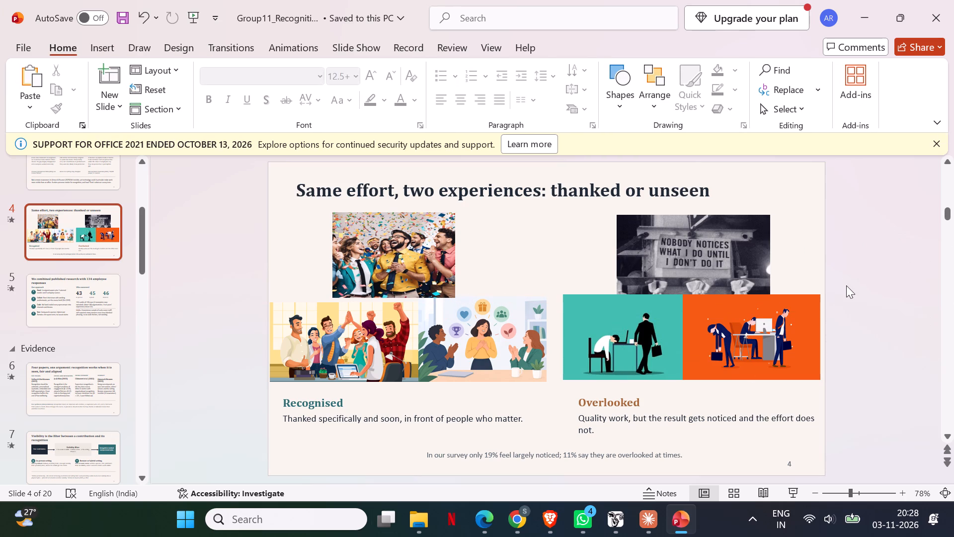
Widen the sign picture slightly on both sides, keeping it above the two Overlooked pictures.
left_click(628, 252)
left_click_drag(619, 255, 604, 254)
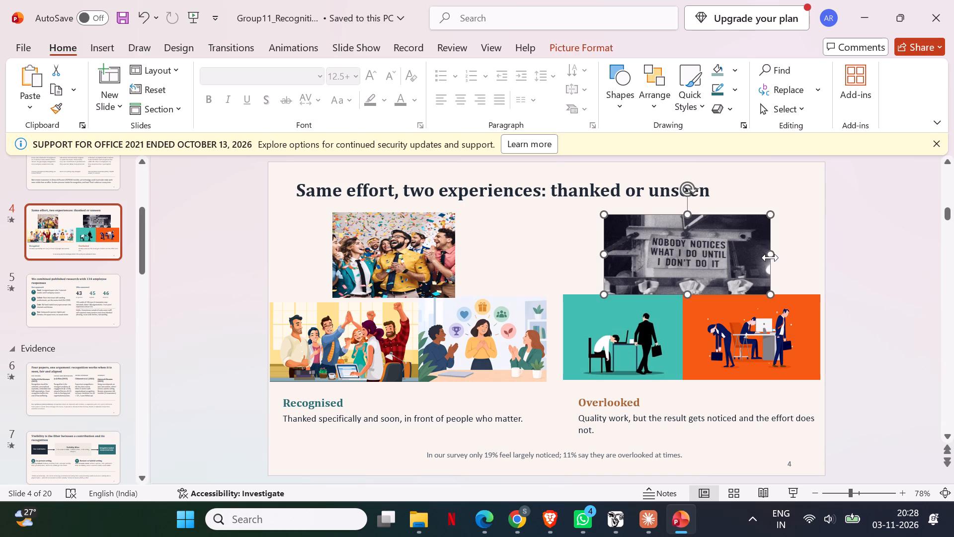
left_click(772, 256)
left_click(876, 250)
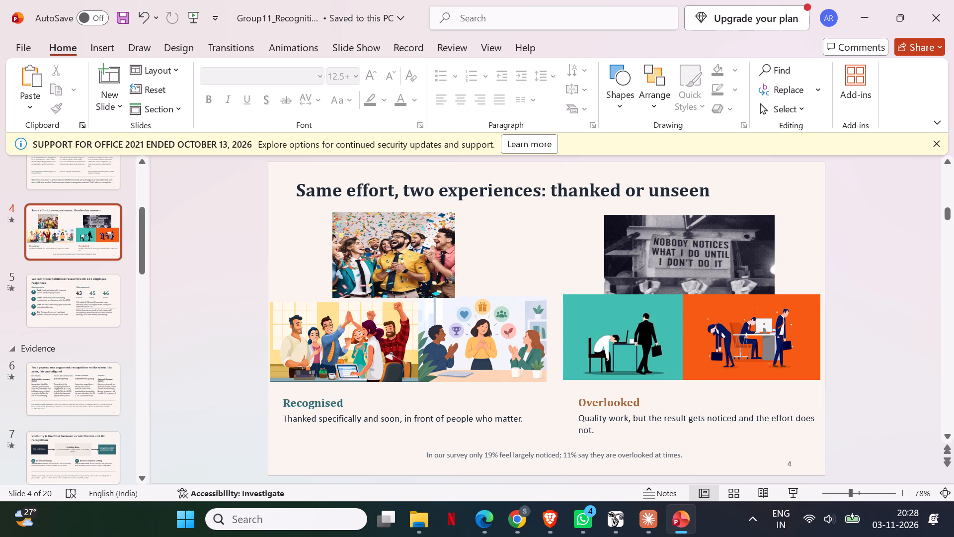
Copy the thin horizontal divider line from slide 6 and paste it onto slide 4.
left_click(78, 310)
left_click(79, 399)
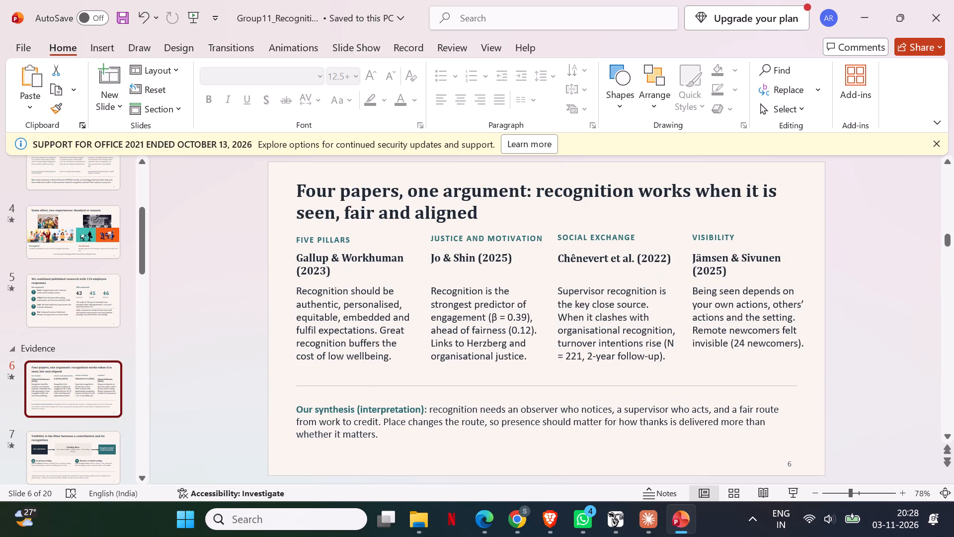
left_click(556, 383)
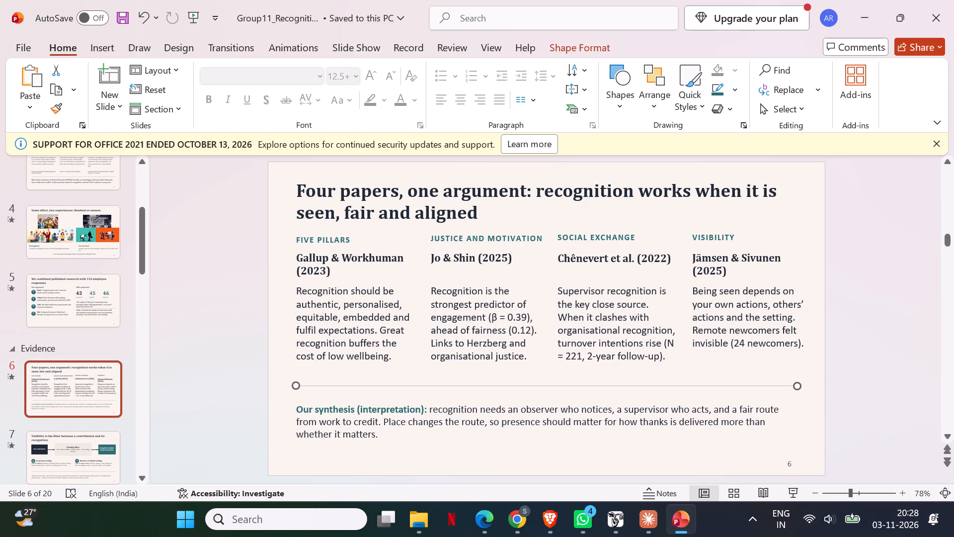
key("ctrl+c")
left_click(59, 231)
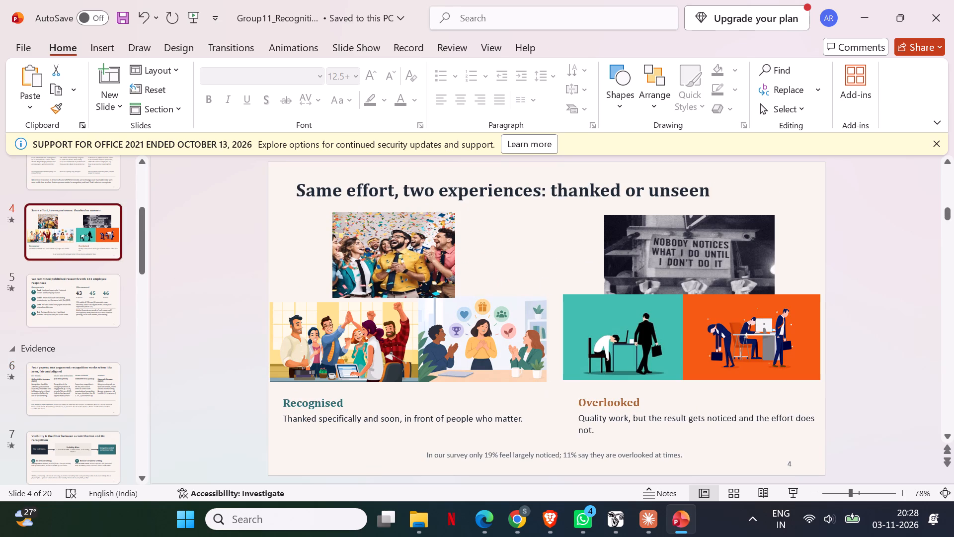
left_click(535, 464)
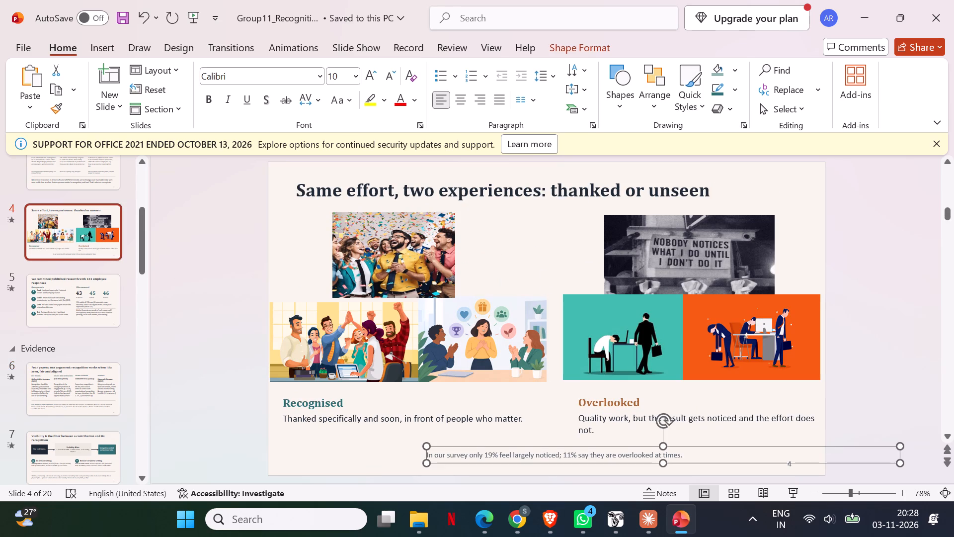
left_click(333, 448)
key("ctrl+v")
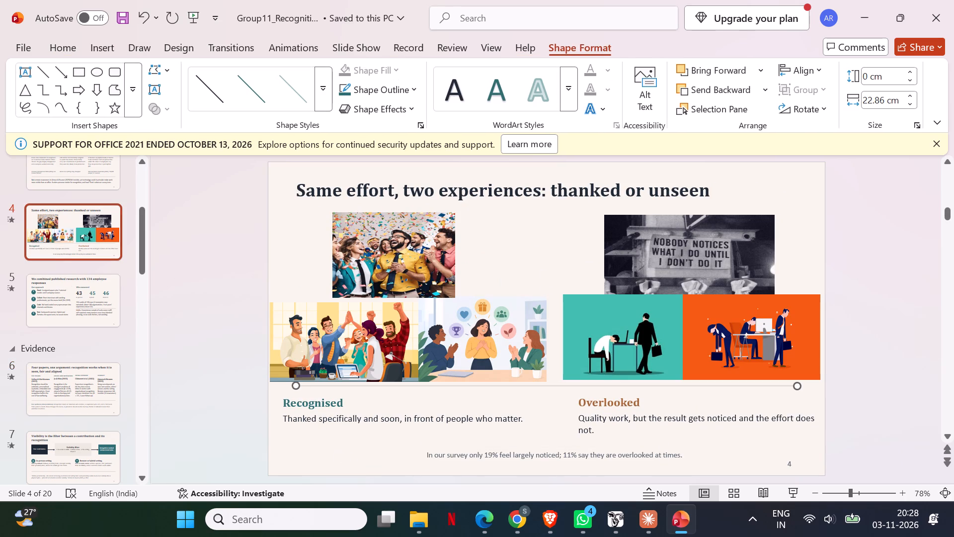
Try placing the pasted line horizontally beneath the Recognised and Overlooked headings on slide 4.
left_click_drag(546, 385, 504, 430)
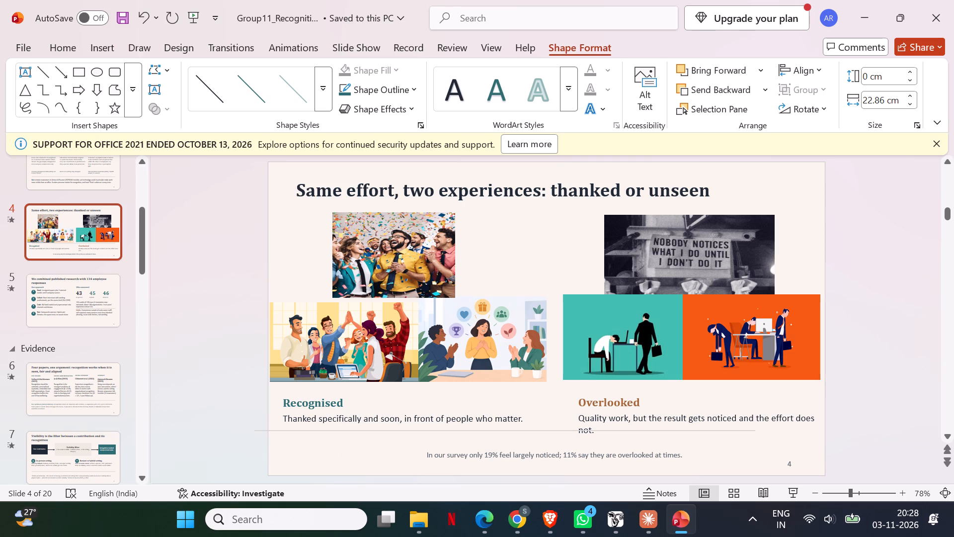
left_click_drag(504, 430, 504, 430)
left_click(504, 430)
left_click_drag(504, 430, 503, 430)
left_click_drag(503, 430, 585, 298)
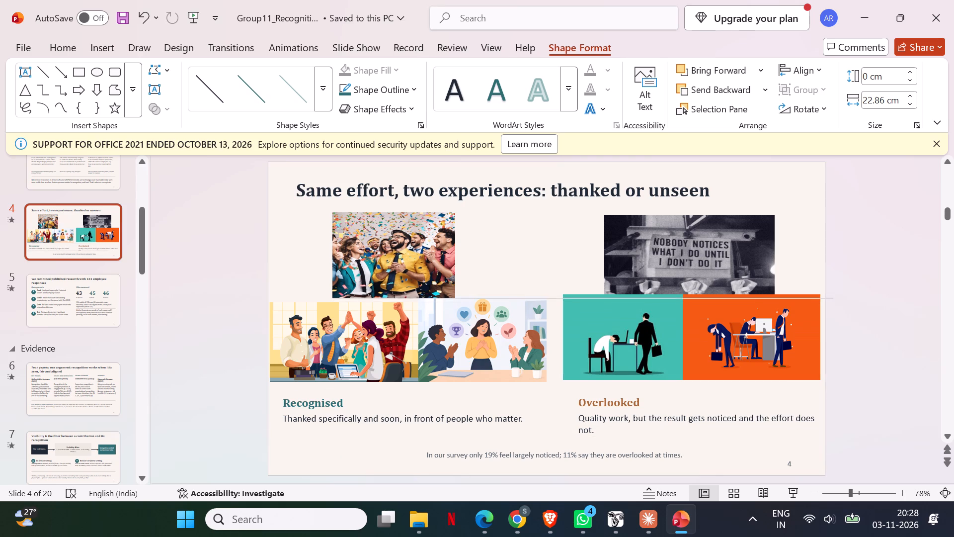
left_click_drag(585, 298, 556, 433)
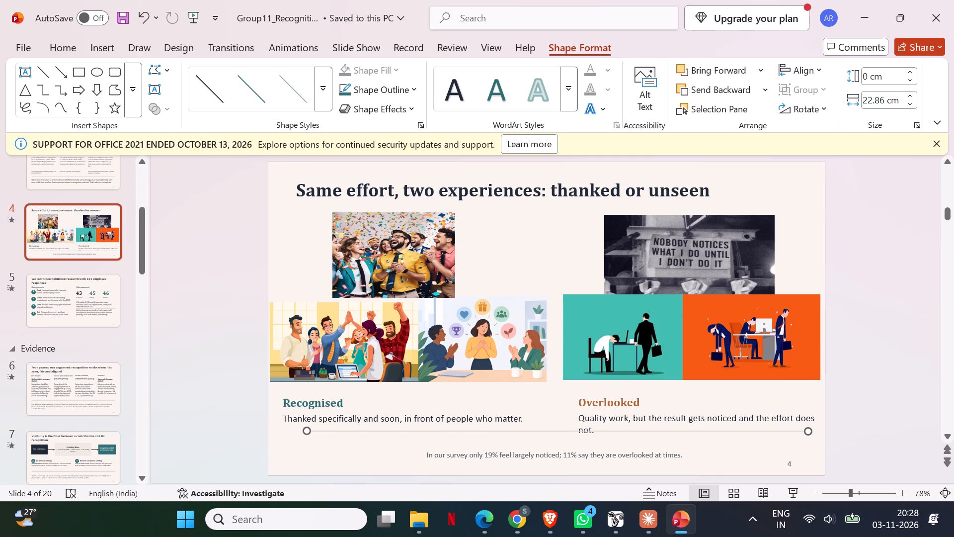
Swing both ends of the line into a near-vertical divider about 12.4 cm tall between the Recognised and Overlooked halves.
left_click_drag(809, 431, 774, 432)
left_click_drag(774, 432, 566, 214)
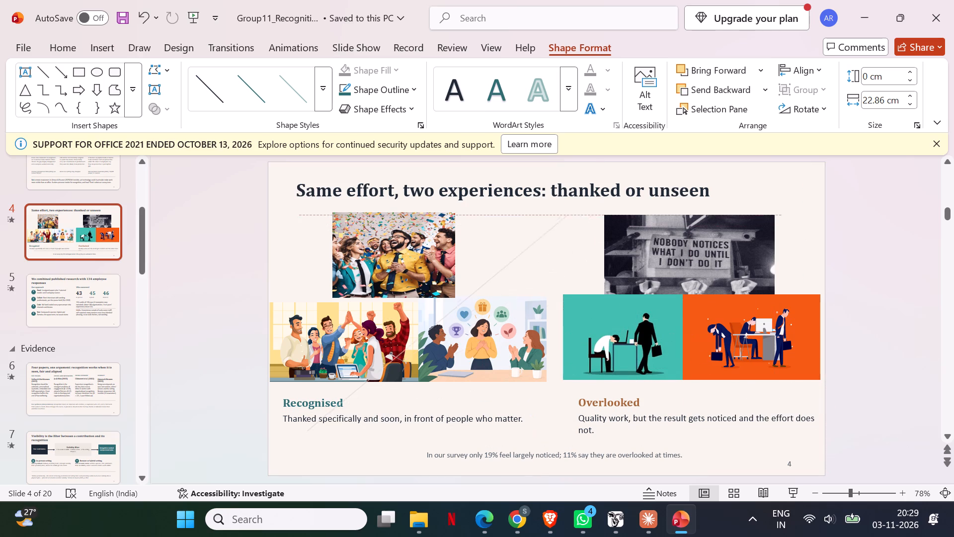
left_click_drag(566, 214, 561, 212)
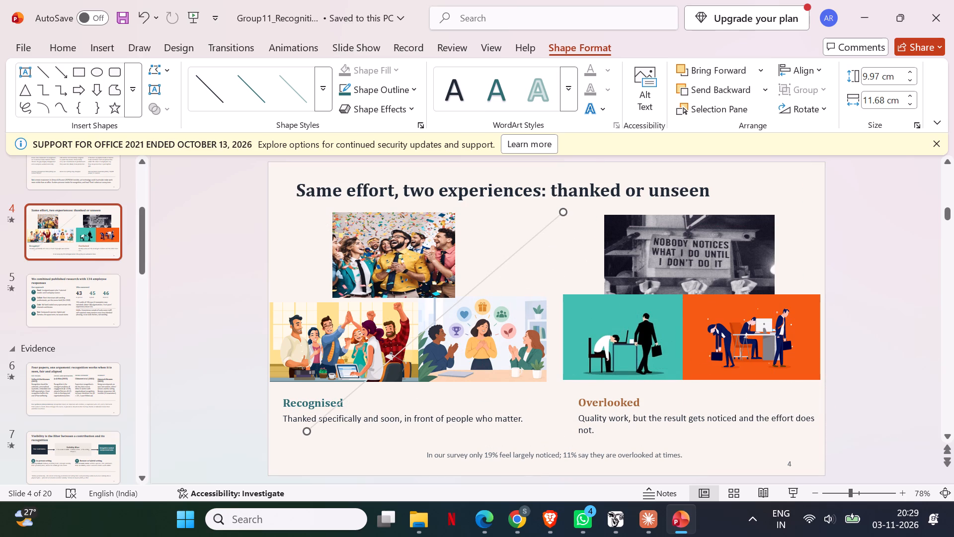
left_click_drag(308, 431, 568, 483)
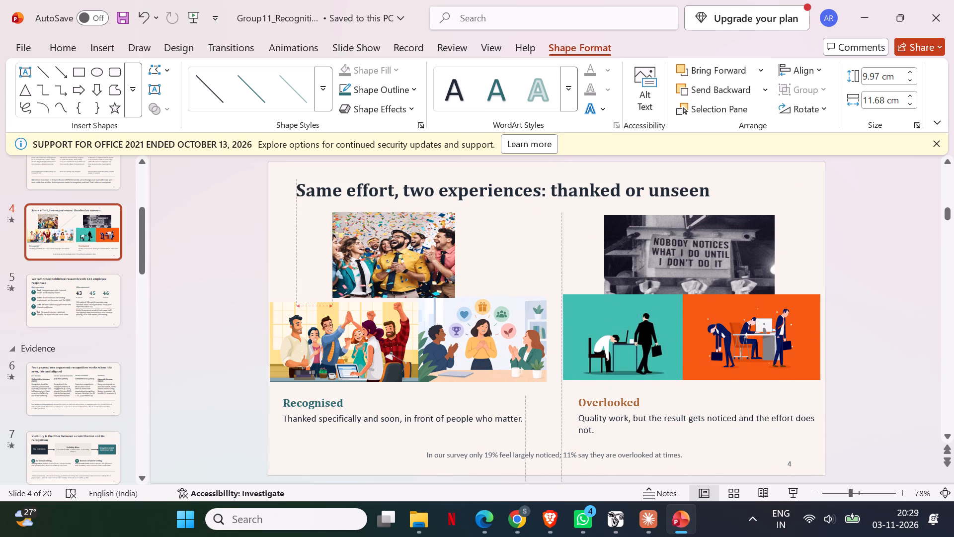
left_click_drag(568, 483, 567, 483)
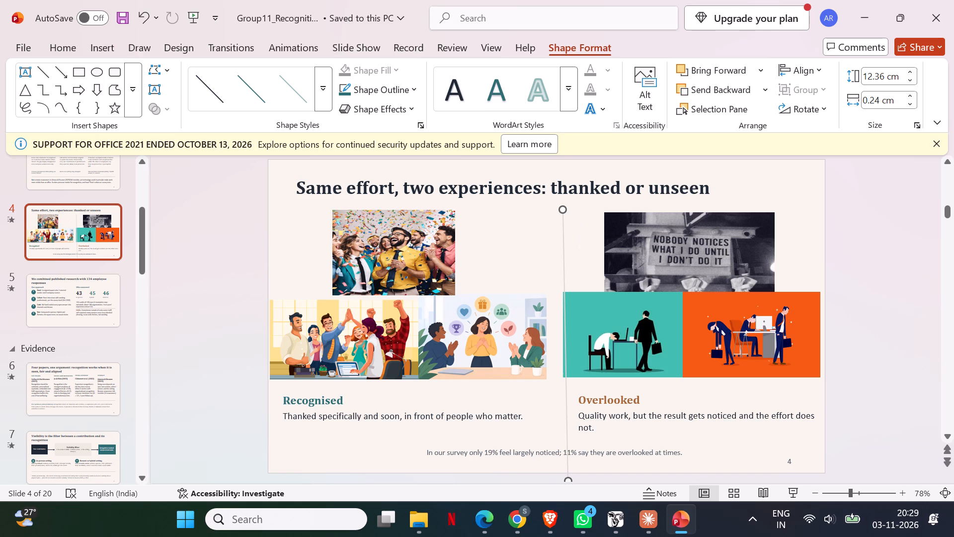
Centre the divider in the gap between the two picture groups and straighten it to 0 cm width.
left_click_drag(565, 245, 555, 234)
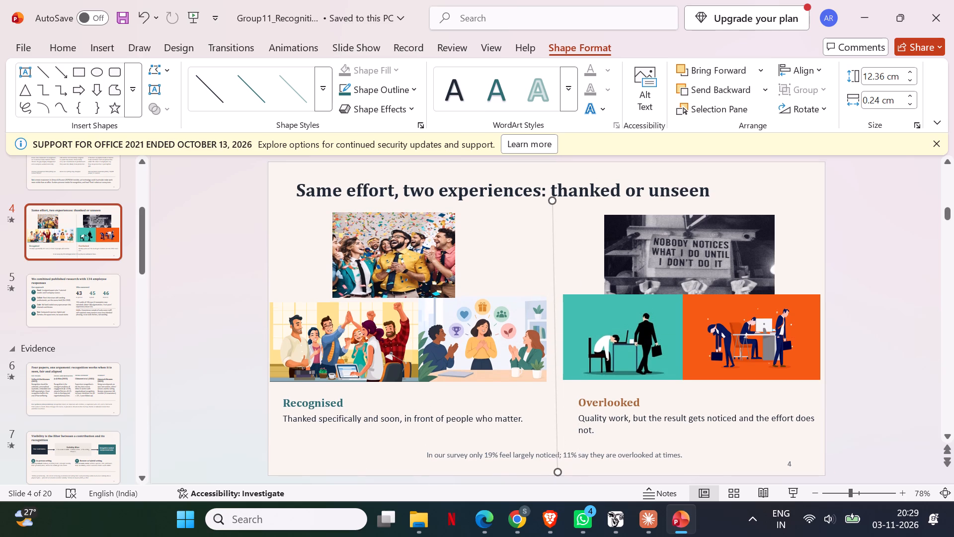
left_click_drag(559, 471, 558, 471)
left_click_drag(558, 471, 555, 471)
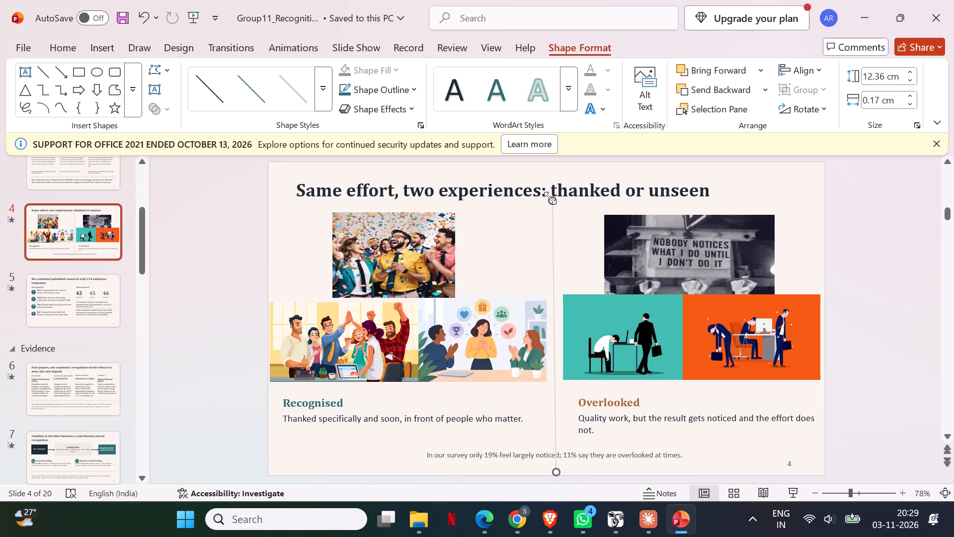
left_click_drag(550, 198, 556, 202)
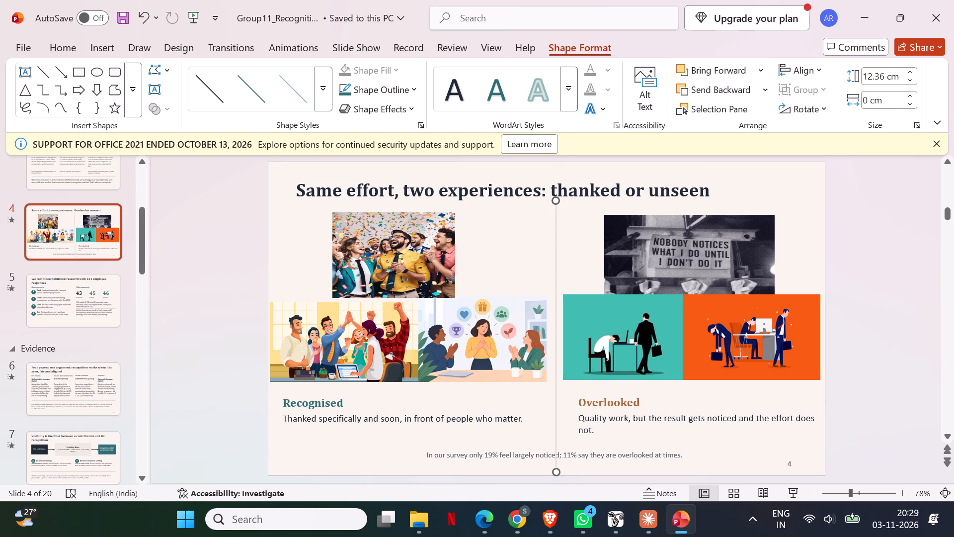
Shorten the vertical divider to about 10.3 cm and lower it to run from below the title to above the survey note.
left_click_drag(558, 472, 558, 463)
left_click_drag(558, 463, 558, 426)
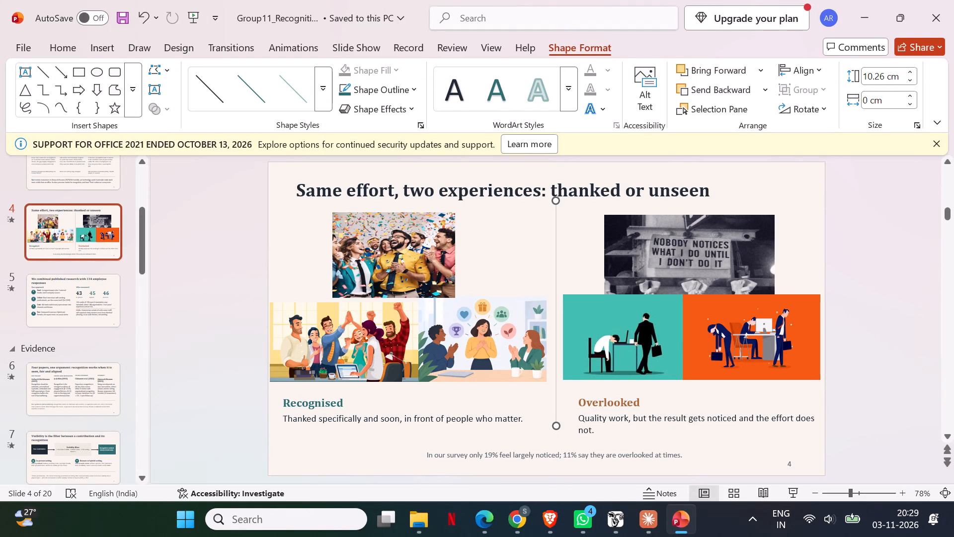
left_click_drag(557, 253, 557, 256)
left_click_drag(557, 256, 557, 267)
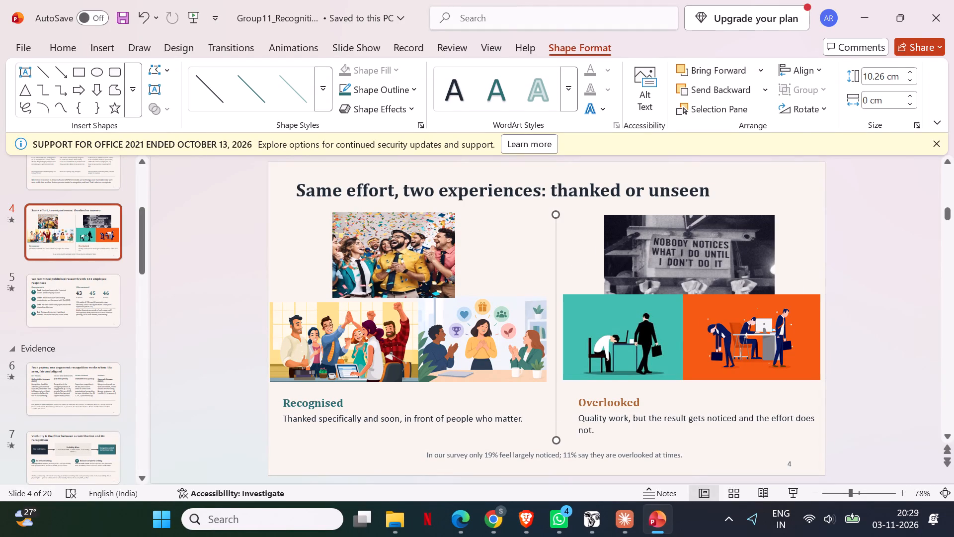
left_click(873, 262)
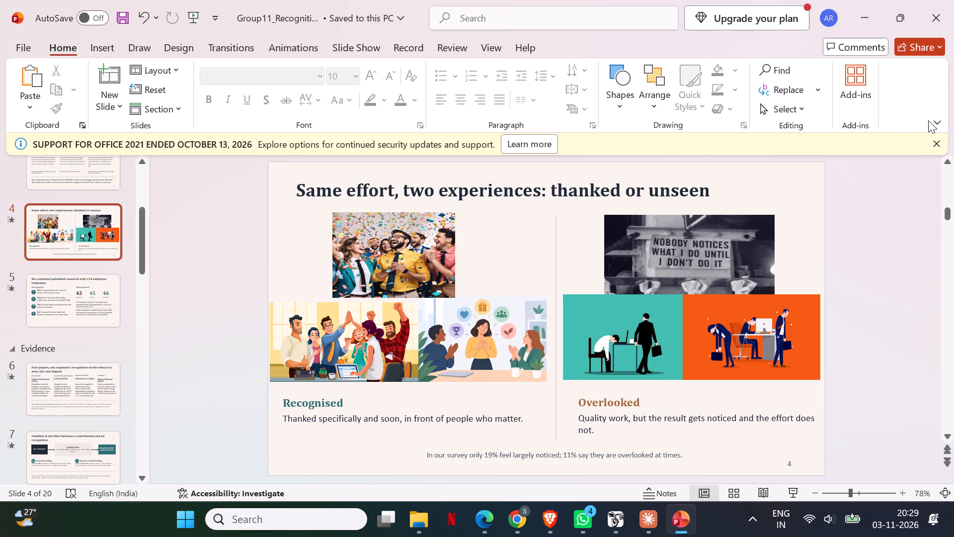
Dismiss the Office 2021 end-of-support notice.
left_click(937, 142)
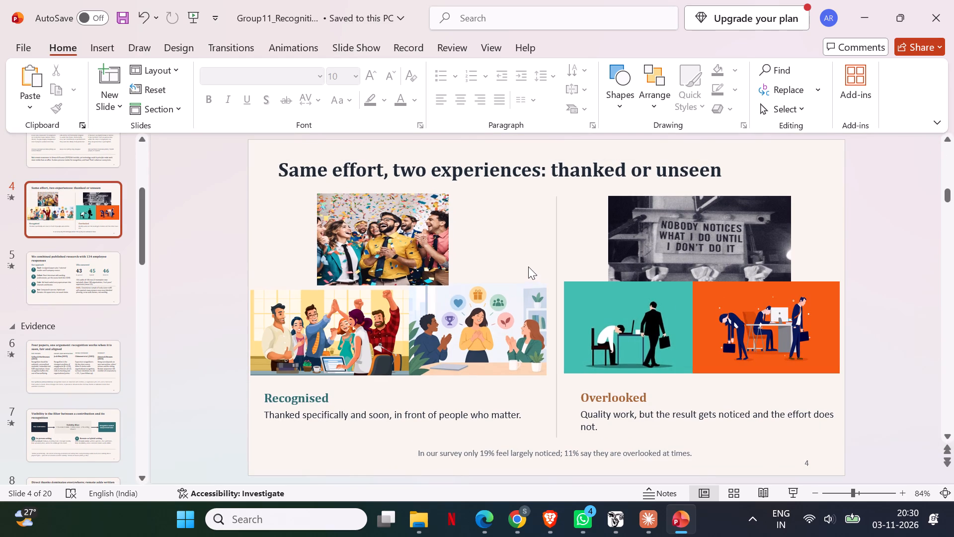
Save the Group 11 recognition presentation and close it.
key("ctrl+s")
key("ctrl+s")
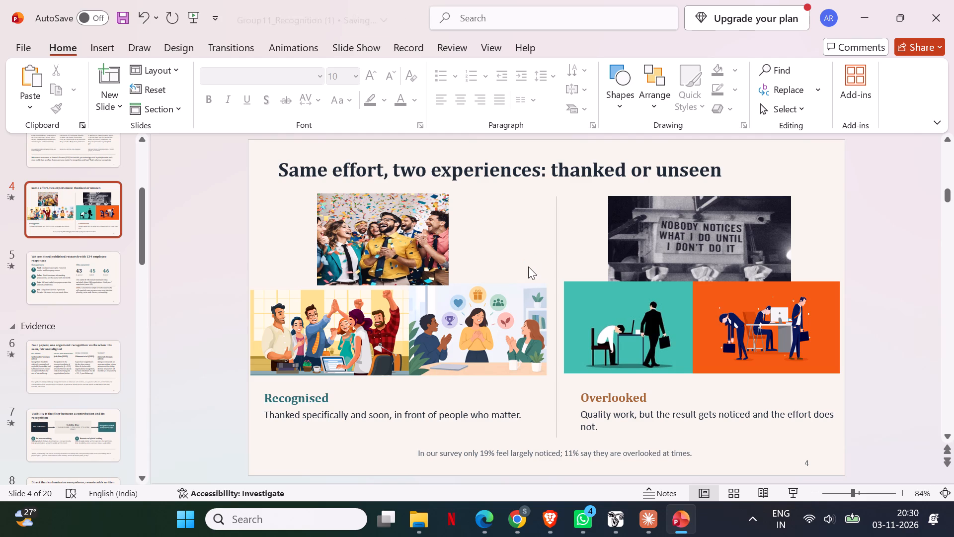
key("ctrl+s")
scroll(64, 373, "down", 14)
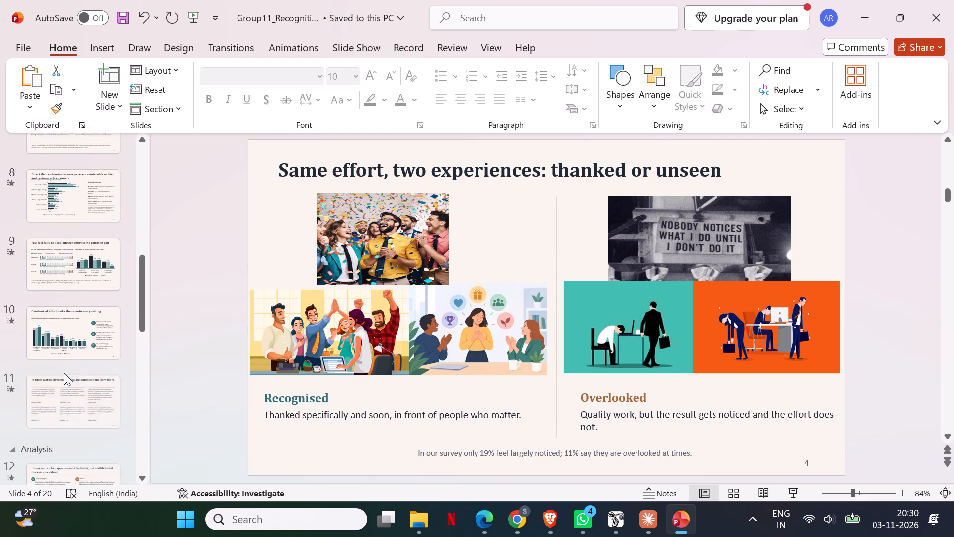
scroll(64, 373, "down", 20)
scroll(64, 373, "down", 8)
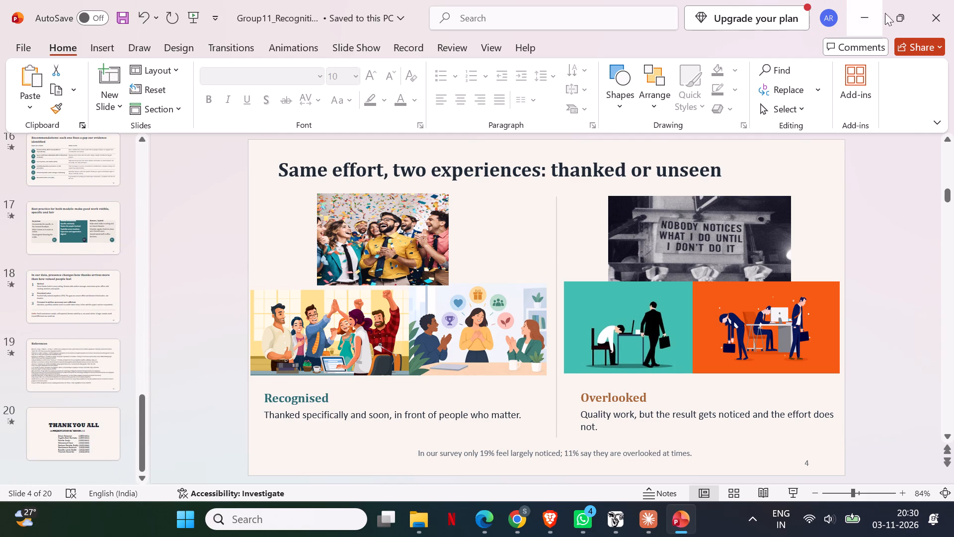
left_click(933, 14)
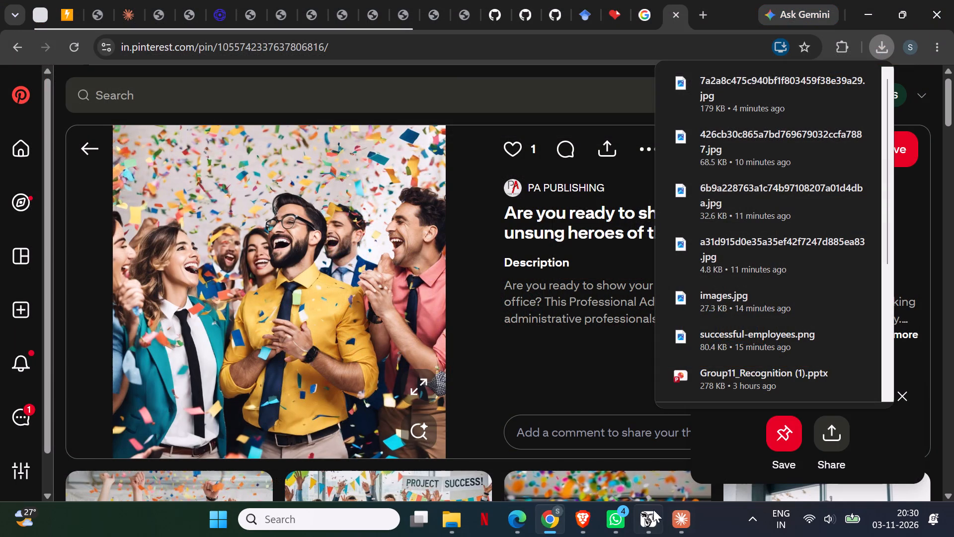
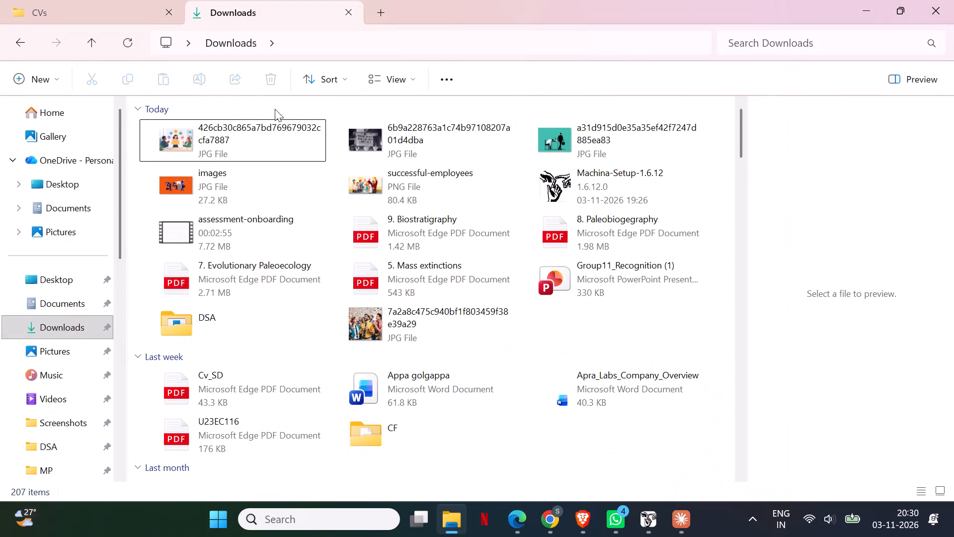
Refresh the Downloads folder and copy the Group11_Recognition (1) presentation file.
left_click(129, 41)
left_click(131, 42)
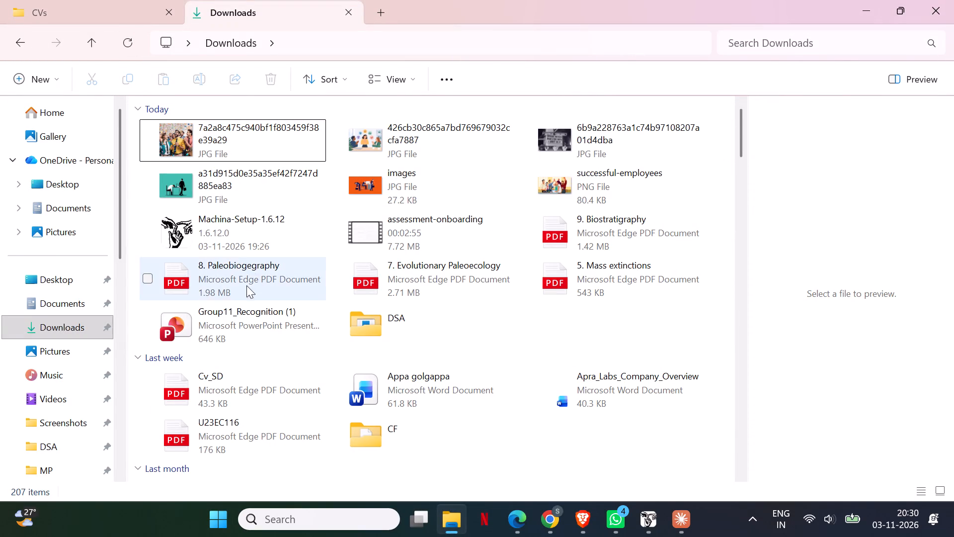
left_click(240, 325)
key("ctrl+c")
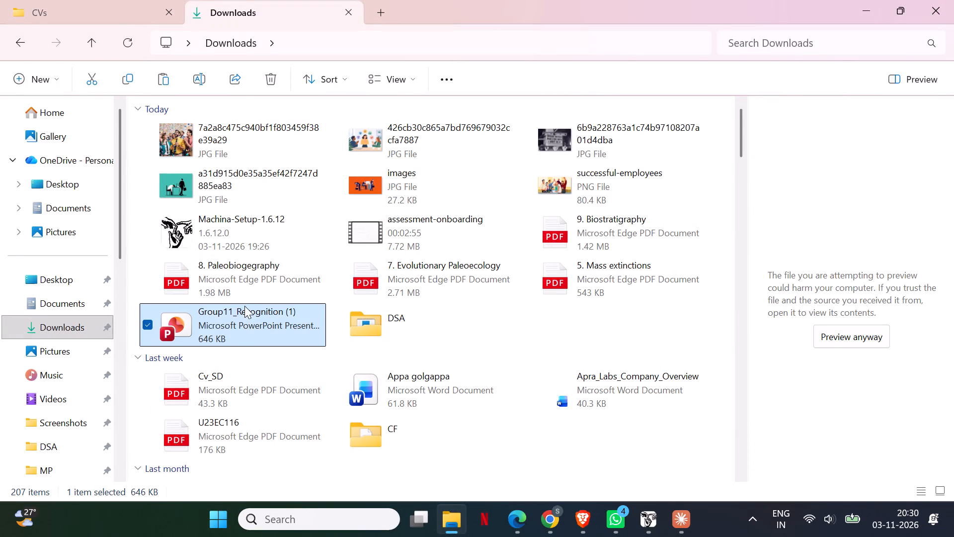